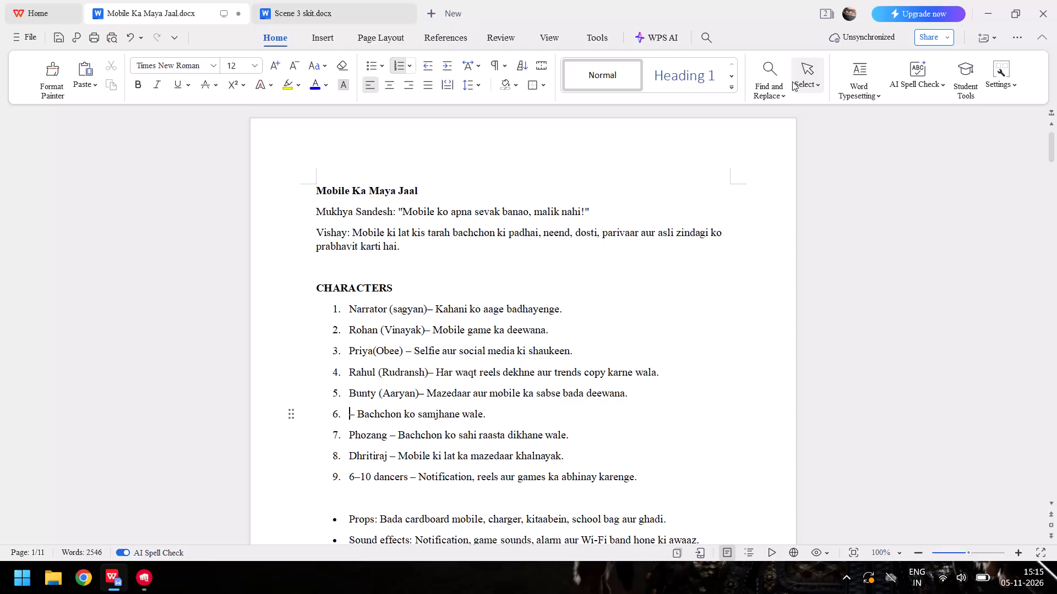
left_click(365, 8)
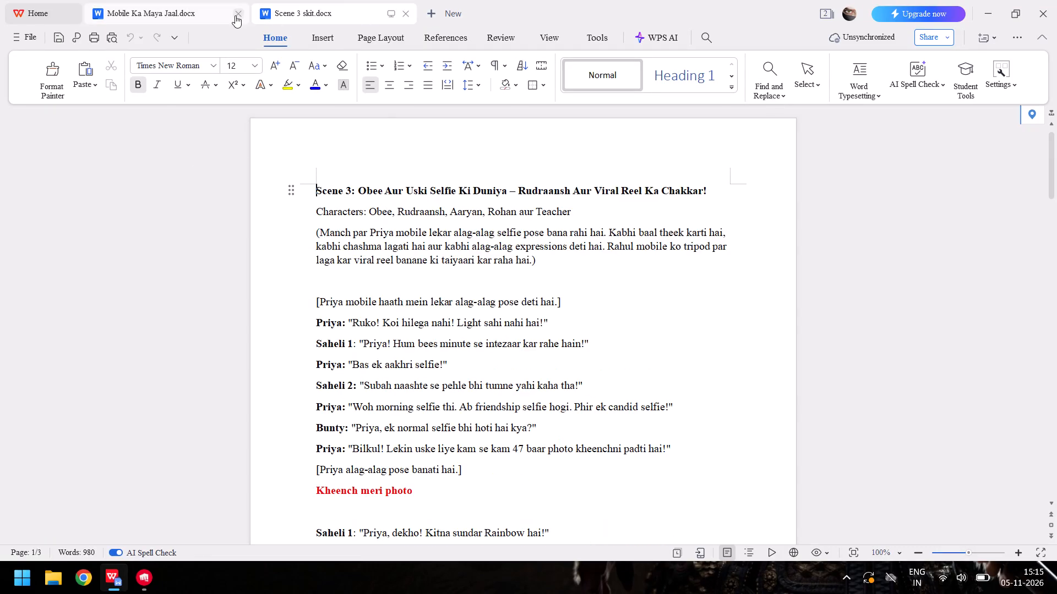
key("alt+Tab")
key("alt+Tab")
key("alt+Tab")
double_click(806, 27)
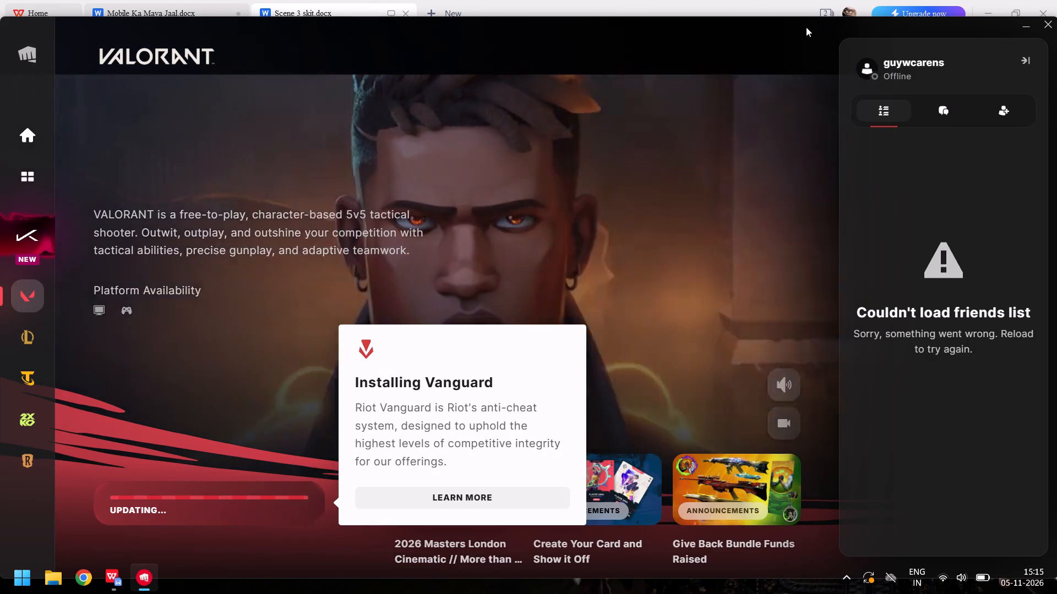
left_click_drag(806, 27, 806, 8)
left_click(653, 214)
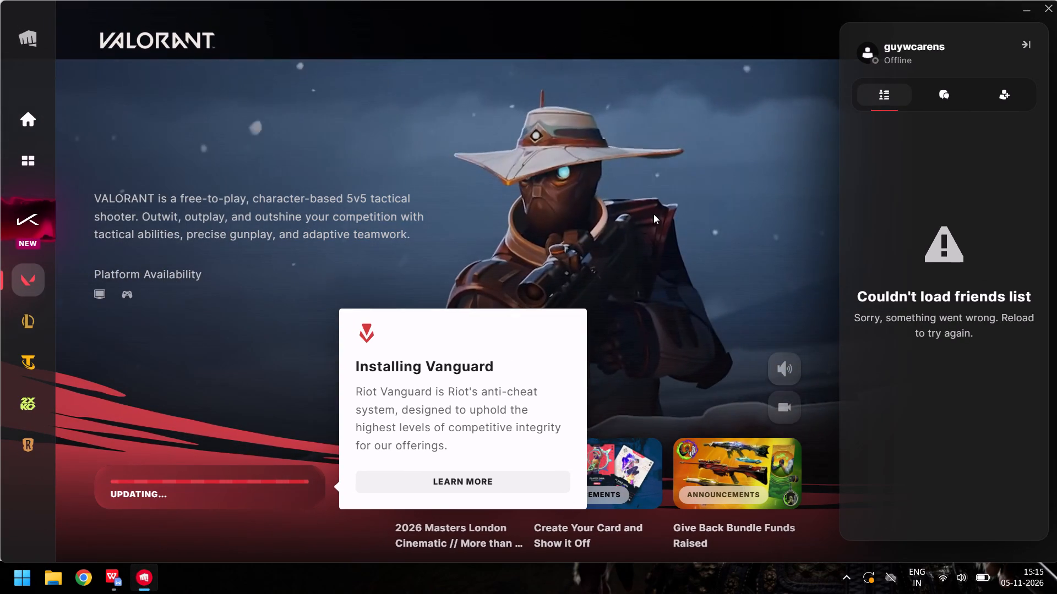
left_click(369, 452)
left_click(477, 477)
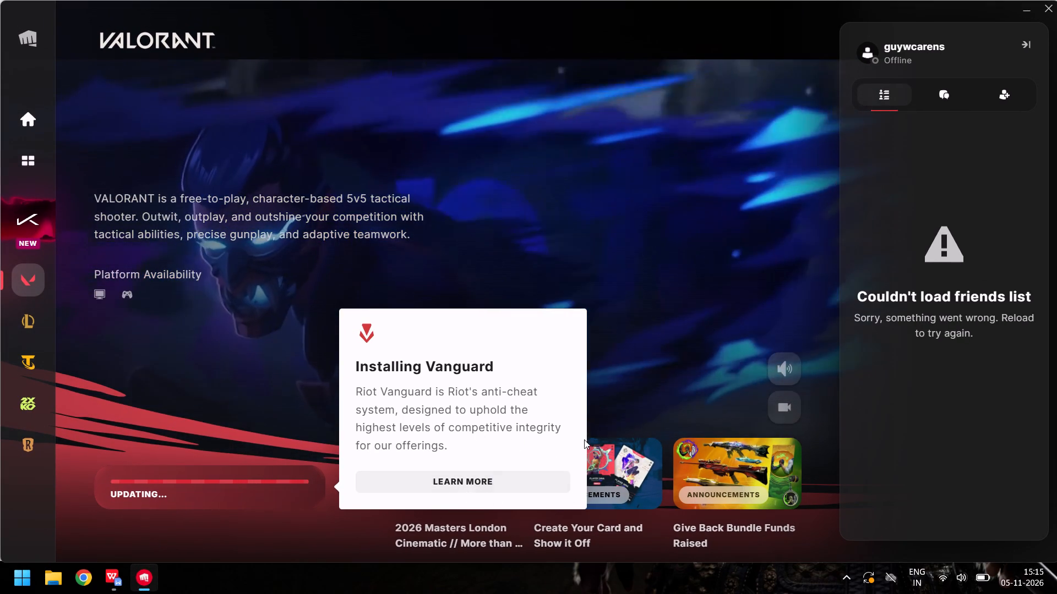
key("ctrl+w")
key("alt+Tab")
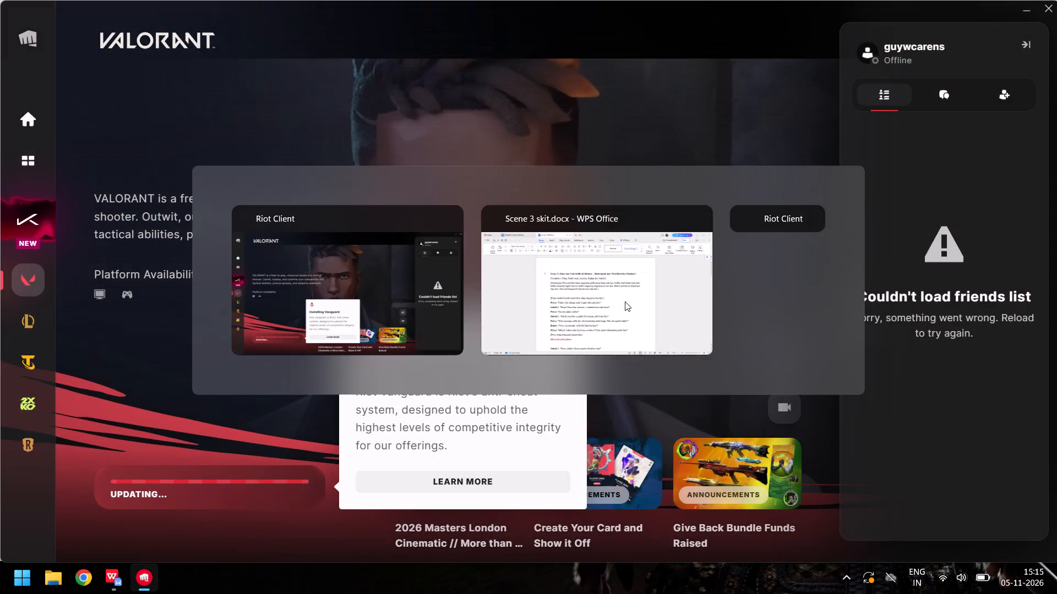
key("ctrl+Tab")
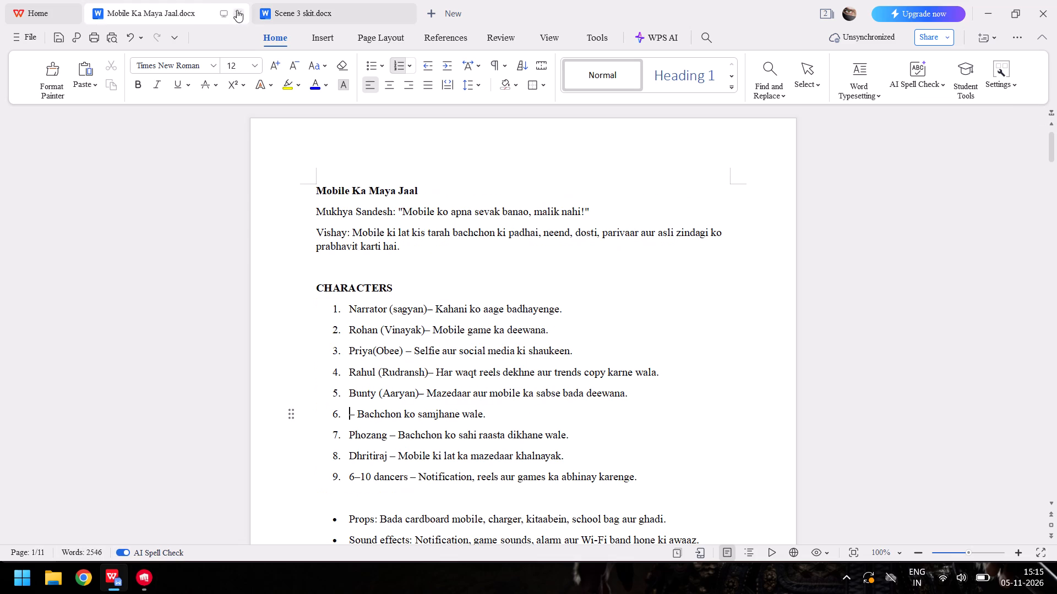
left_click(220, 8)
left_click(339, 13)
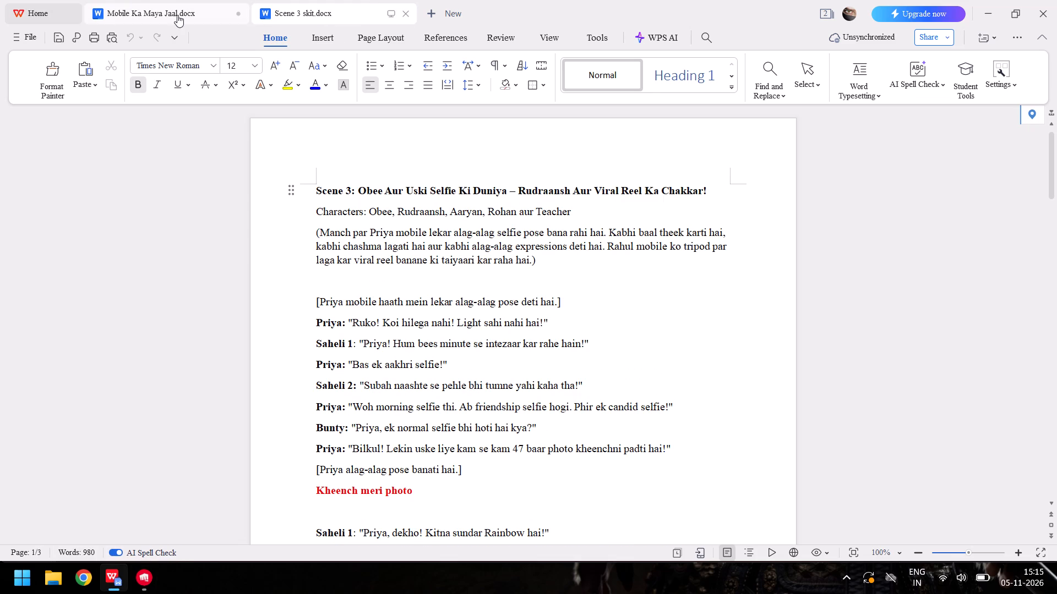
In Mobile Ka Maya Jaal.docx, enter "Kanishk & divya" as the missing name of character 6, before "– Bachchon ko samjhane wale".
left_click(177, 15)
scroll(413, 332, "down", 4)
scroll(413, 331, "up", 1)
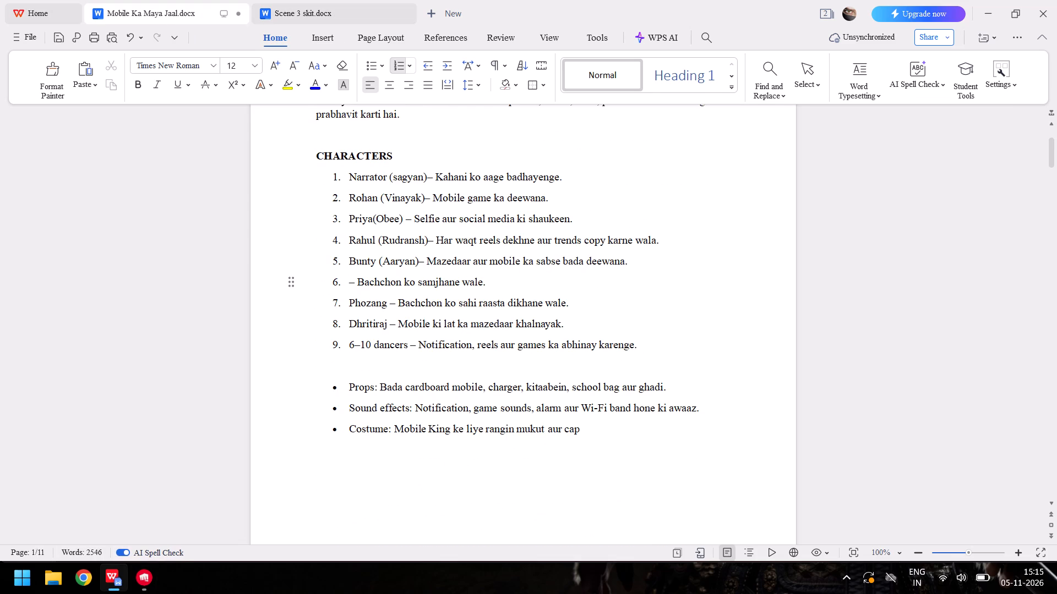
type("Kai")
key("BackSpace")
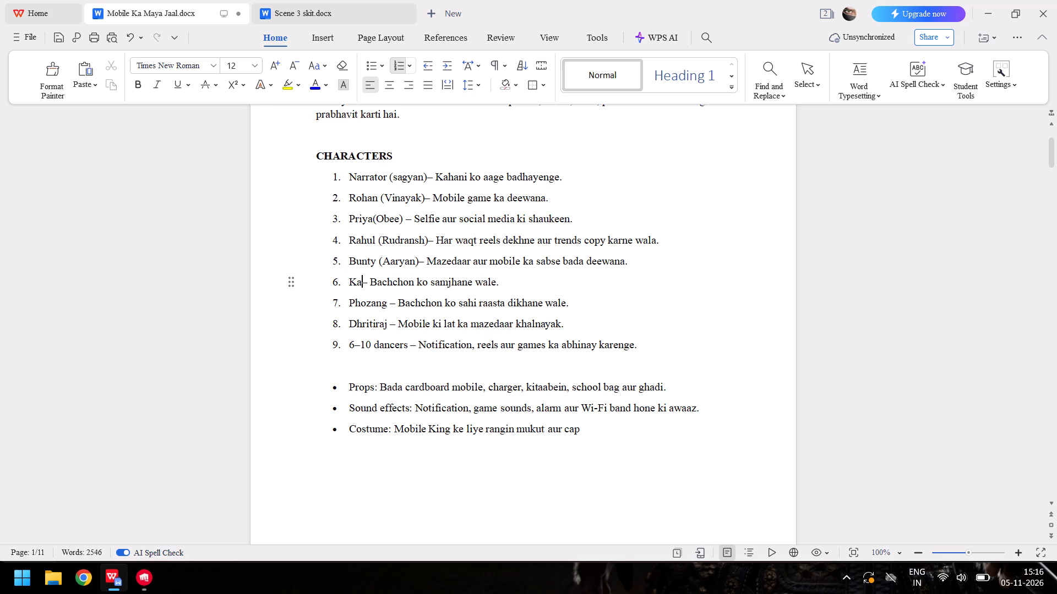
type("nishk")
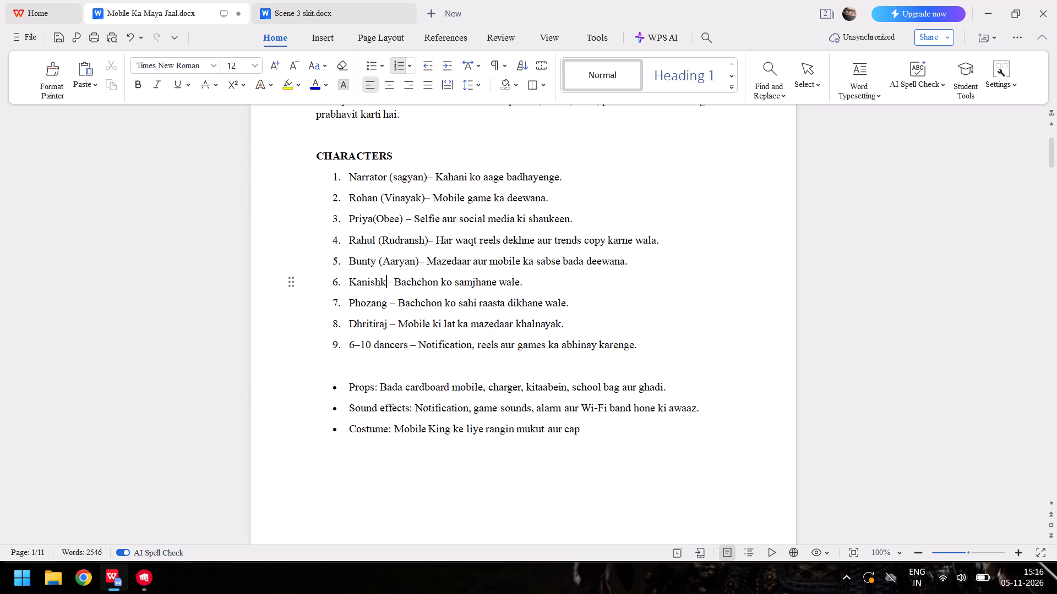
type("& divya")
key("ctrl+Left")
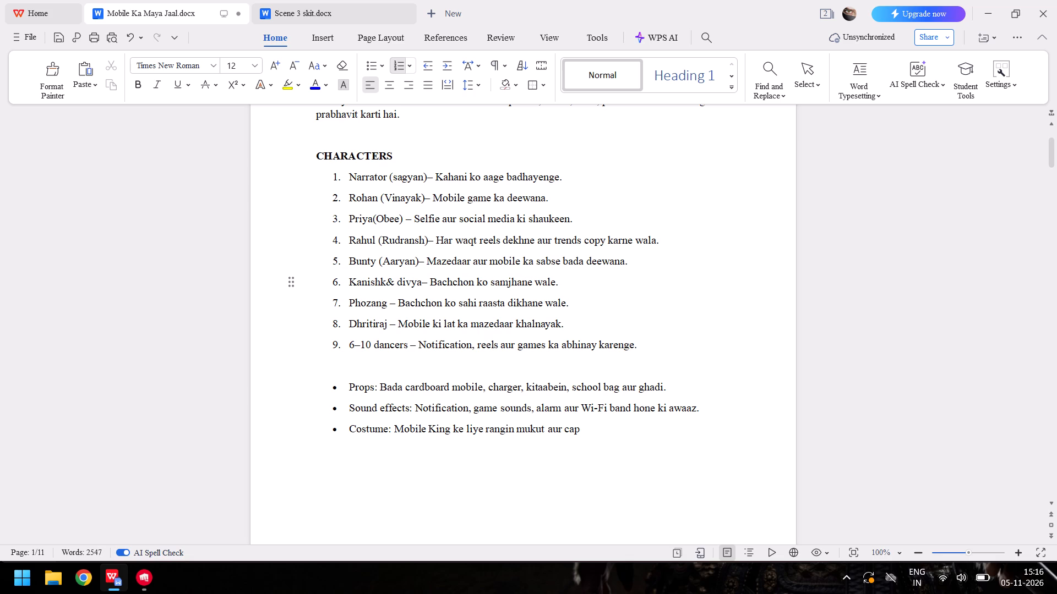
key("Left")
key("Left")
key("space")
Reduce the name of character 5 in the list to just "Aaryan", removing the role name and brackets.
key("Up")
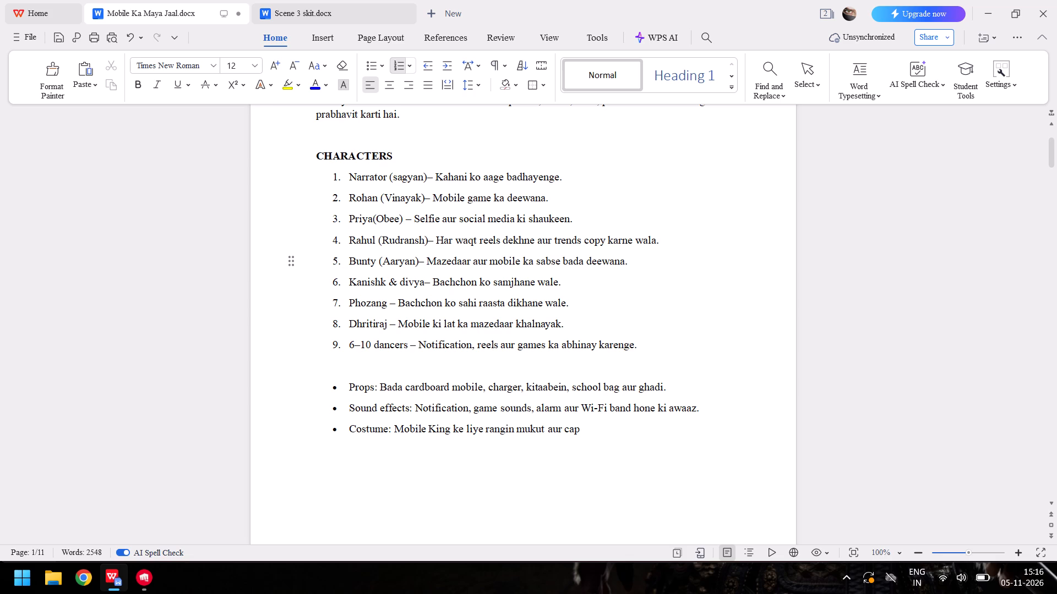
key("Left")
key("ctrl+BackSpace")
key("ctrl+BackSpace")
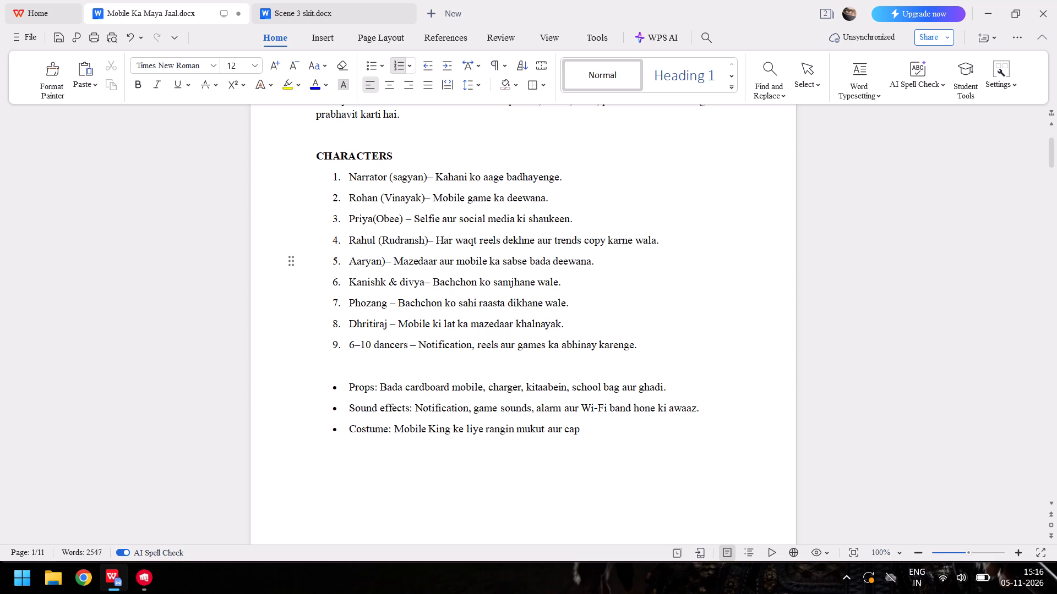
key("ctrl+Right")
key("Delete")
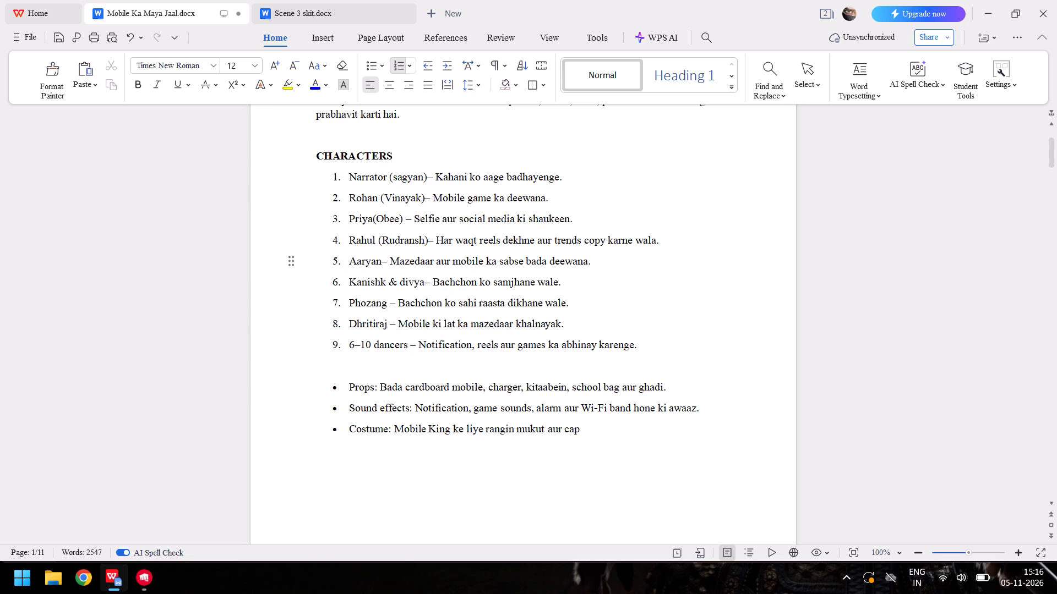
Reduce the name of character 4 in the list to just "Rudransh", removing the role name and brackets.
key("Up")
key("ctrl+BackSpace")
key("ctrl+BackSpace")
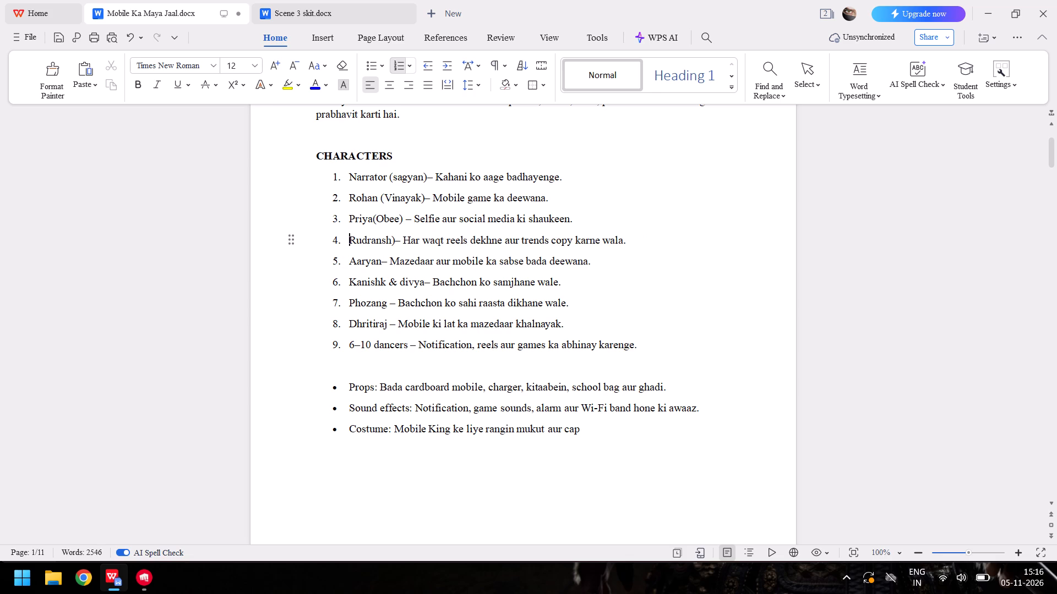
key("ctrl+Right")
key("ctrl+BackSpace")
key("ctrl+z")
key("Delete")
Reduce the name of character 3 in the list to just "Obee", removing the role name and brackets.
key("Up")
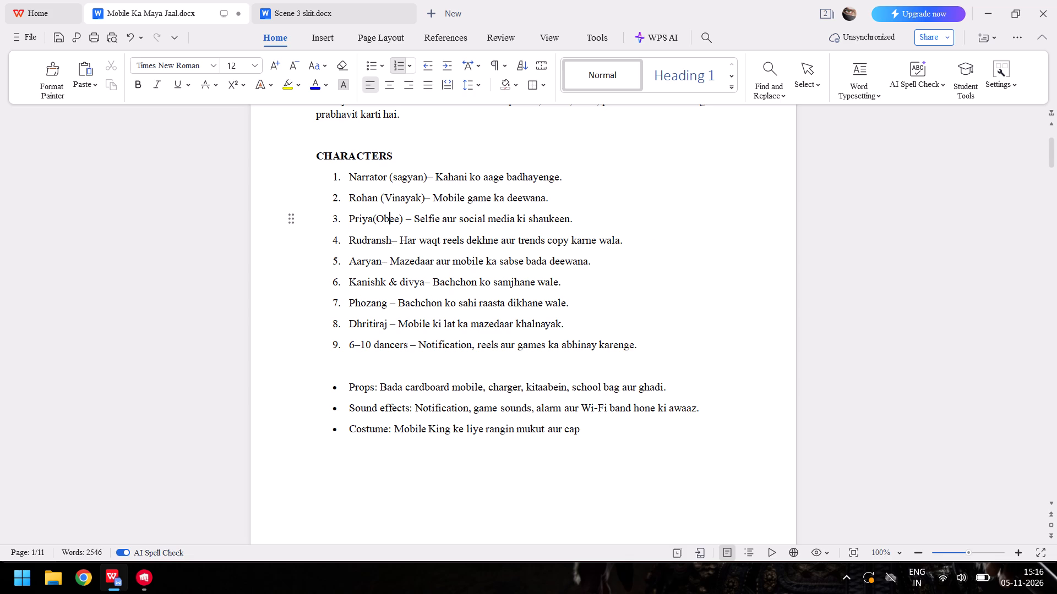
key("ctrl+Left")
key("ctrl+BackSpace")
key("ctrl+BackSpace")
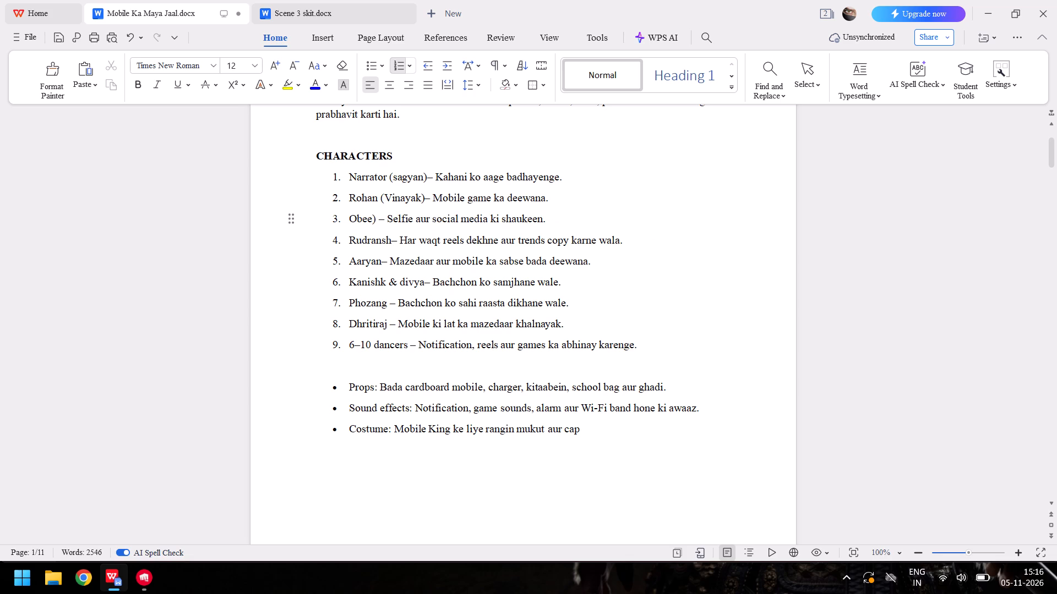
key("ctrl+Right")
key("Delete")
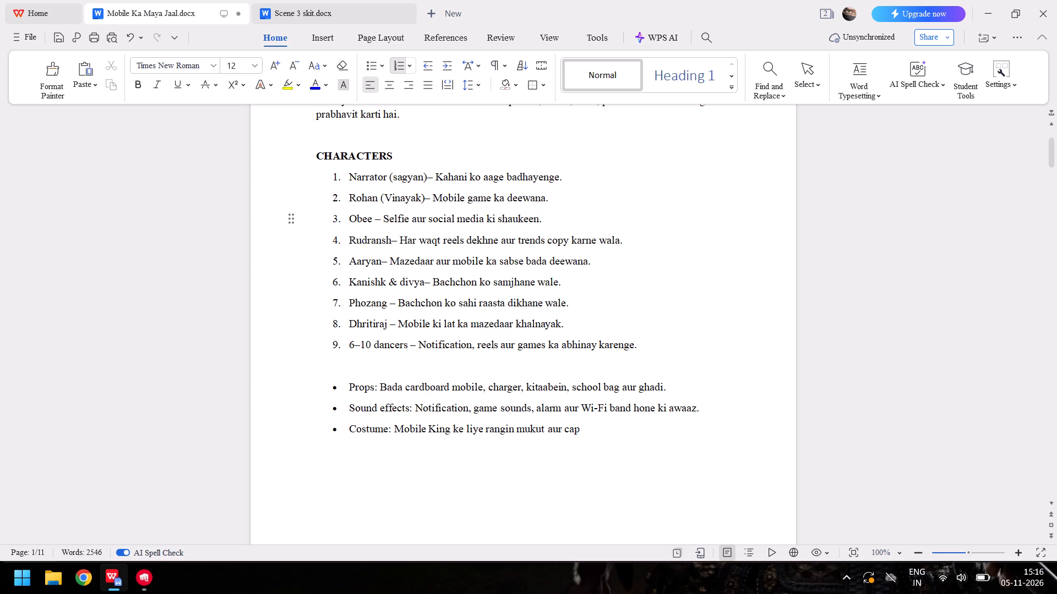
Reduce the name of character 2 in the list to just "Vinayak", removing the role name and brackets.
key("Up")
key("ctrl+Right")
key("ctrl+Right")
key("ctrl+BackSpace")
key("ctrl+BackSpace")
key("ctrl+Right")
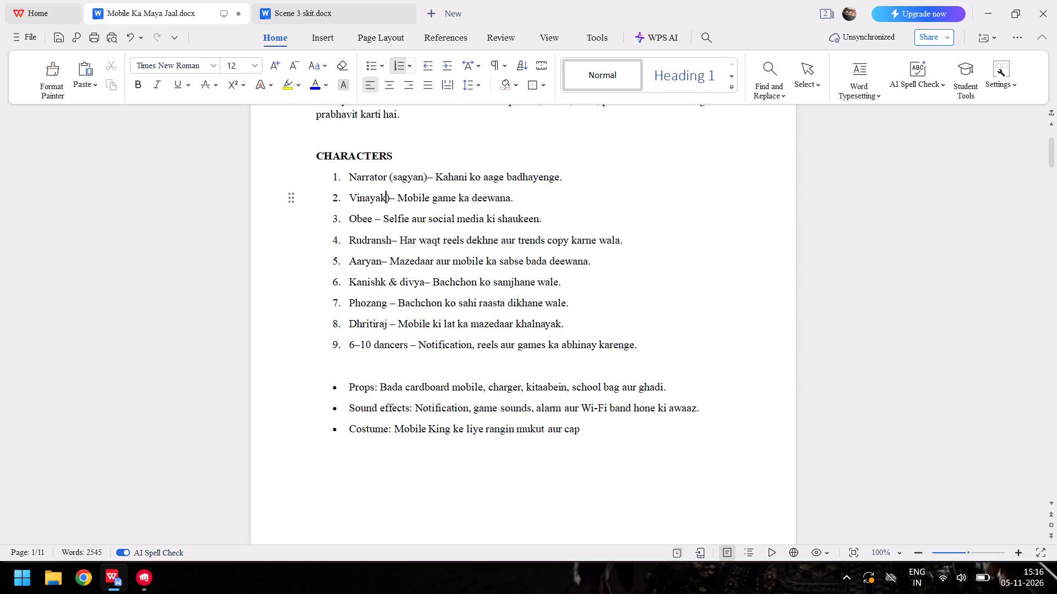
key("Delete")
Reduce the name of character 1 in the list to just "sagyan", removing the role name and brackets.
key("Up")
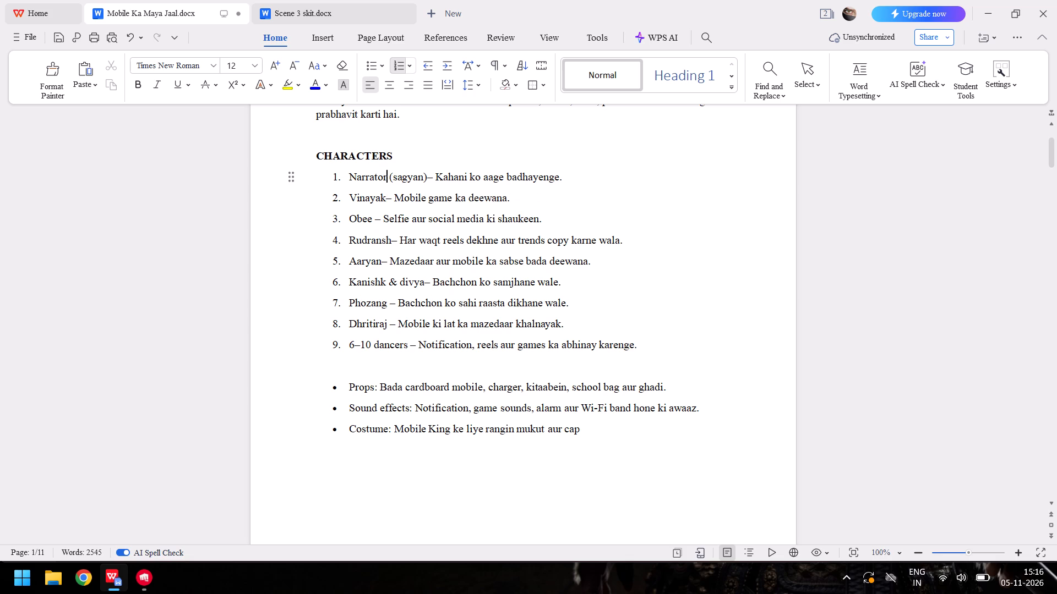
key("ctrl+BackSpace")
key("Right")
key("Right")
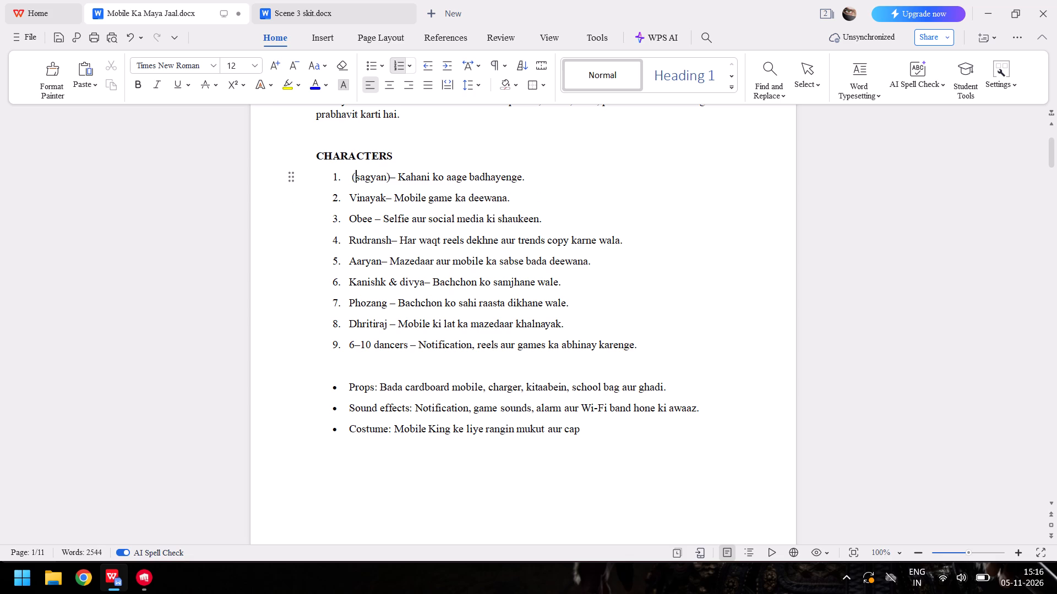
key("BackSpace")
key("ctrl+Right")
key("Delete")
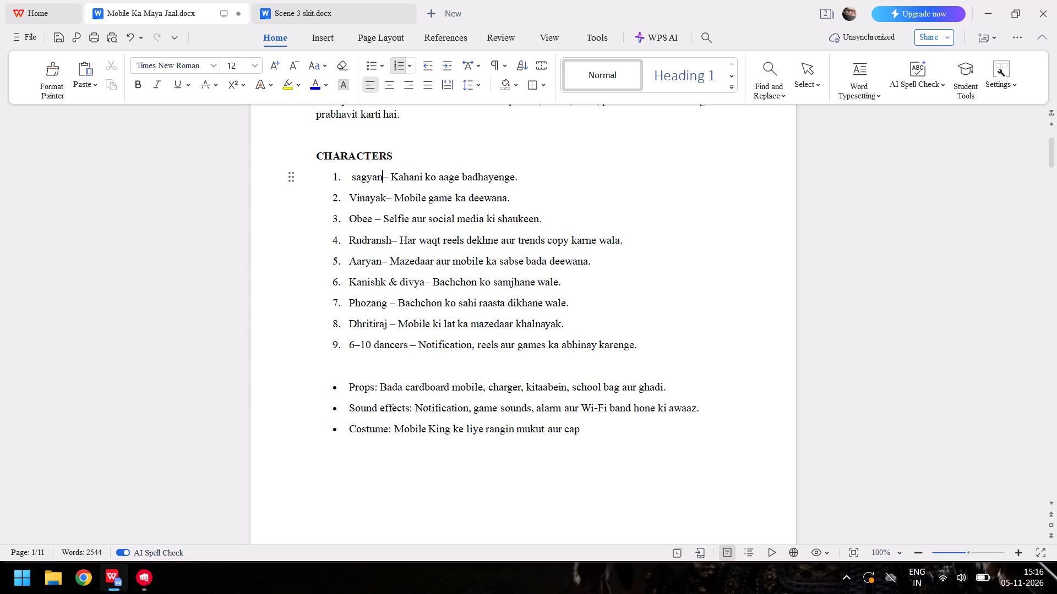
Change the first speaker label of Scene 1, before "(zor se hanste hue)", to "Dhritiraj".
key("Down")
key("Down")
key("Down")
key("Down")
key("Down")
key("Down")
key("Down")
key("Down")
key("Down")
key("Down")
key("Down")
key("Down")
key("Down")
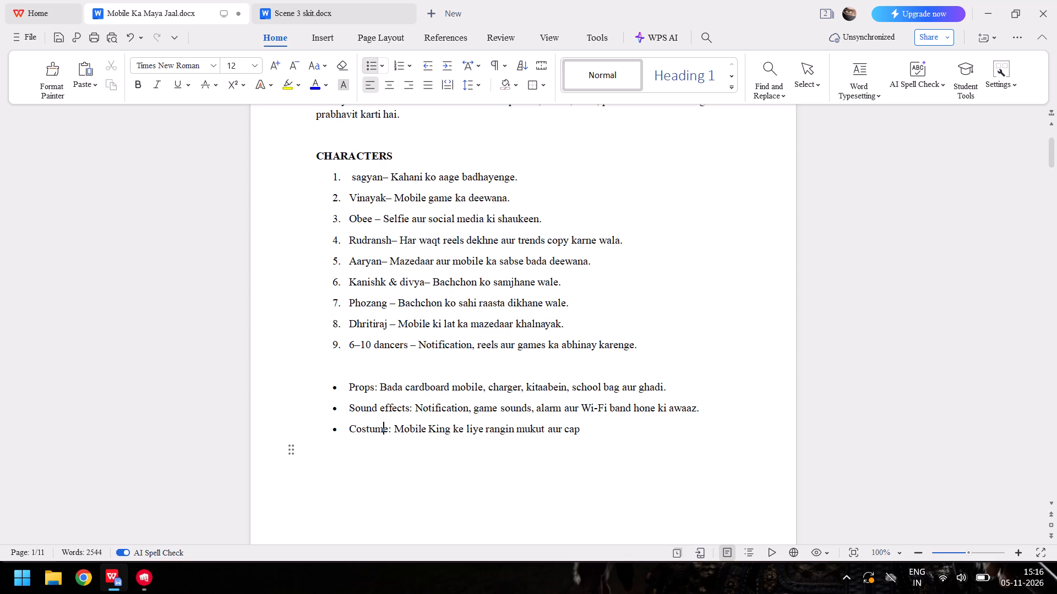
scroll(516, 343, "down", 4)
scroll(371, 323, "down", 7)
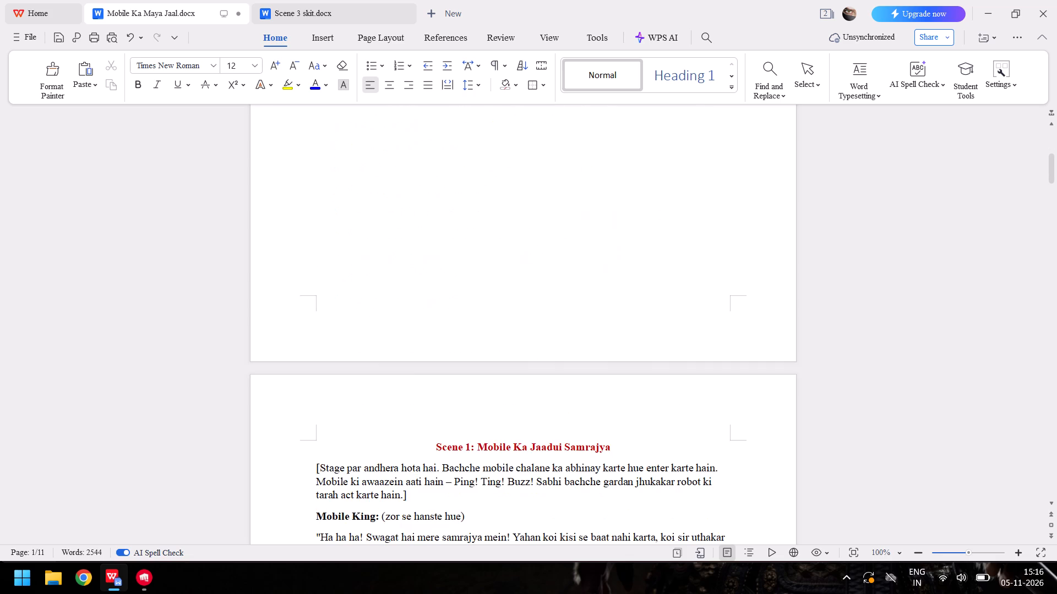
scroll(370, 324, "down", 5)
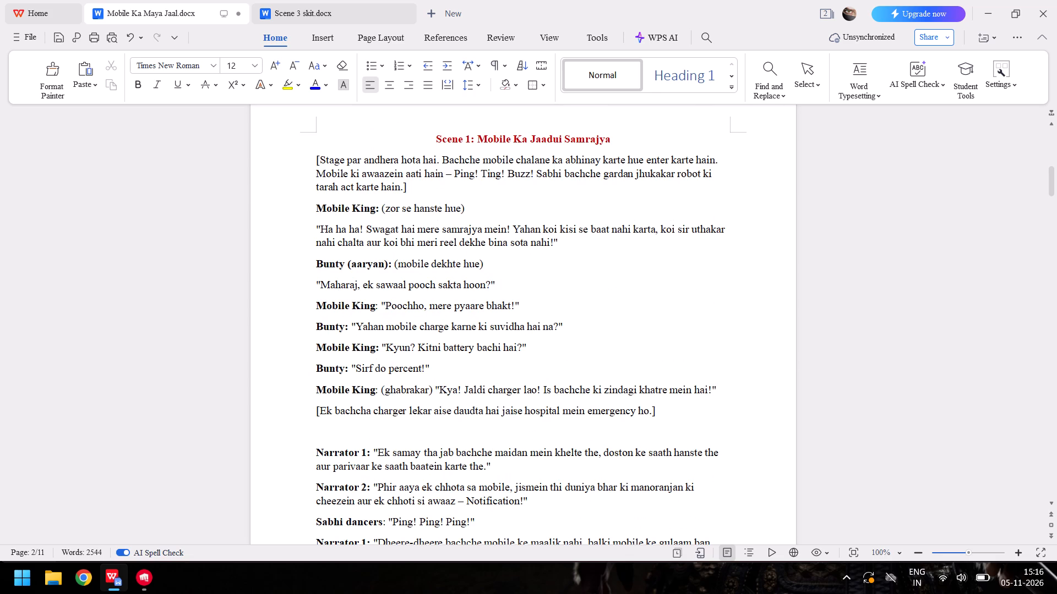
left_click(375, 206)
key("ctrl+BackSpace")
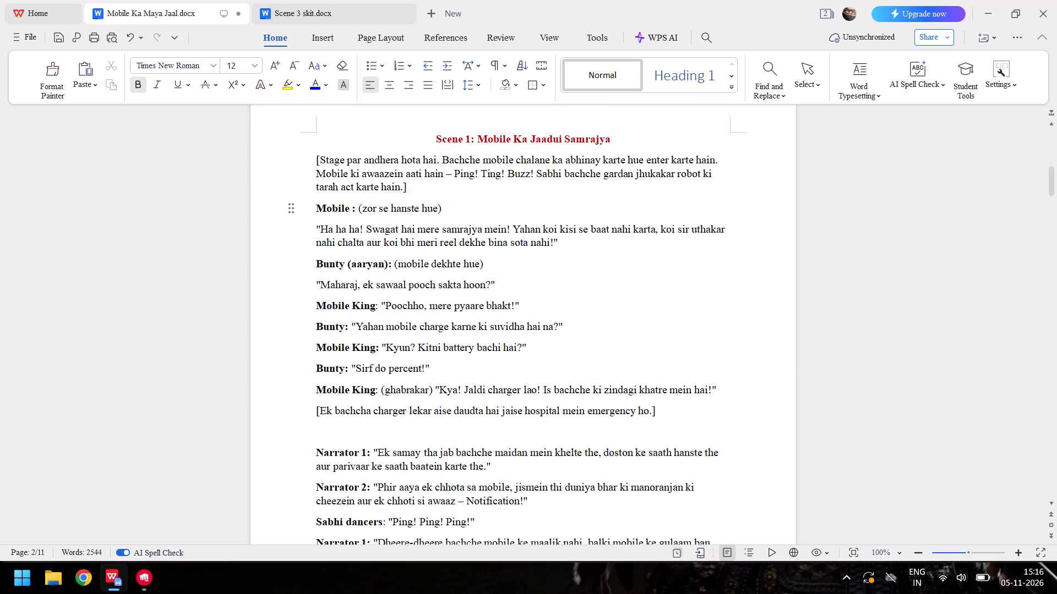
key("ctrl+BackSpace")
type("Sh")
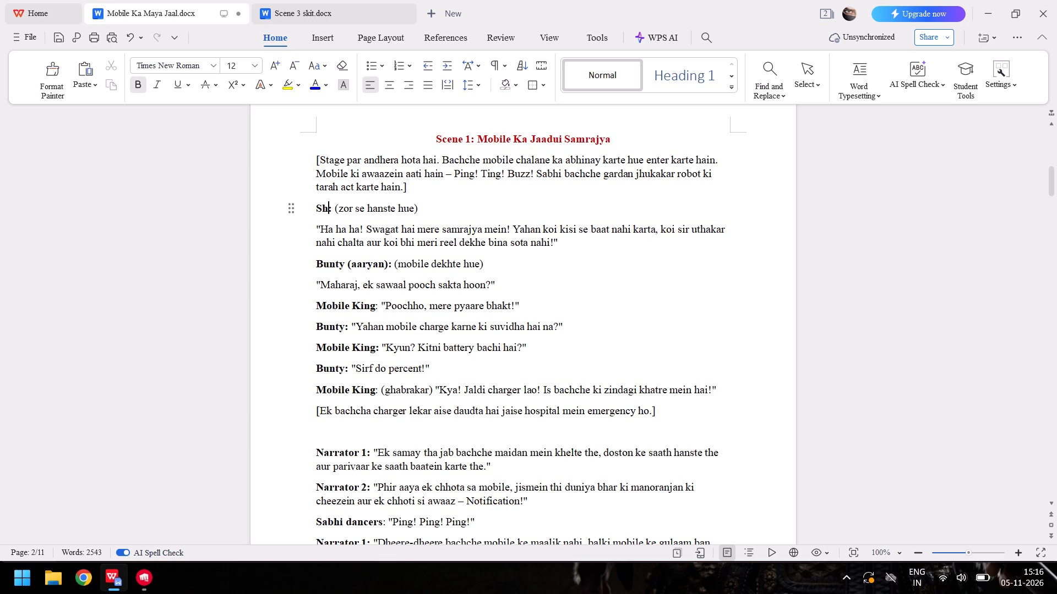
key("BackSpace")
key("BackSpace")
type("Dhritiraj")
Reduce the Scene 1 speaker label before "(mobile dekhte hue)" to just "aaryan", removing the role name and brackets.
key("Down")
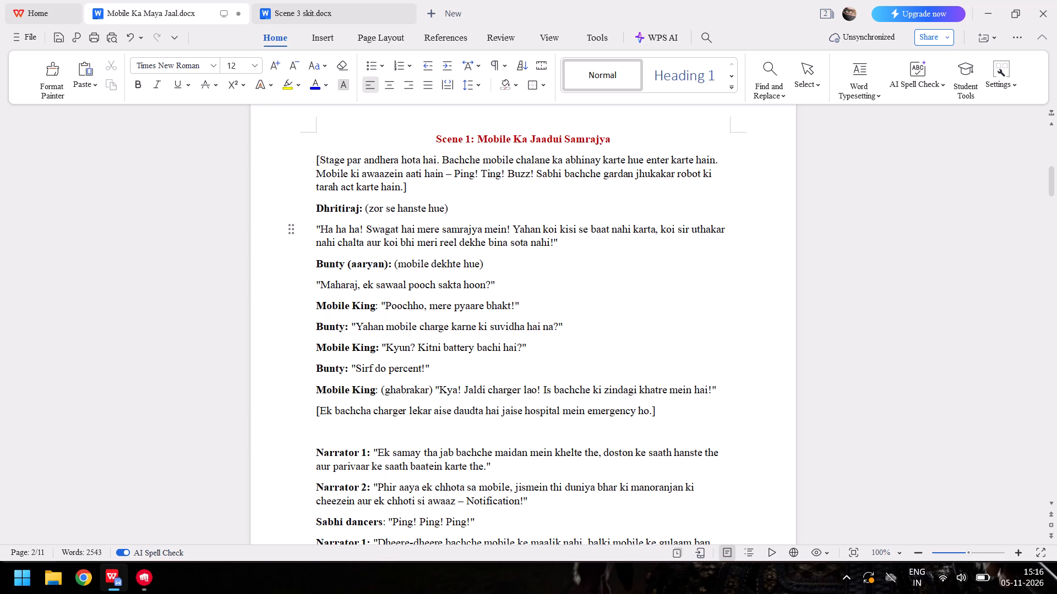
key("Down")
key("Down")
key("Left")
key("ctrl+BackSpace")
key("ctrl+BackSpace")
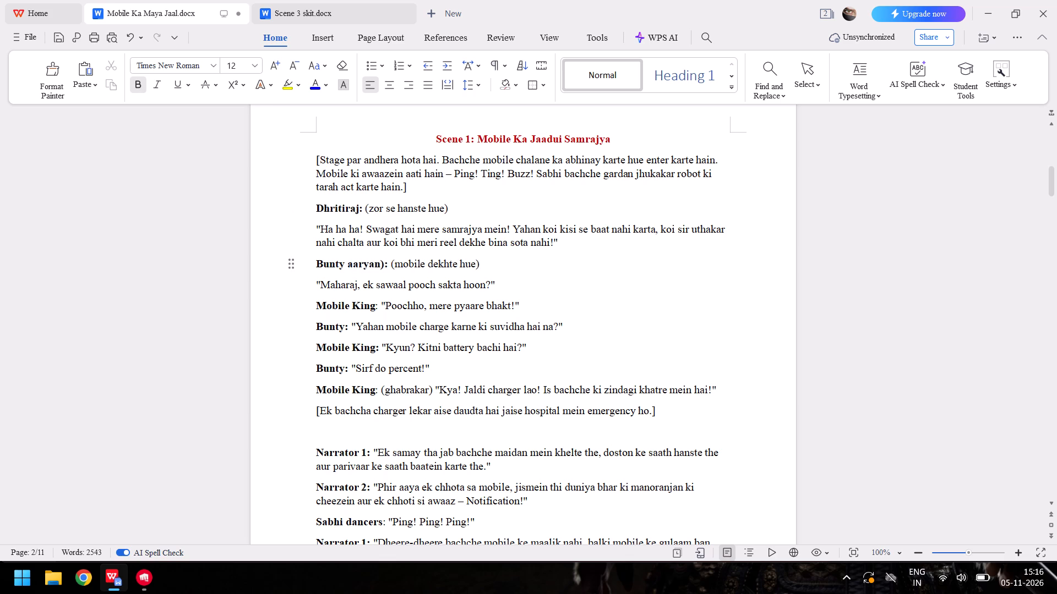
key("ctrl+Right")
key("Delete")
Change the speaker label of the line "Poochho, mere pyaare bhakt!" to "Dhritraj".
key("Down")
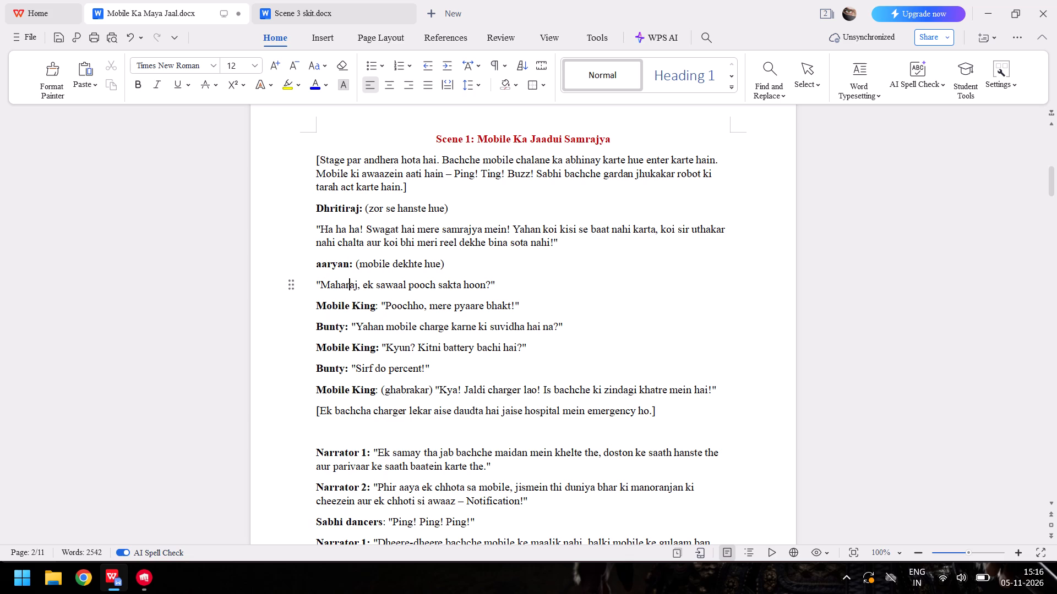
key("Down")
key("Right")
key("ctrl+Right")
key("ctrl+BackSpace")
key("ctrl+BackSpace")
type("Dhritraj")
Change the speaker label of the line "Yahan mobile charge karne ki suvidha hai na?" to "Aaryan".
key("Down")
key("Left")
key("Left")
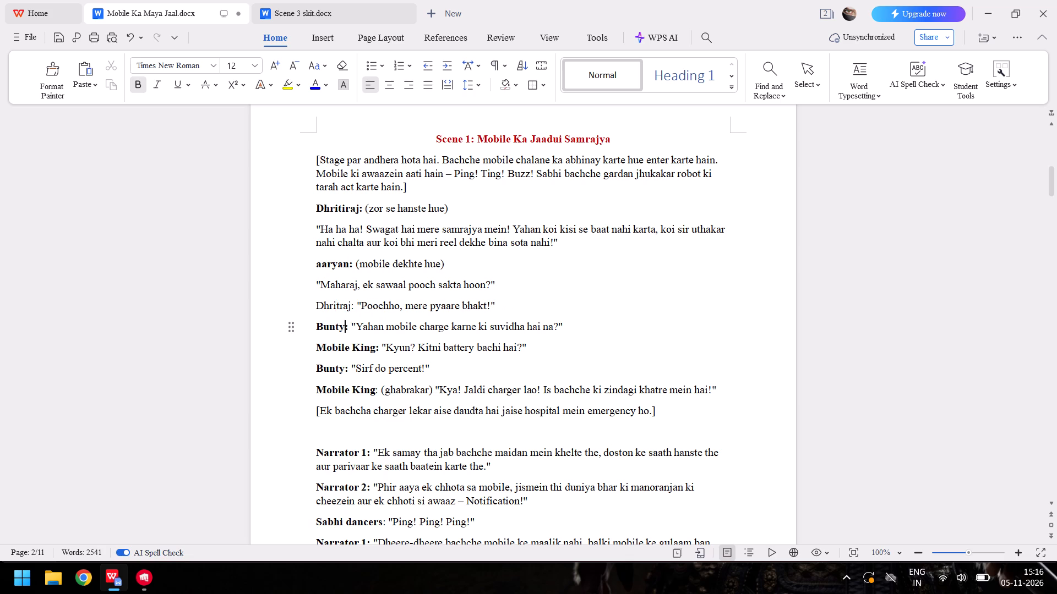
key("ctrl+BackSpace")
type("Aaryan")
Change the speaker label of the line "Kyun? Kitni battery bachi hai?" to "Dhritiraj".
key("Down")
key("ctrl+Right")
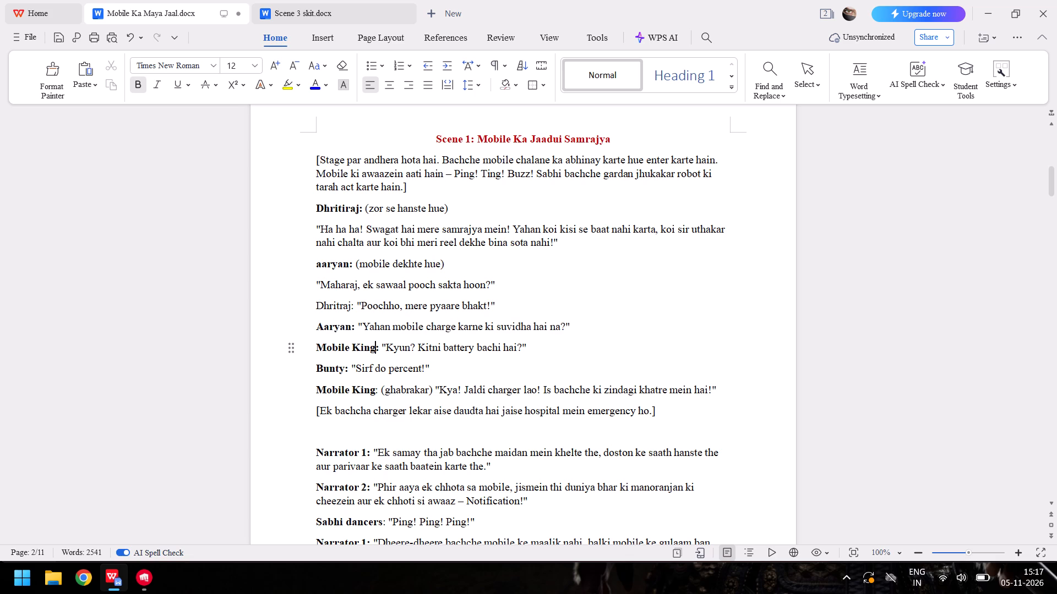
key("ctrl+BackSpace")
key("ctrl+BackSpace")
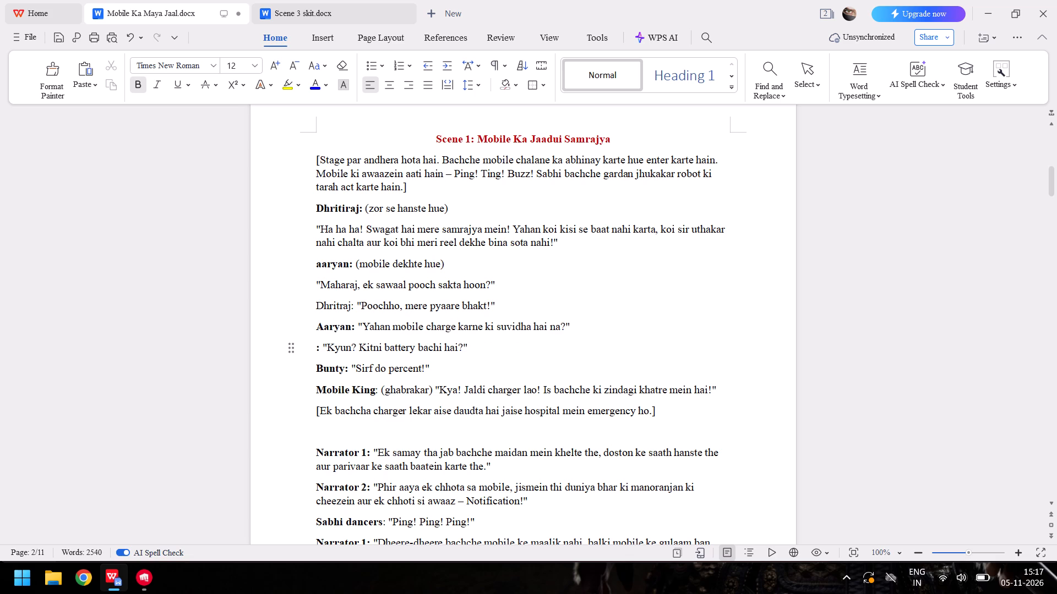
type("Dhritirak")
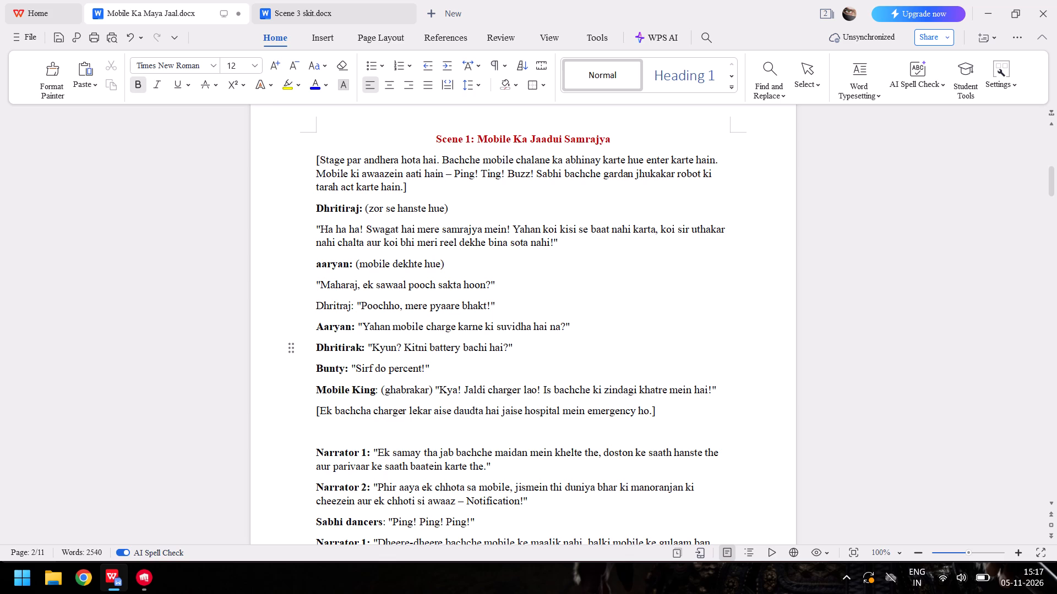
key("BackSpace")
key("j")
Change the speaker label of the line "Sirf do percent!" to "Aaryan".
key("ctrl+Down")
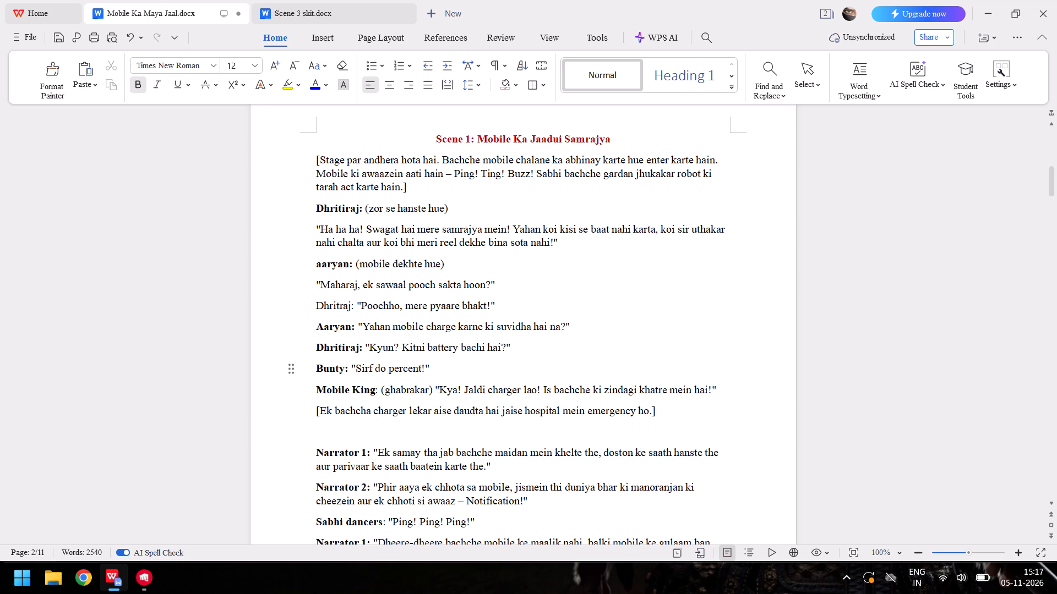
key("ctrl+Delete")
type("Aaryan")
Change the speaker label before "(ghabrakar)" to "Dhritiraj" and make the name bold.
key("Down")
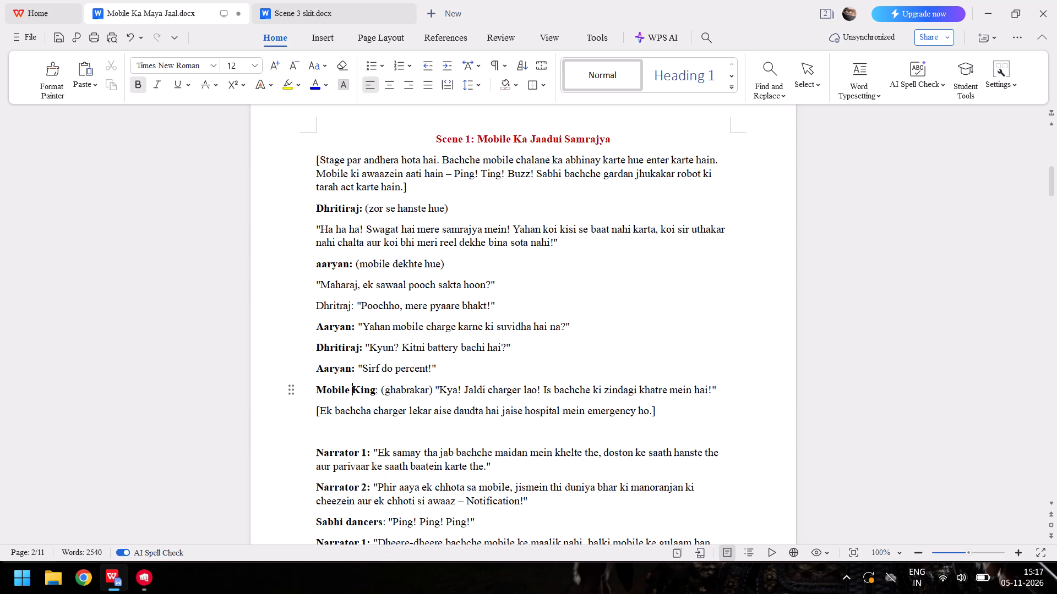
key("ctrl+Delete")
key("ctrl+BackSpace")
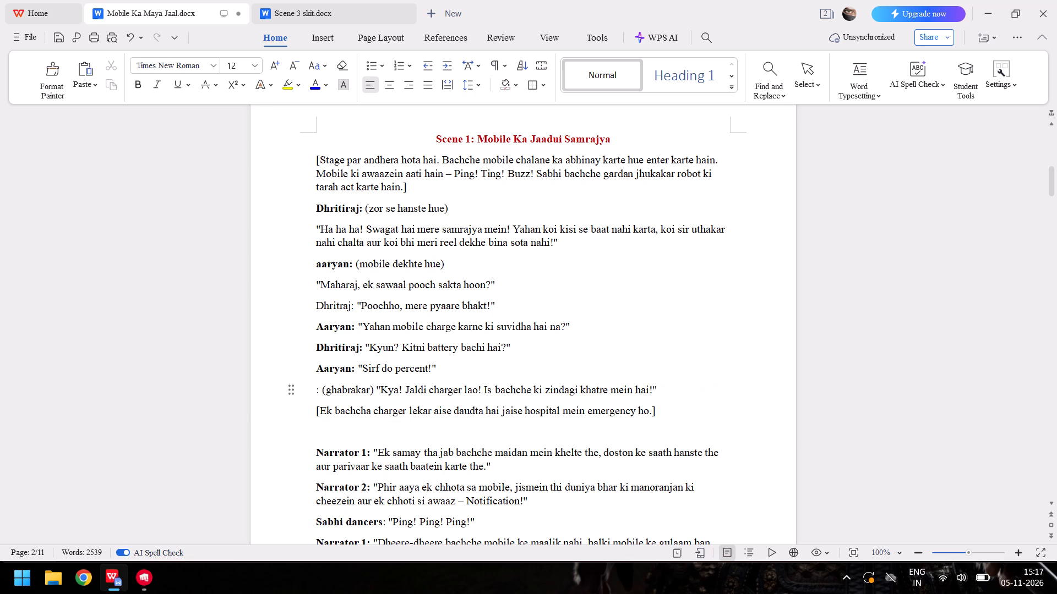
type("Dhritira")
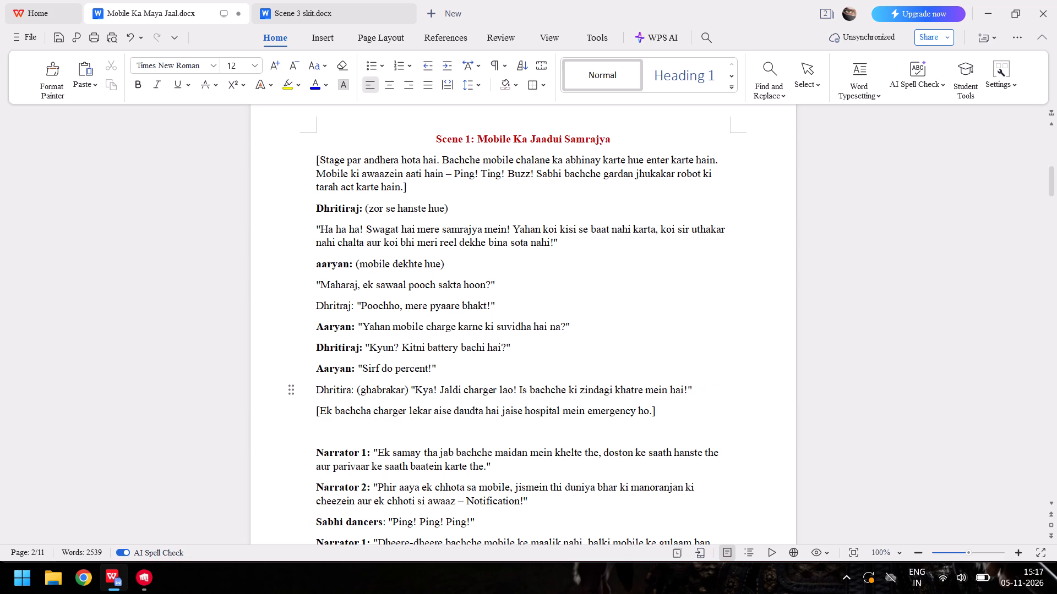
key("j")
key("ctrl+shift+Left")
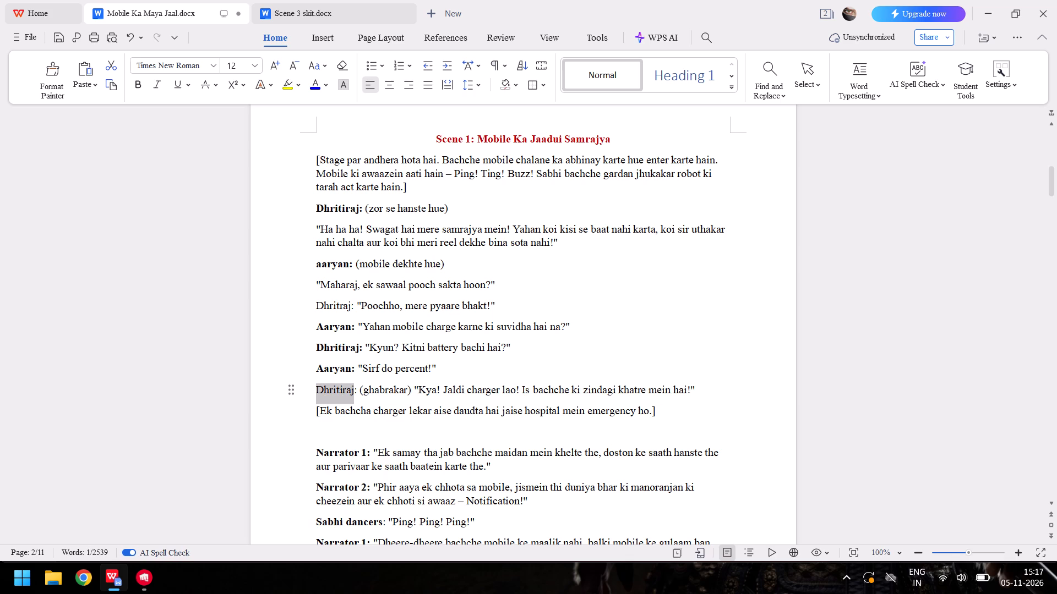
key("ctrl+b")
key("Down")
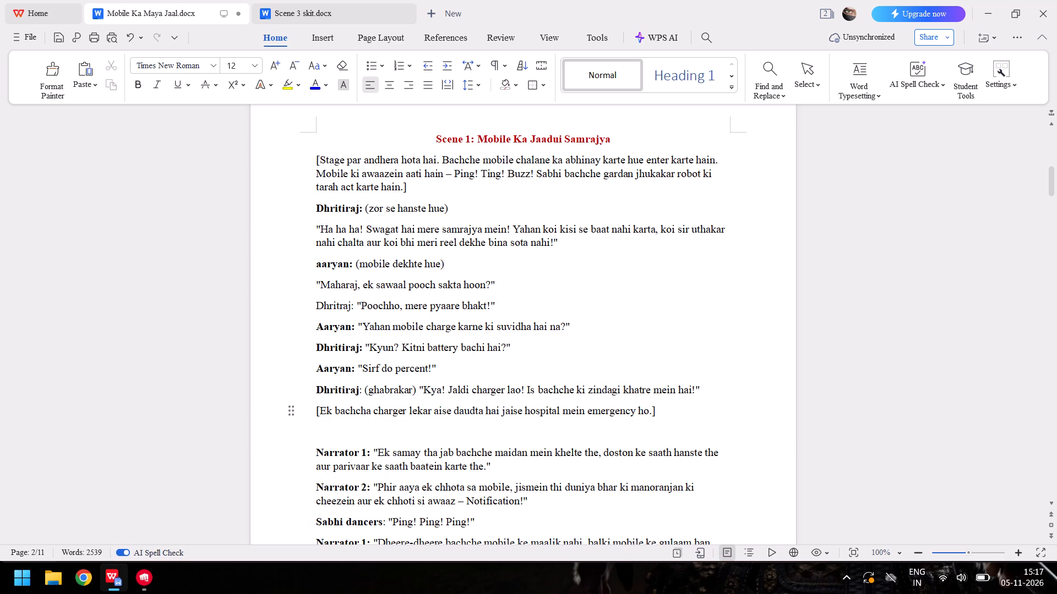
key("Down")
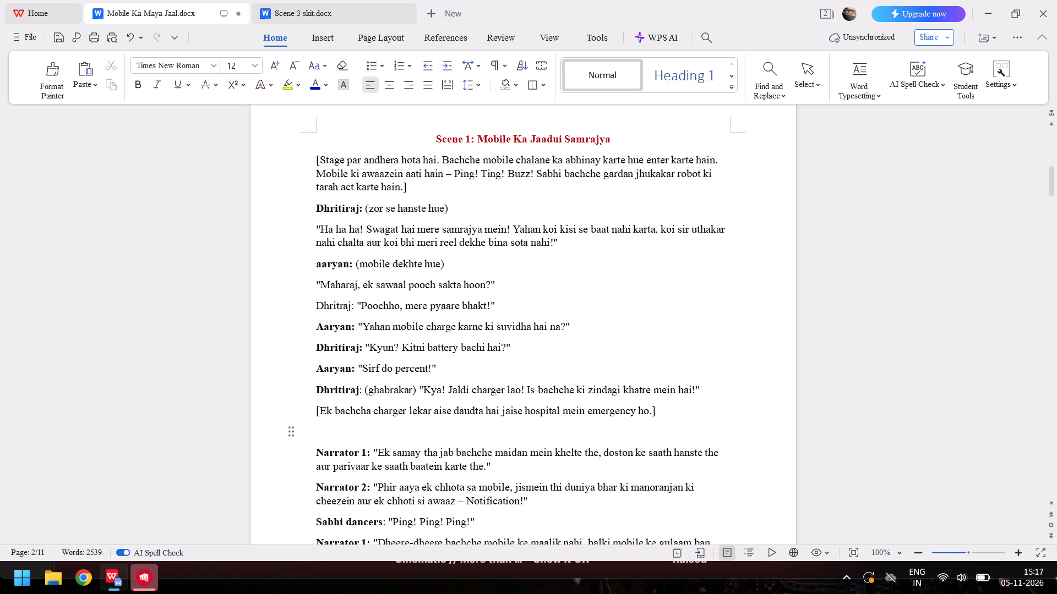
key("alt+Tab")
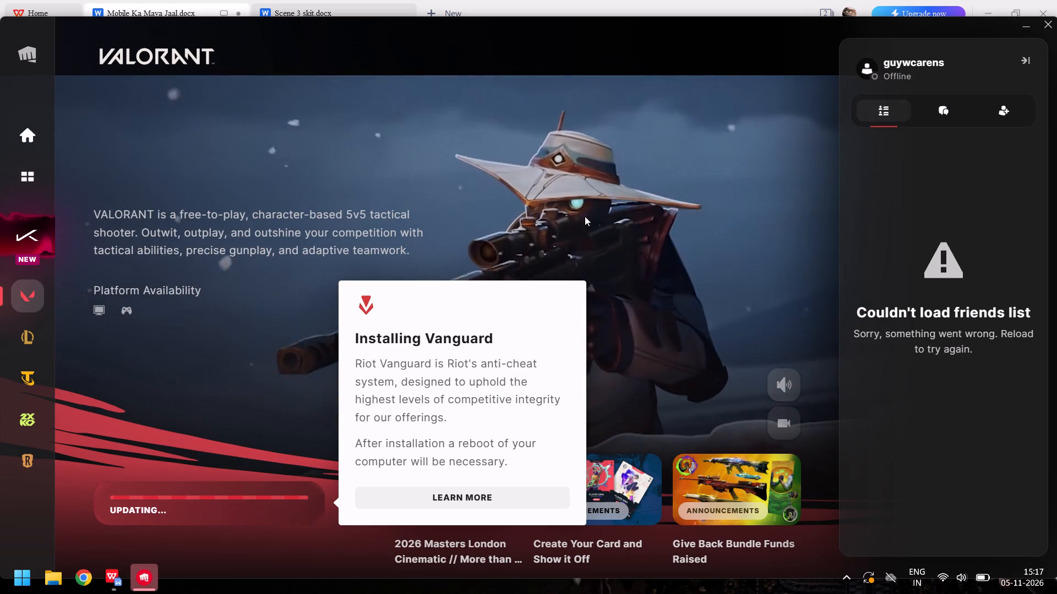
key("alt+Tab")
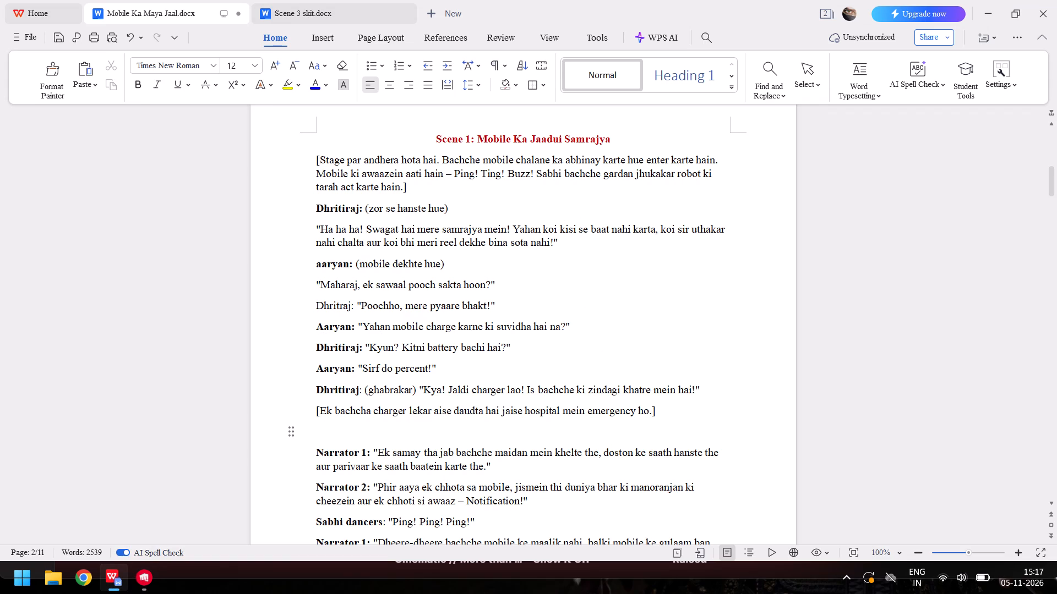
Change the speaker label of the line beginning "Ek samay tha jab bachche maidan mein khelte the" to "Sagyan".
left_click(369, 452)
key("Left")
key("ctrl+BackSpace")
key("ctrl+BackSpace")
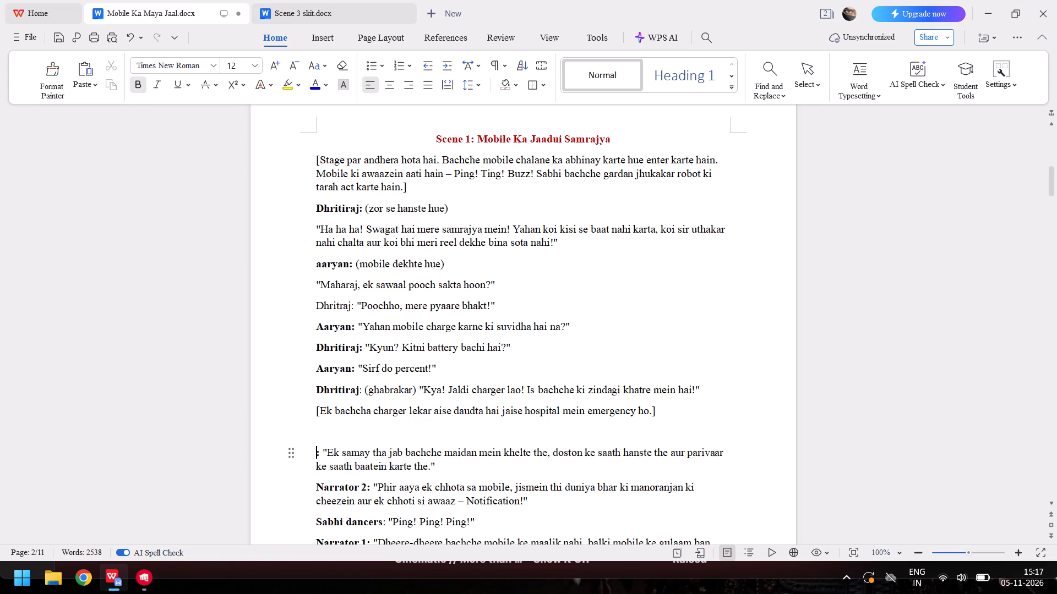
key("shift+a")
key("BackSpace")
type("Sagyan")
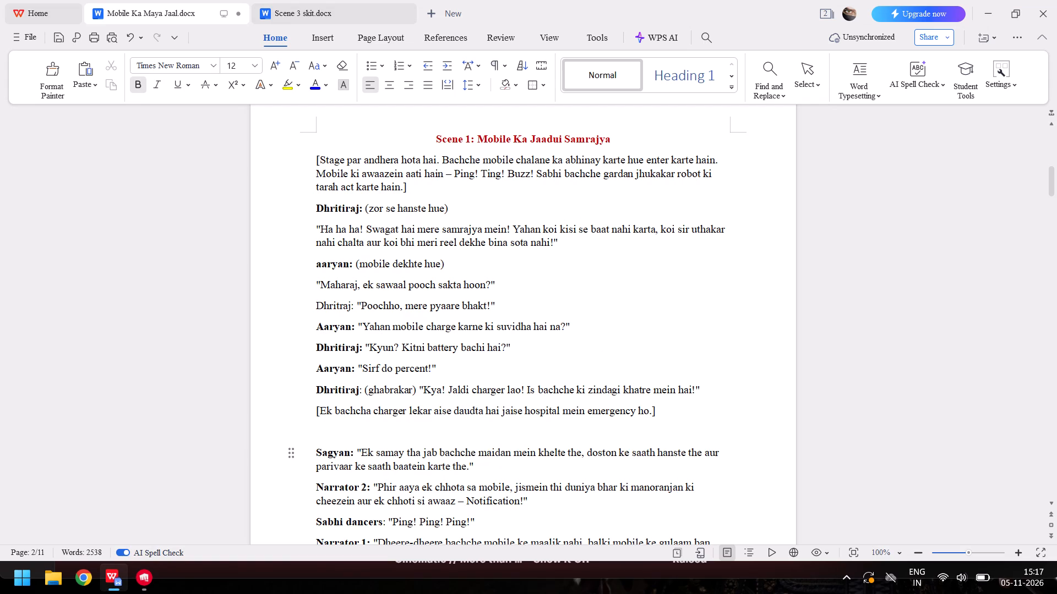
Change the speaker label of the line beginning "Phir aaya ek chhota sa mobile" to "Sagyan".
scroll(433, 440, "down", 2)
left_click(361, 397)
left_click(364, 398)
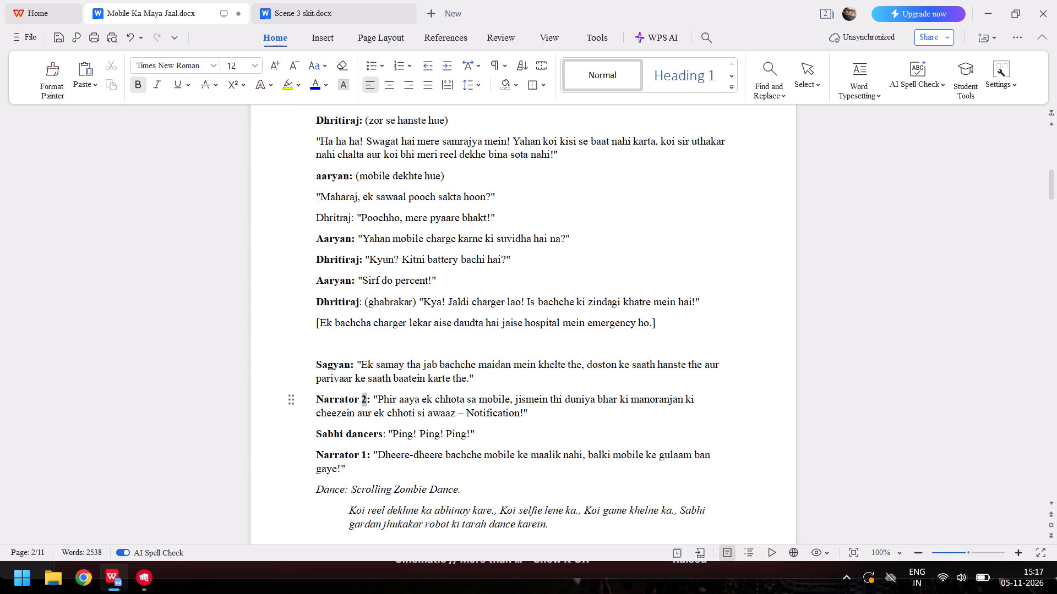
key("ctrl+BackSpace")
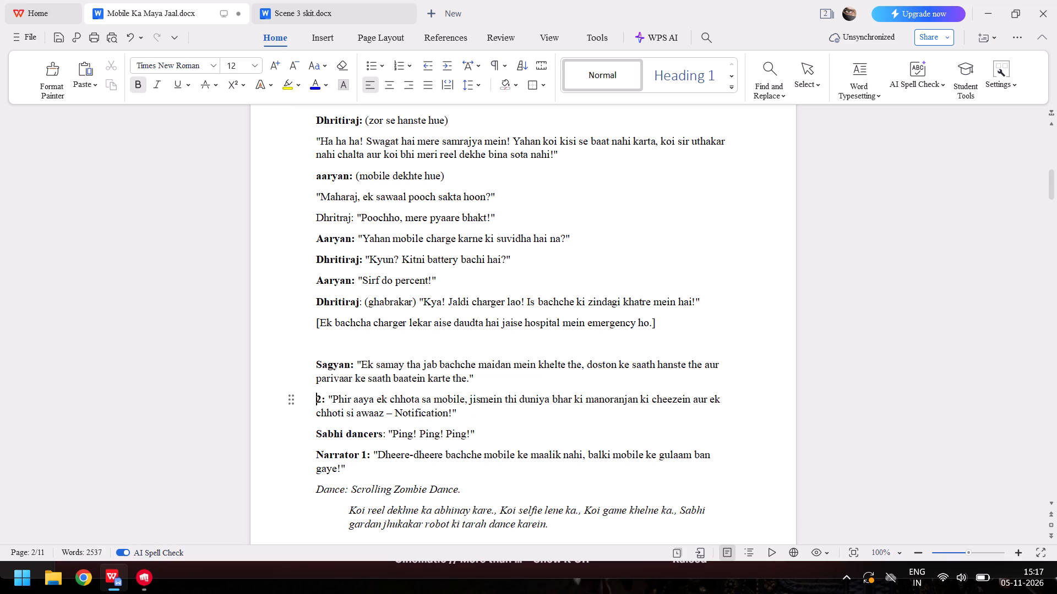
key("Right")
key("BackSpace")
type("Sagyan")
Change the speaker label of the line beginning "Dheere-dheere bachche mobile ke maalik nahi" to "sagyan".
key("Down")
key("Down")
key("Down")
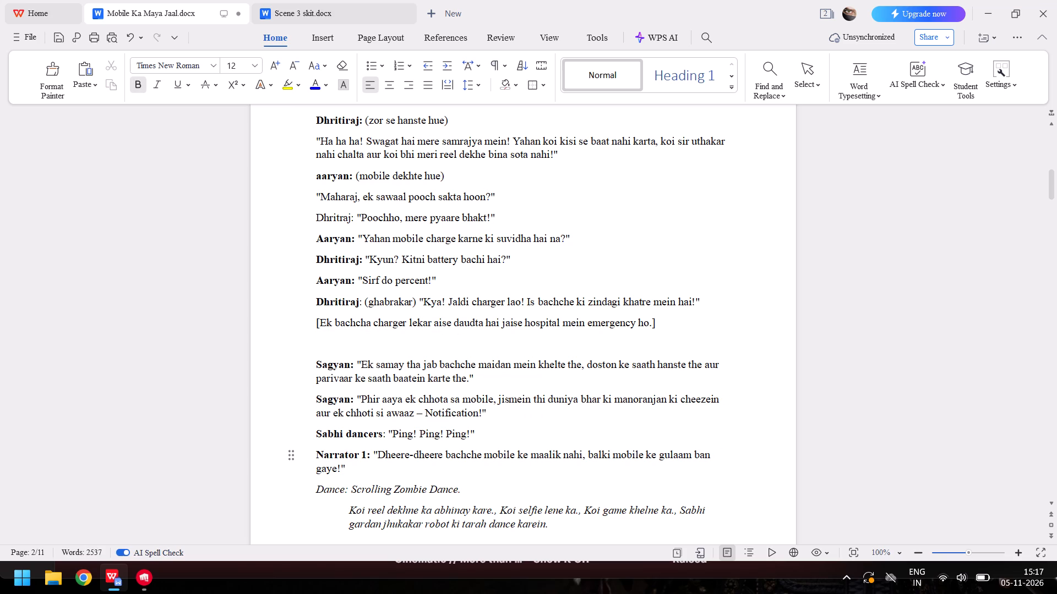
key("ctrl+Right")
key("ctrl+Right")
key("ctrl+BackSpace")
key("ctrl+BackSpace")
type("sagyan")
Clear the names in the Characters line under the Scene 2 heading and enter "Vinayak" instead.
key("Down")
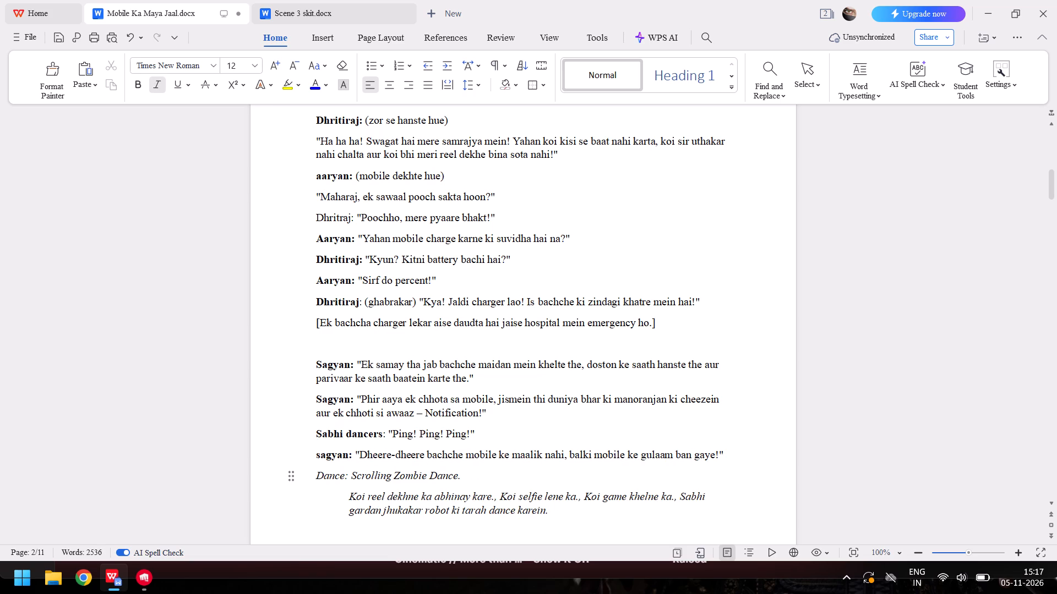
key("Down")
key("Down")
scroll(449, 436, "down", 5)
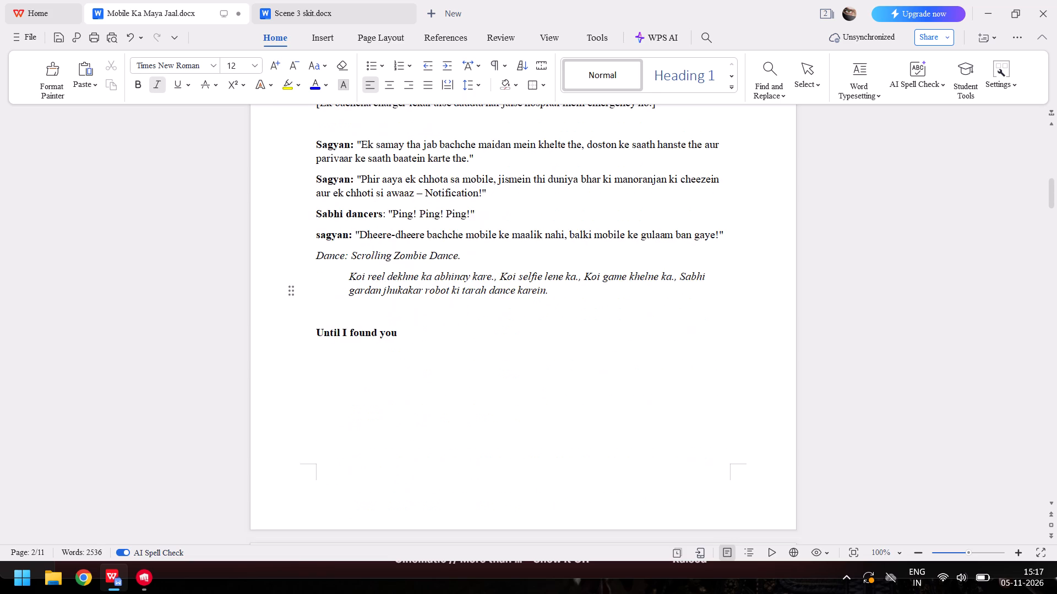
scroll(363, 413, "down", 3)
scroll(466, 322, "up", 2)
scroll(432, 301, "down", 6)
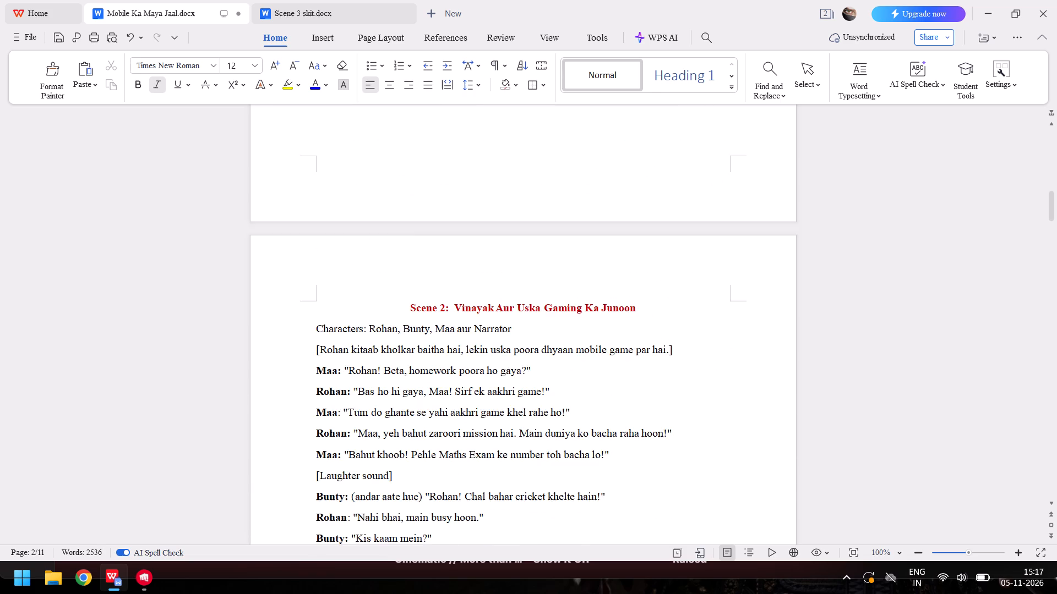
scroll(428, 302, "down", 3)
left_click(337, 240)
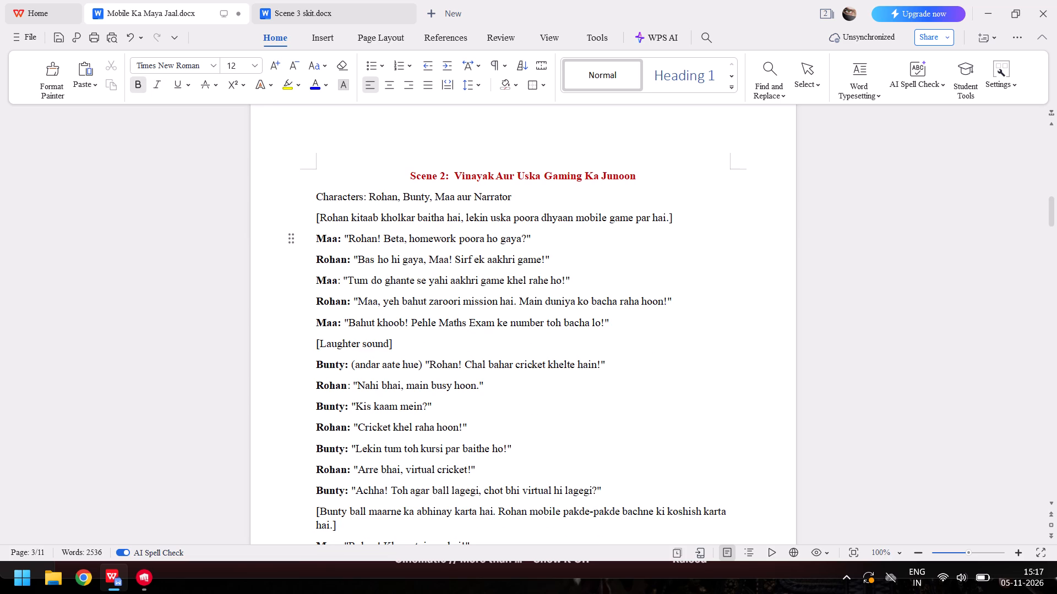
left_click(542, 194)
key("ctrl+BackSpace")
key("ctrl+BackSpace")
key("ctrl+BackSpace")
key("ctrl+BackSpace")
key("ctrl+BackSpace")
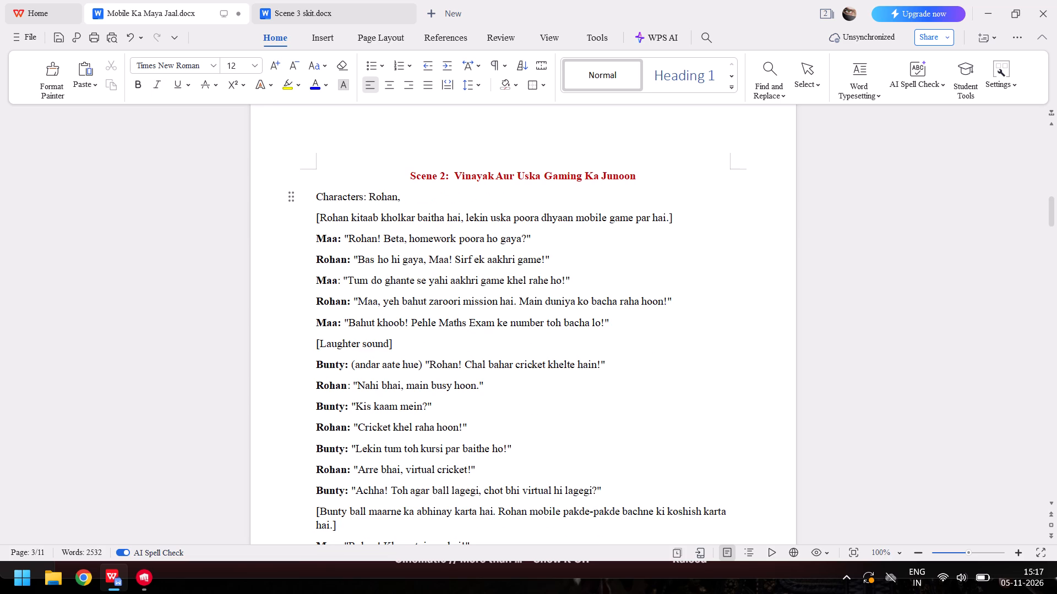
key("ctrl+BackSpace")
key("ctrl+BackSpace")
type("Vianayk")
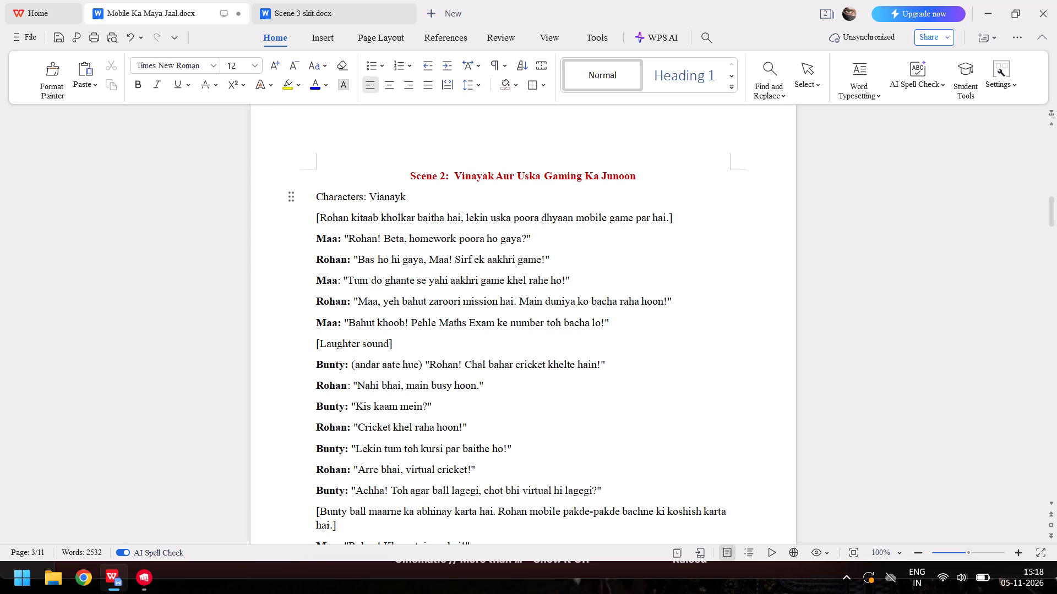
key("ctrl+Left")
key("Right")
key("Right")
key("Right")
key("Right")
key("BackSpace")
key("BackSpace")
type("na")
key("Right")
key("Right")
key("BackSpace")
key("BackSpace")
type("ya")
Add ",Divya,Aaryan,Narrator" after "Vinayak" in Scene 2's Characters line.
key("ctrl+Right")
type(",Divya")
key("comma")
type("Aaryan")
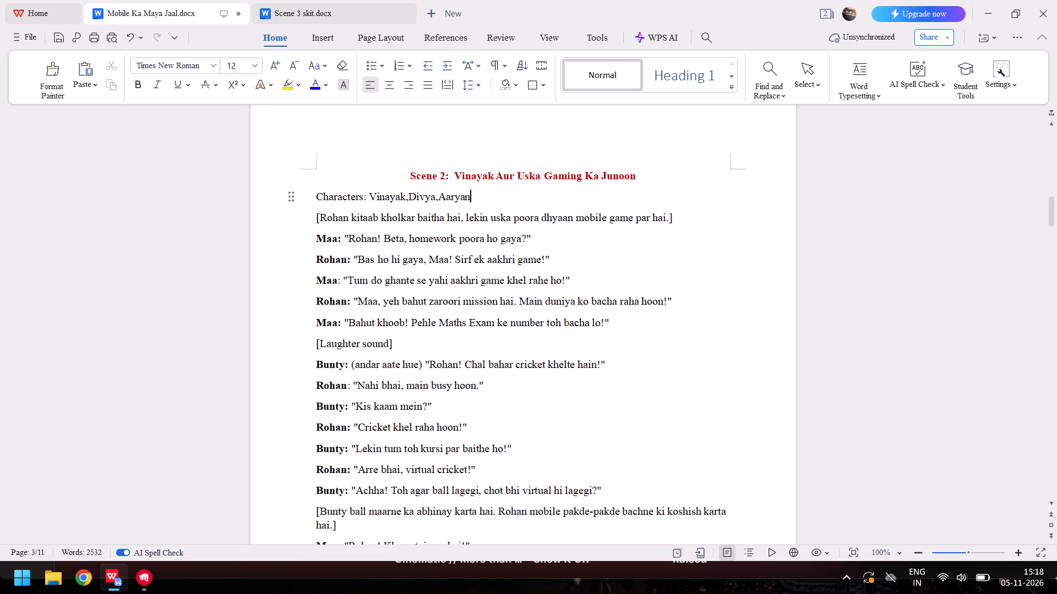
scroll(542, 194, "down", 2)
type(",Narrator")
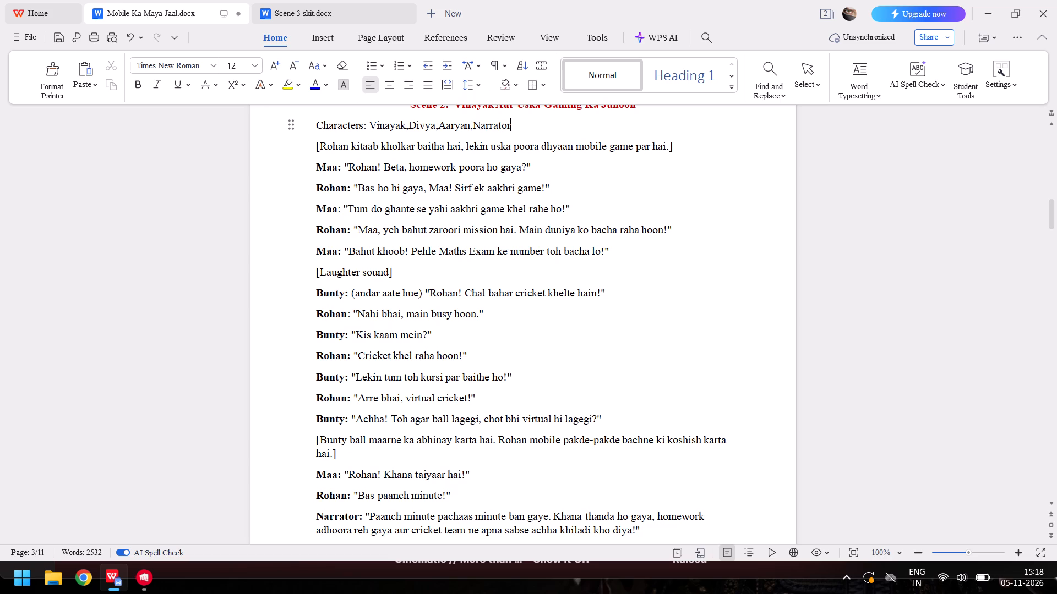
Replace "Rohan" with "Vinayak" in Scene 2's opening stage direction about the open book and mobile game.
left_click(351, 151)
key("Left")
key("ctrl+BackSpace")
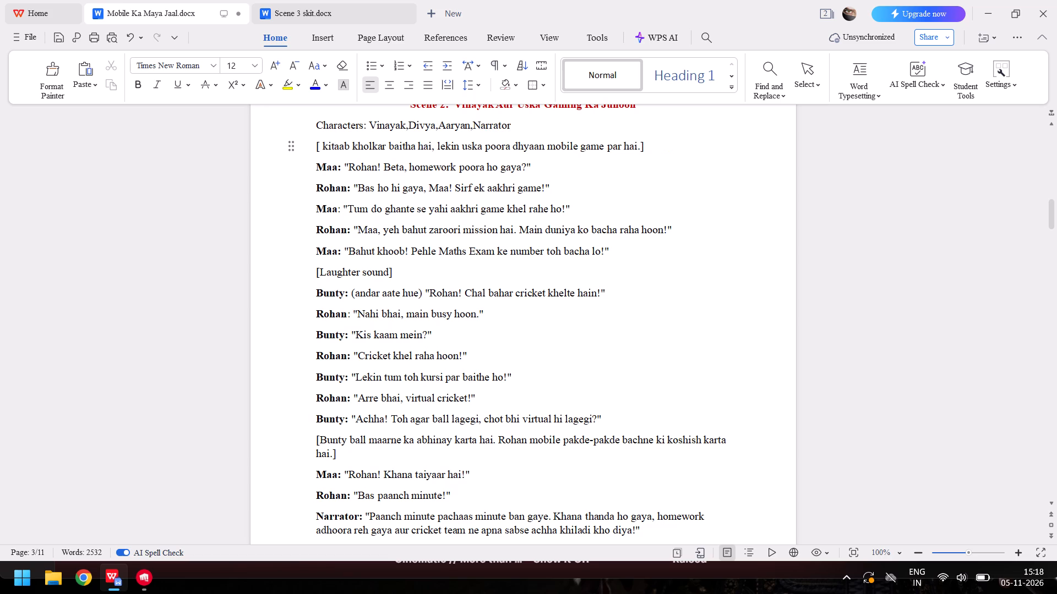
type("Vinayak")
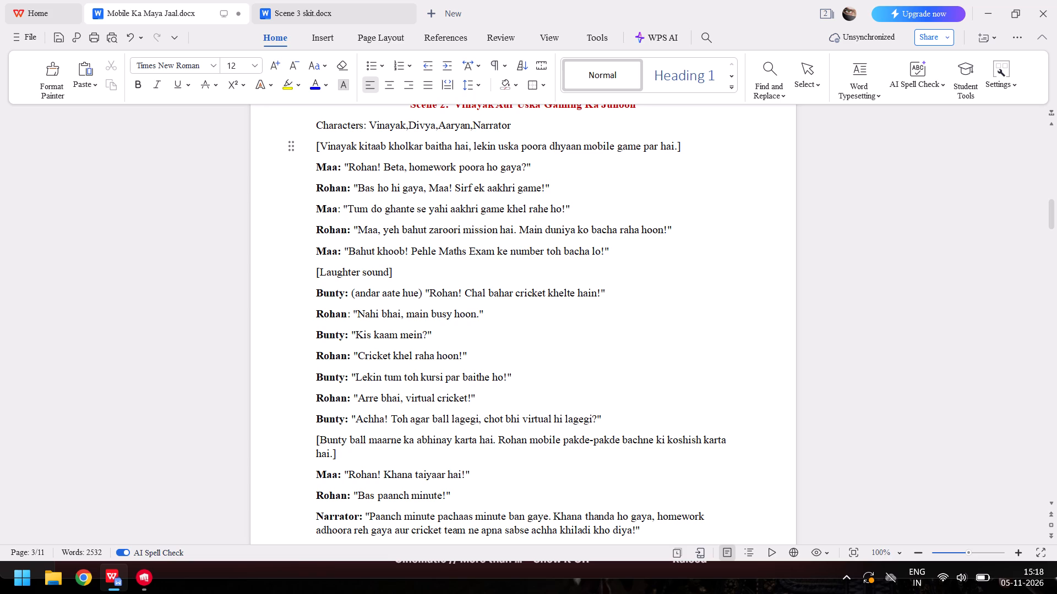
Change the speaker label of the line "Rohan! Beta, homework poora ho gaya?" to "Divya".
key("Down")
key("Left")
key("Left")
key("Left")
key("Left")
key("ctrl+BackSpace")
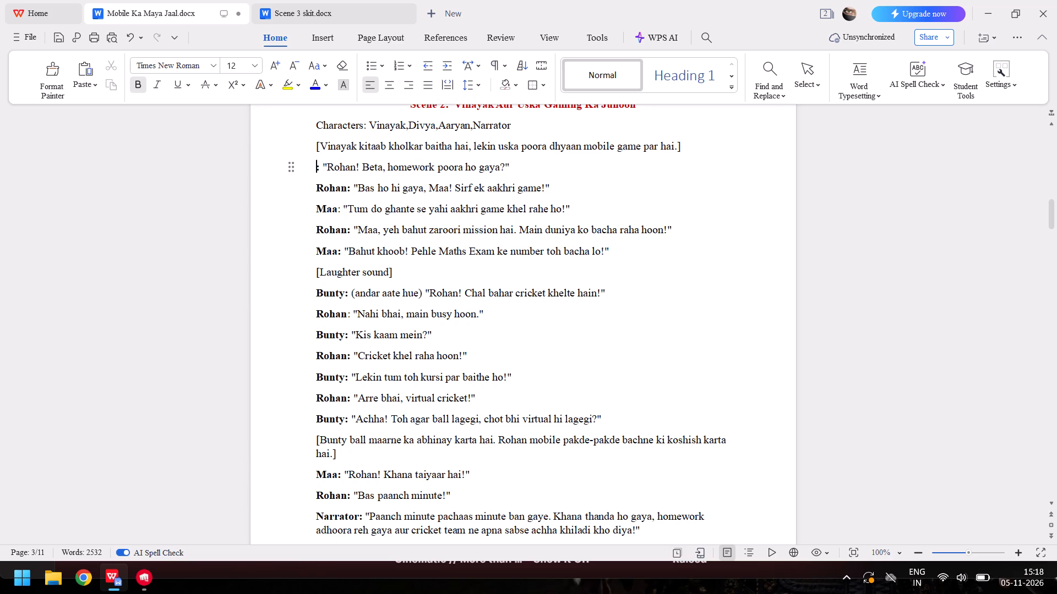
type("Divya")
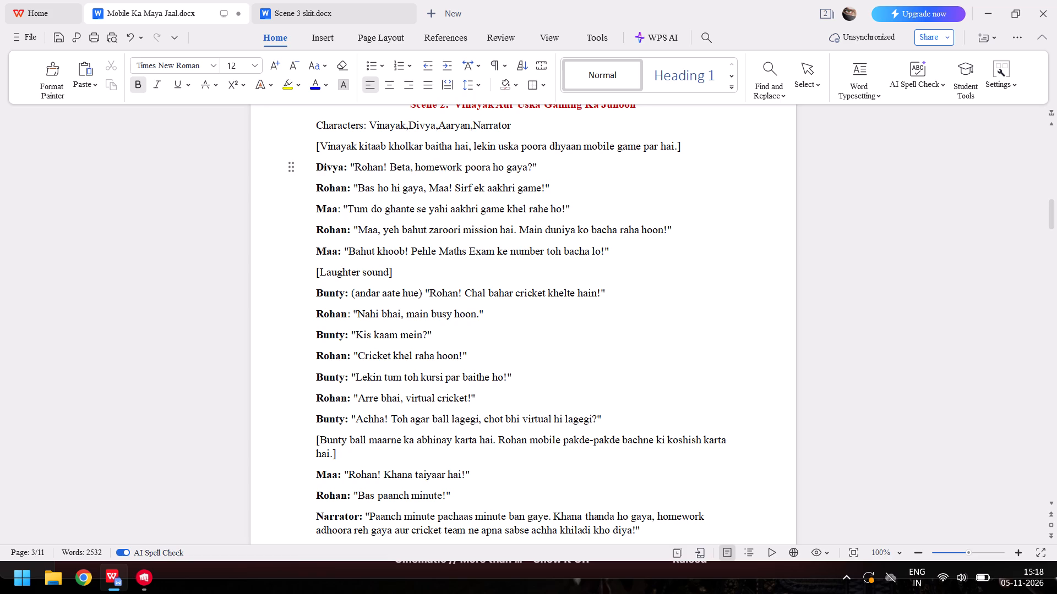
Replace "Rohan" with "Vinayak" inside Divya's line "Rohan! Beta, homework poora ho gaya?".
key("ctrl+Right")
key("Right")
key("ctrl+Delete")
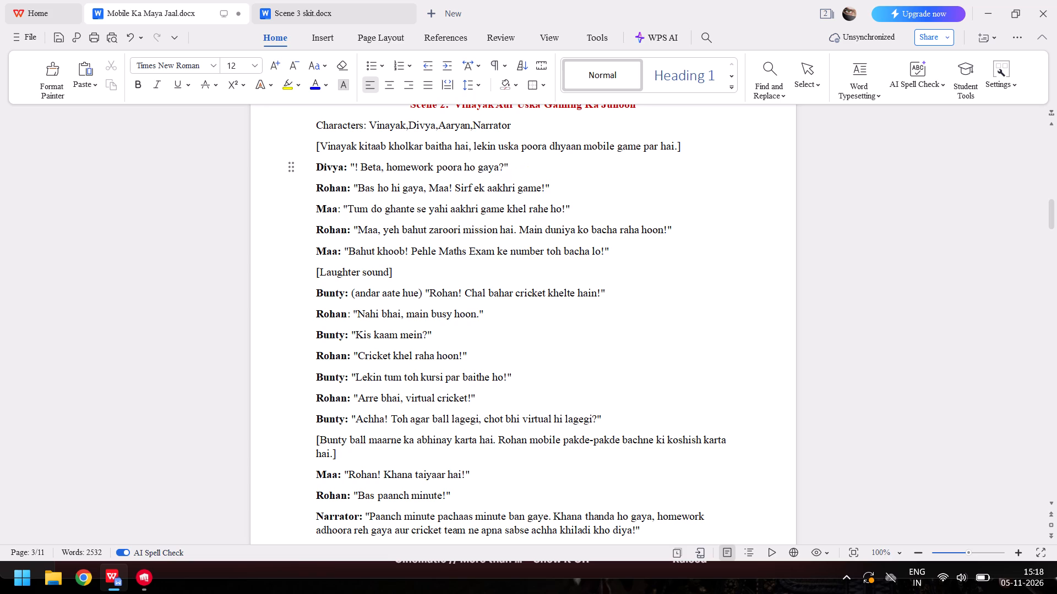
type("Vinayaj")
key("BackSpace")
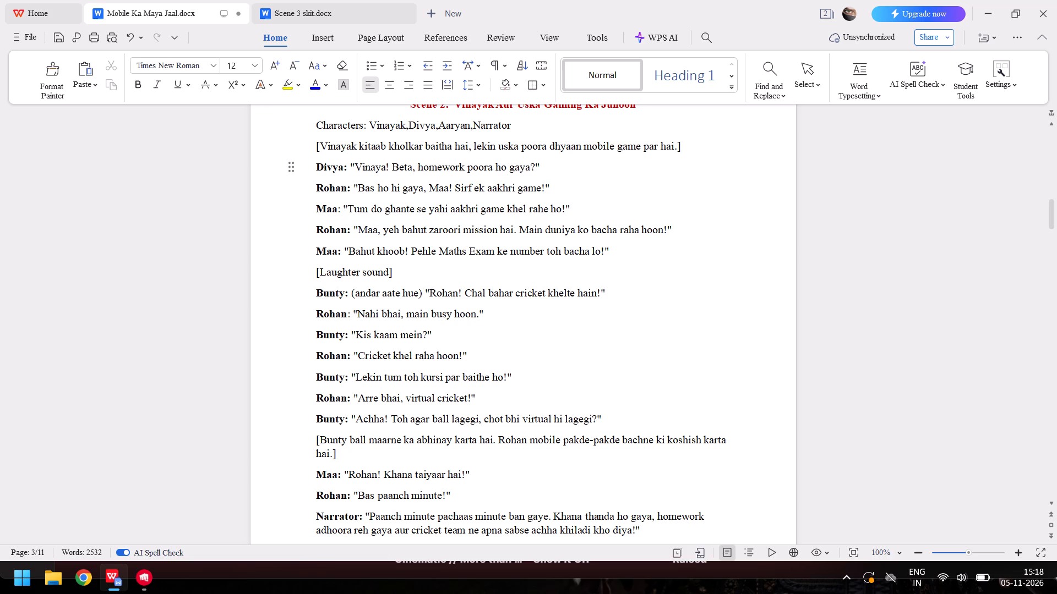
key("k")
Change the speaker label of the line "Bas ho hi gaya, Maa! Sirf ek aakhri game!" to "Vinayak".
key("Down")
key("ctrl+Left")
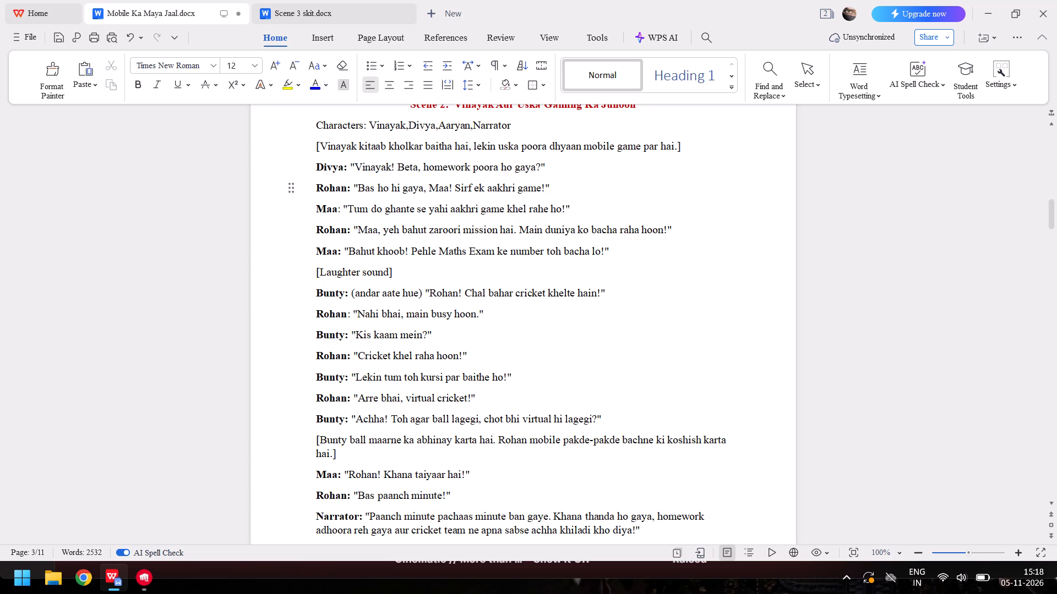
key("ctrl+Left")
key("ctrl+Left")
key("ctrl+Left")
key("ctrl+BackSpace")
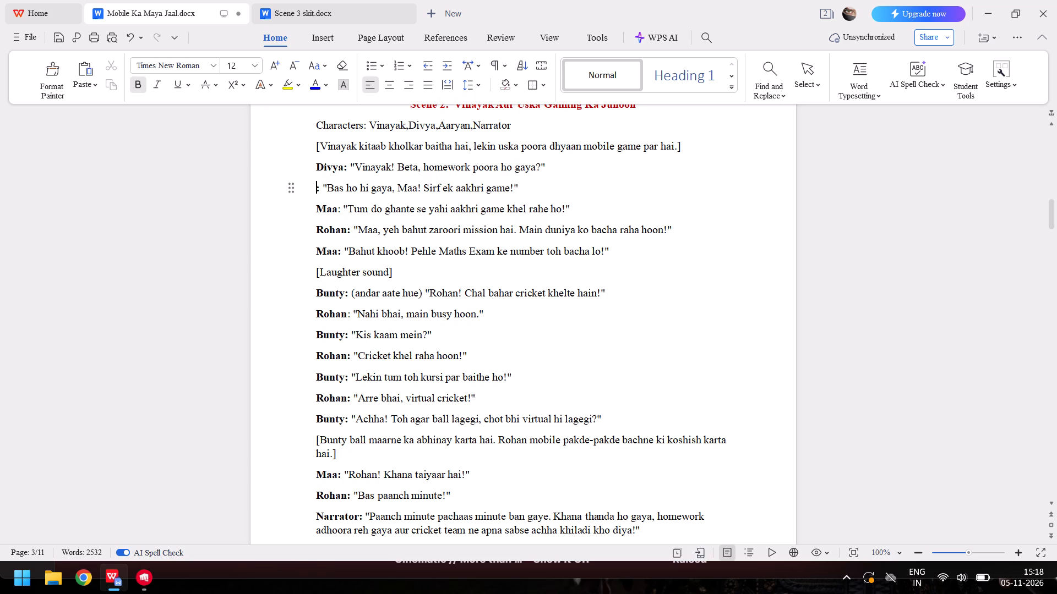
type("Vinayak")
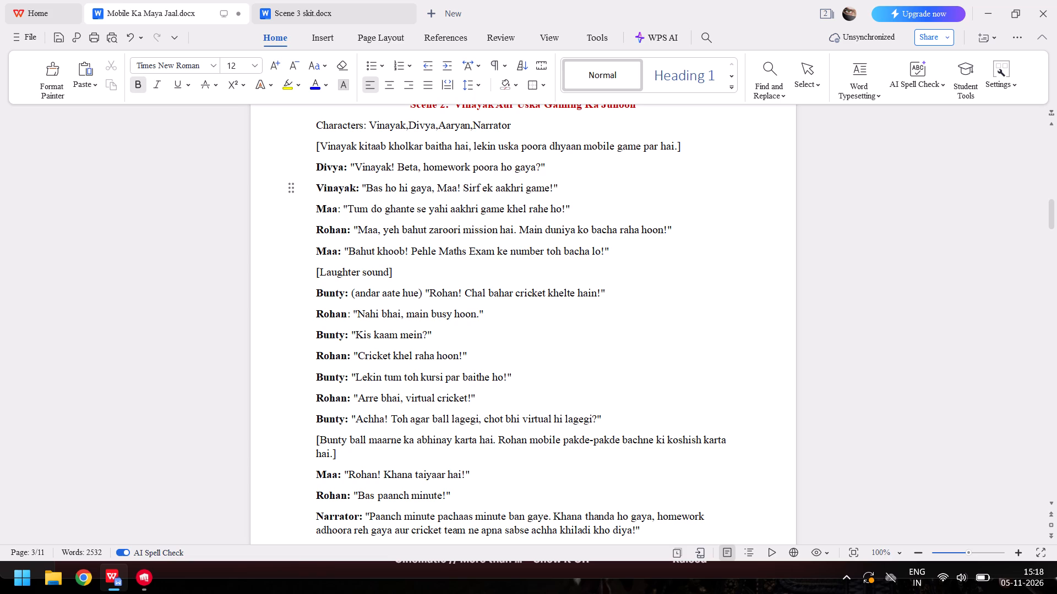
Change the speaker label of "Tum do ghante se yahi aakhri game khel rahe ho!" to "Divya" in bold.
key("Down")
key("Left")
key("Left")
key("Left")
key("Left")
key("ctrl+BackSpace")
type("Dib")
key("BackSpace")
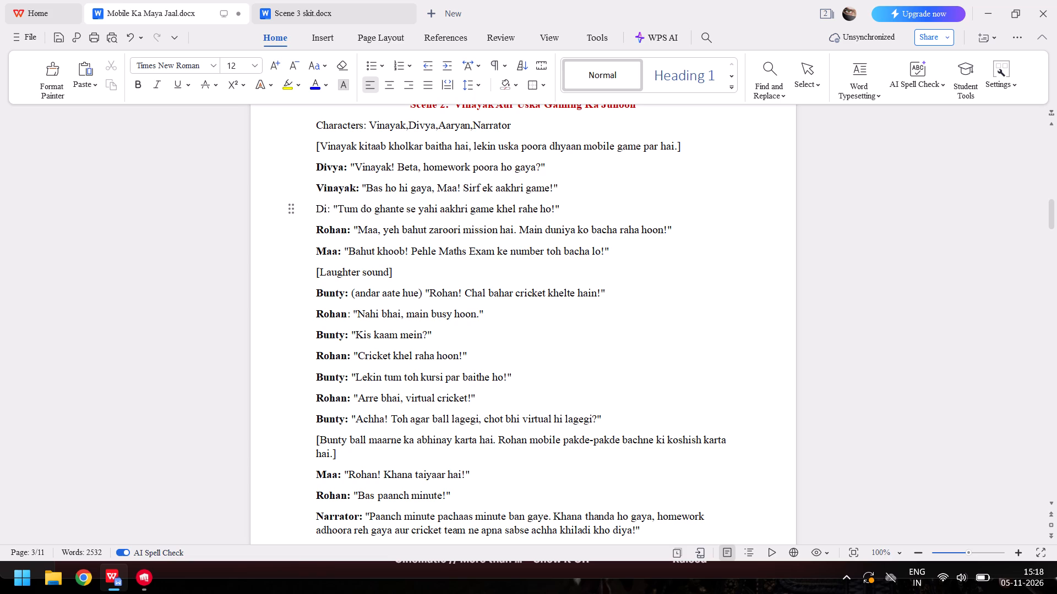
type("vay")
key("ctrl+shift+Left")
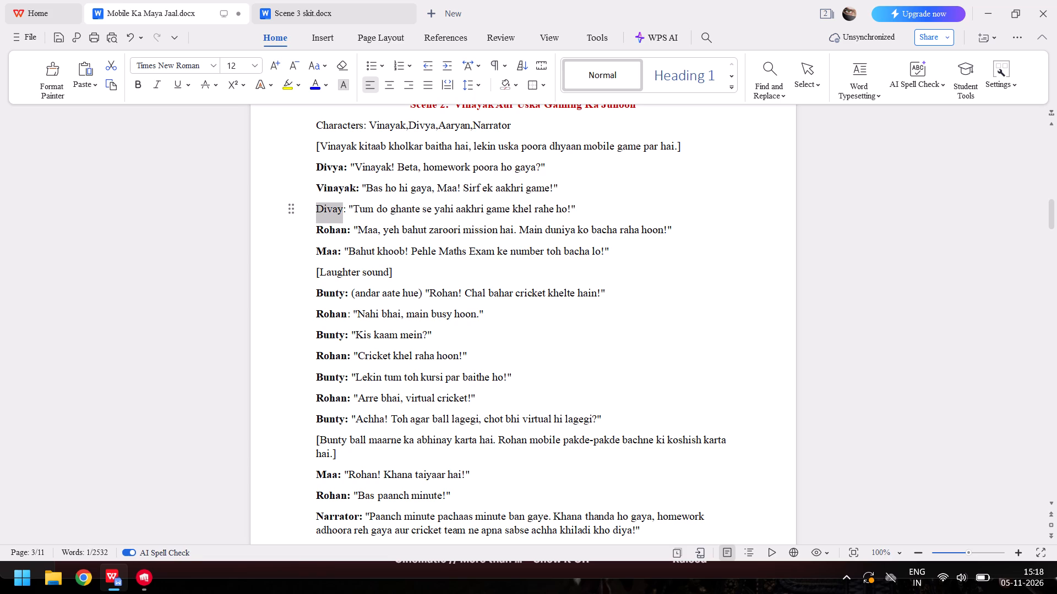
key("ctrl+b")
key("Right")
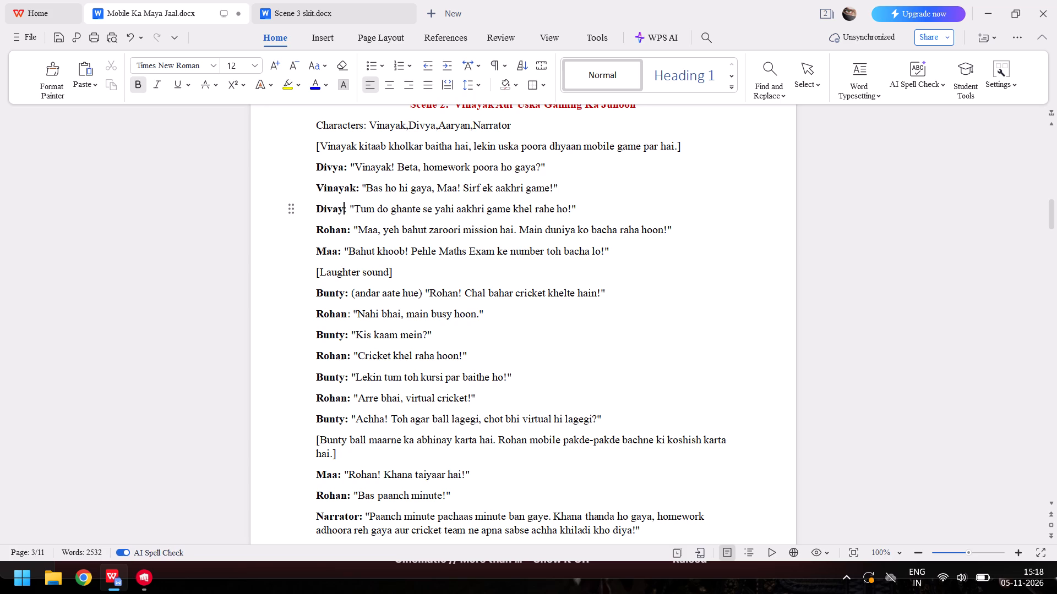
key("BackSpace")
key("BackSpace")
type("ya")
Change the speaker label of "Maa, yeh bahut zaroori mission hai" to "vinayak" and of the "Bahut khoob!" reply to "Divya".
key("Down")
key("Right")
key("ctrl+BackSpace")
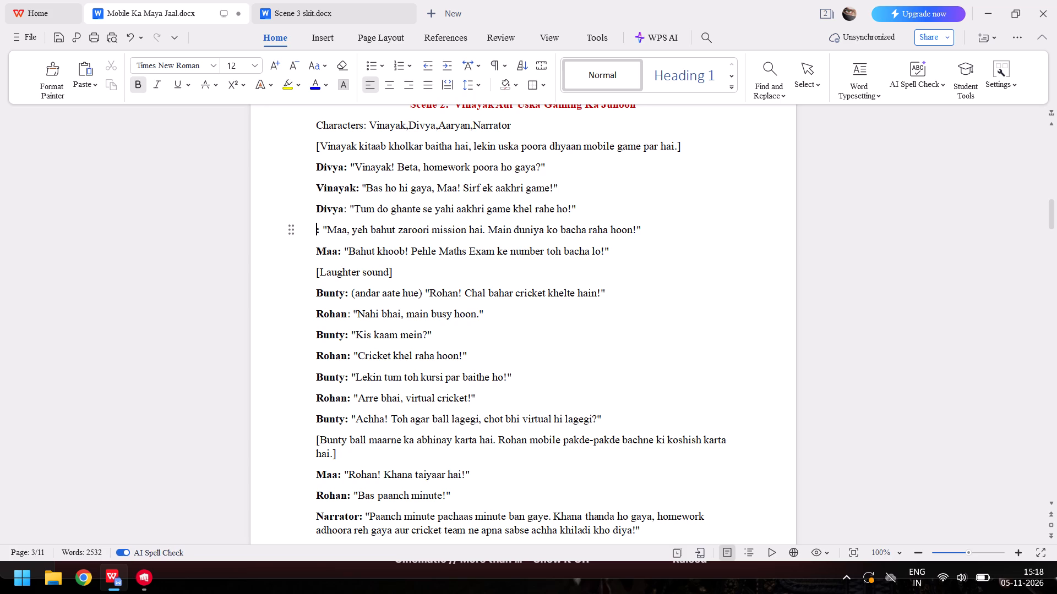
type("vinayak")
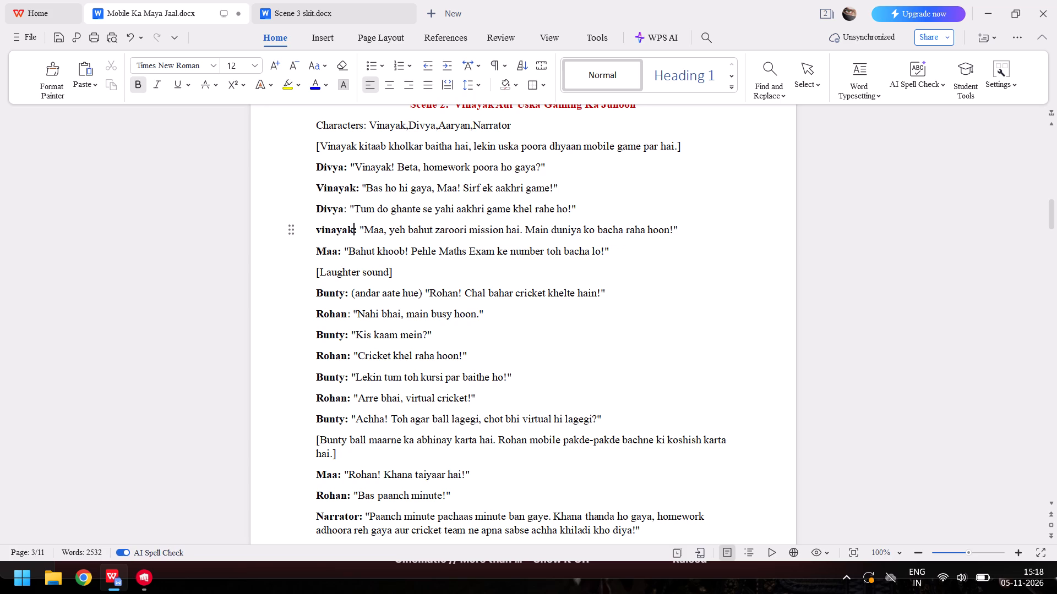
key("ctrl+Down")
key("ctrl+Delete")
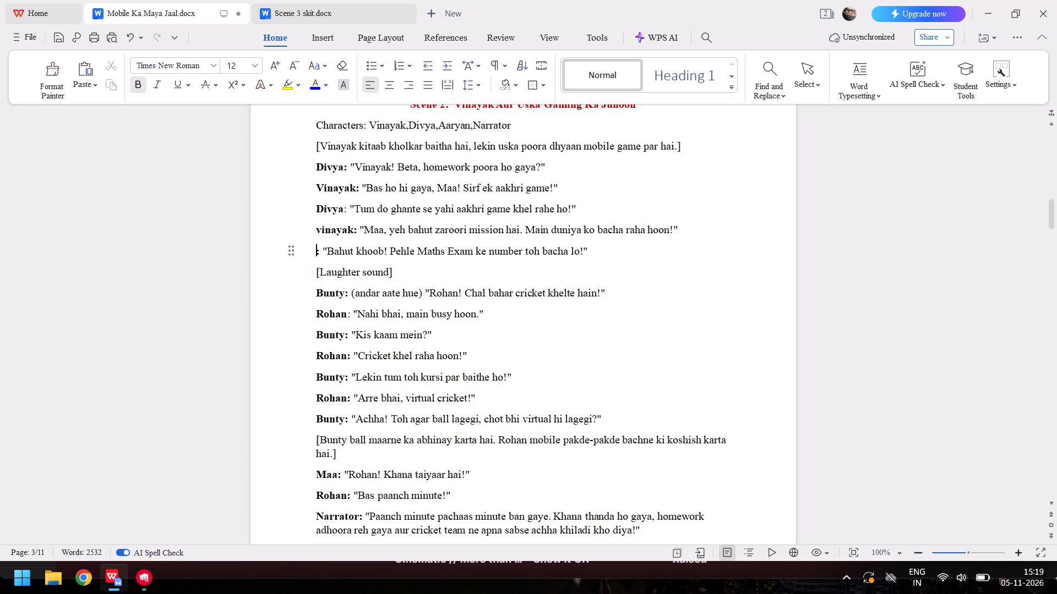
type("Divya")
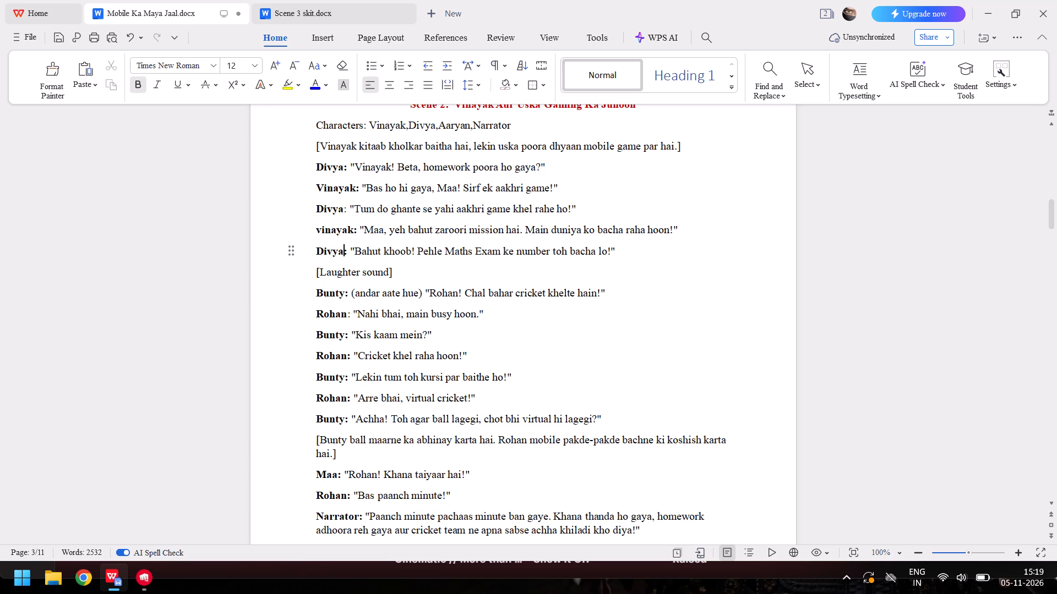
Relabel the "(andar aate hue)" line's speaker as "Aaryan" and the "Nahi bhai, main busy hoon." speaker as "Vinayak" in bold.
key("Down")
key("Down")
key("ctrl+BackSpace")
type("Aaryan")
key("Down")
key("Left")
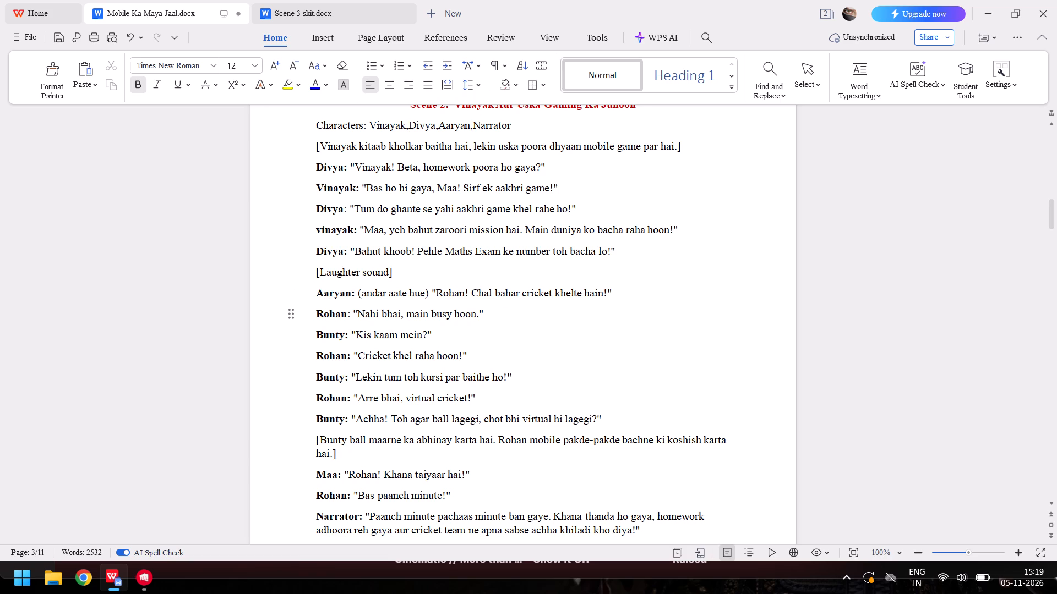
key("ctrl+BackSpace")
type("Vinayak")
key("ctrl+shift+Left")
key("ctrl+b")
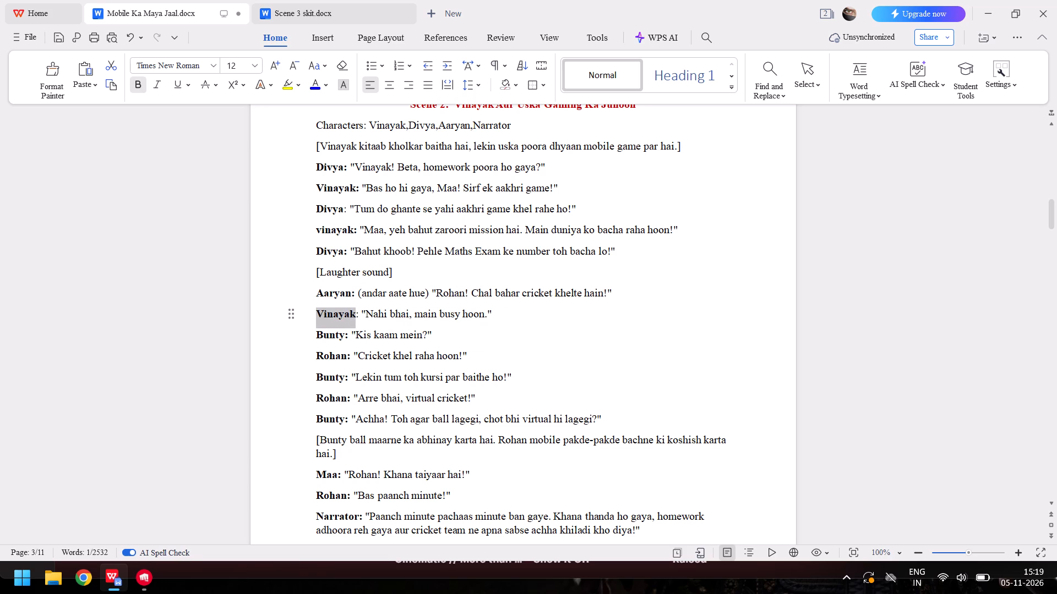
Change the speaker label of "Kis kaam mein?" to "Aaryan" and of "Cricket khel raha hoon!" to "Vinayak".
key("Down")
key("ctrl+Left")
key("ctrl+Left")
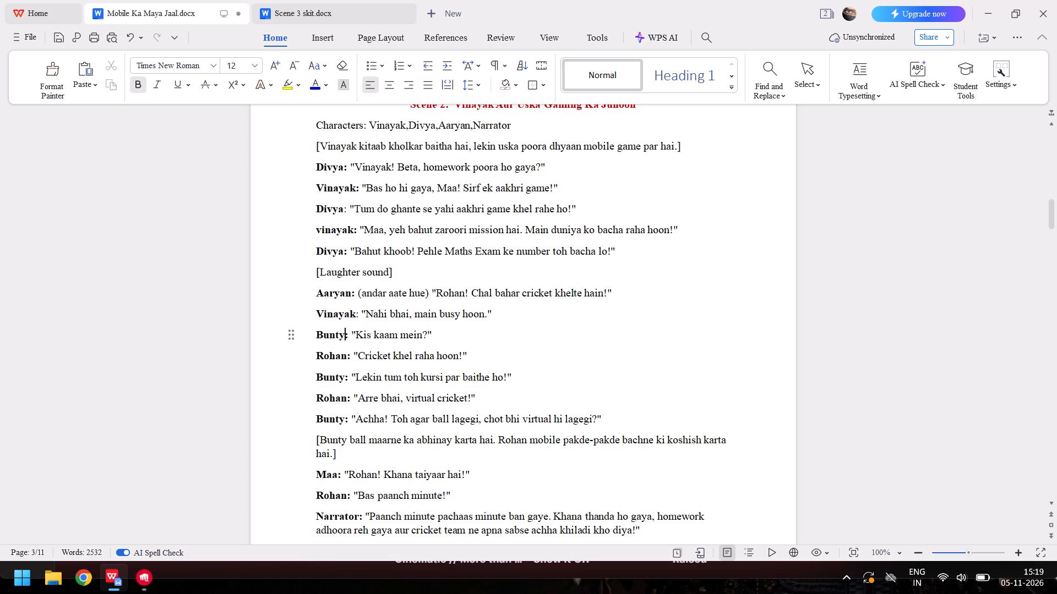
key("ctrl+BackSpace")
type("Aaryan")
key("Down")
key("Left")
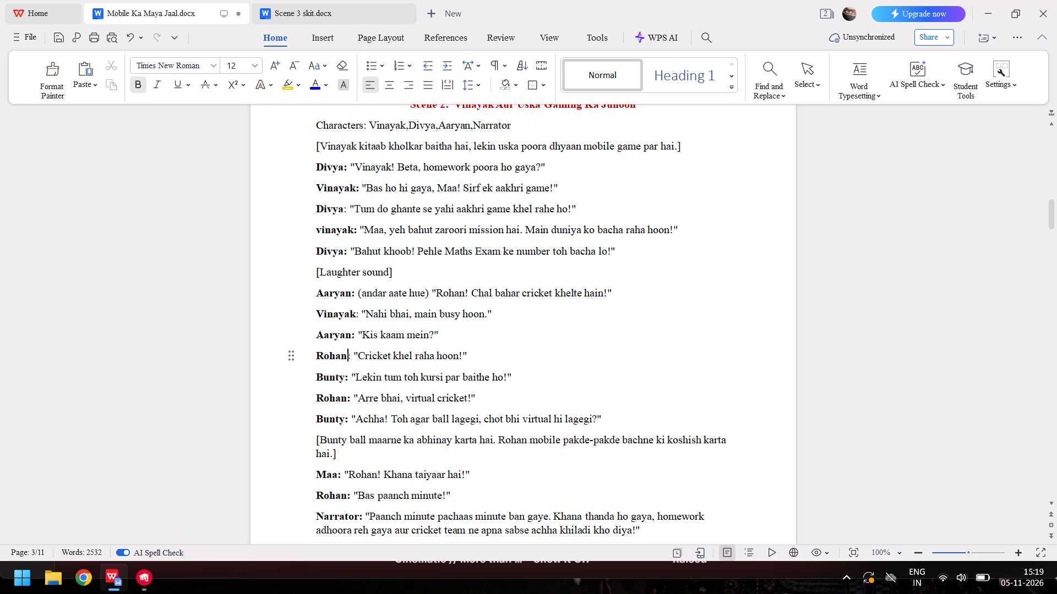
key("ctrl+BackSpace")
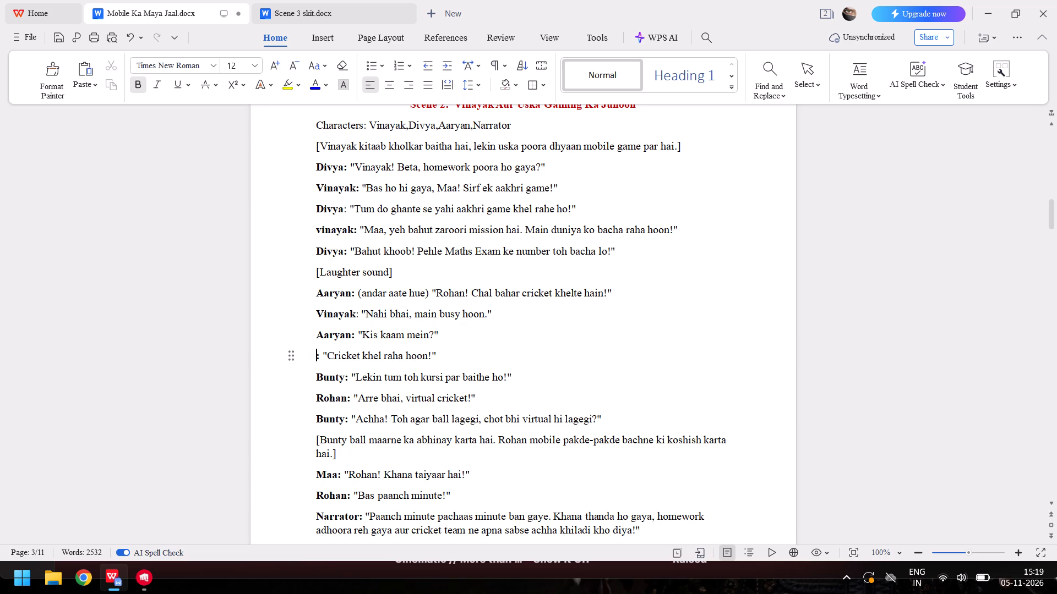
key("v")
key("BackSpace")
type("Vinayak")
Change the speaker label of "Lekin tum toh kursi par baithe ho!" to "Aaryan" and of "Arre bhai, virtual cricket!" to "Vinayak".
key("ctrl+Down")
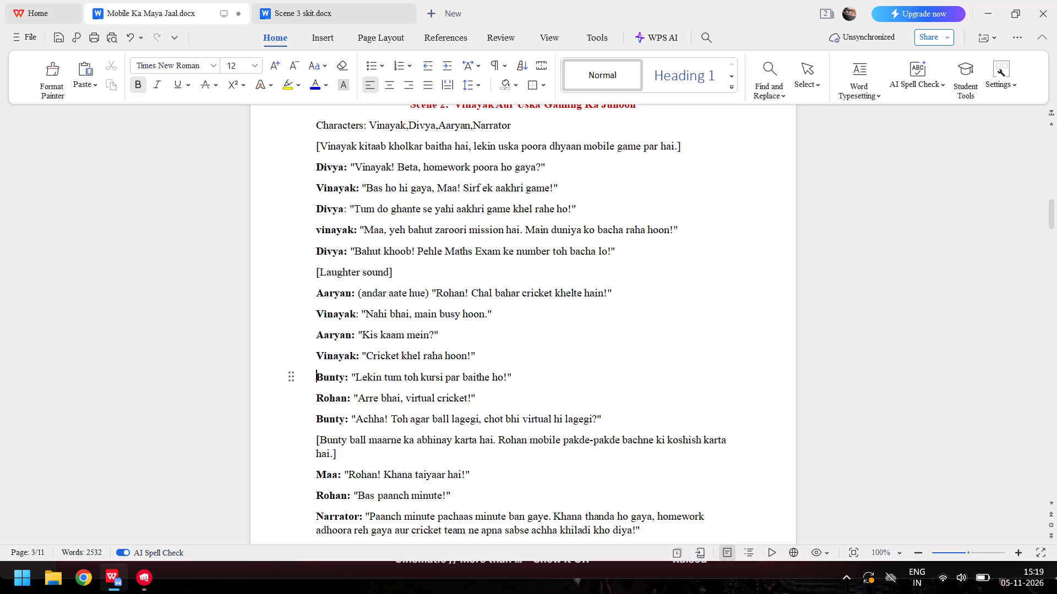
key("ctrl+Delete")
type("Aaryan")
key("ctrl+Down")
key("ctrl+BackSpace")
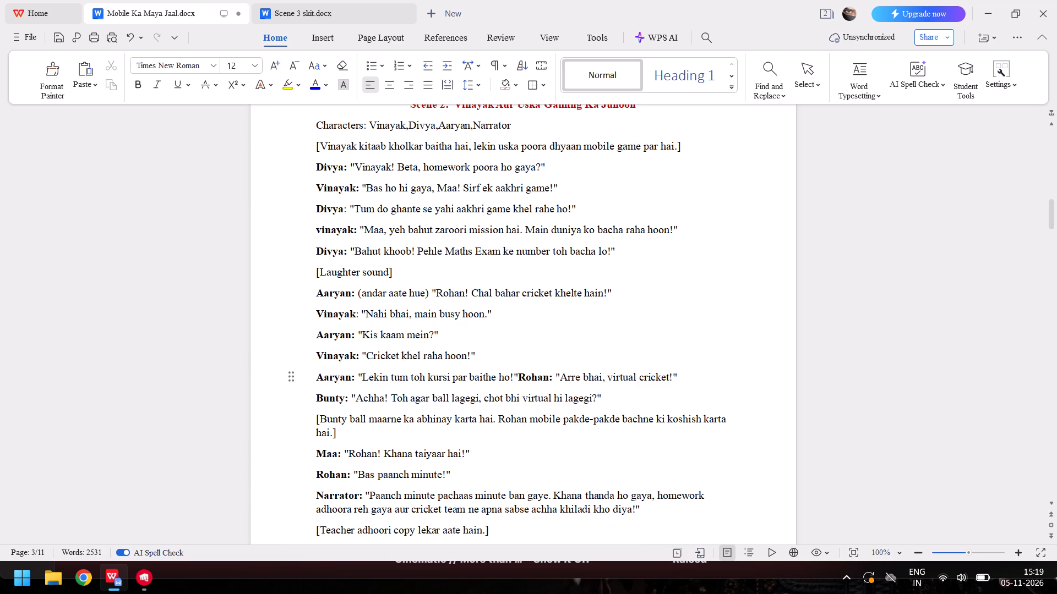
key("ctrl+z")
key("ctrl+Delete")
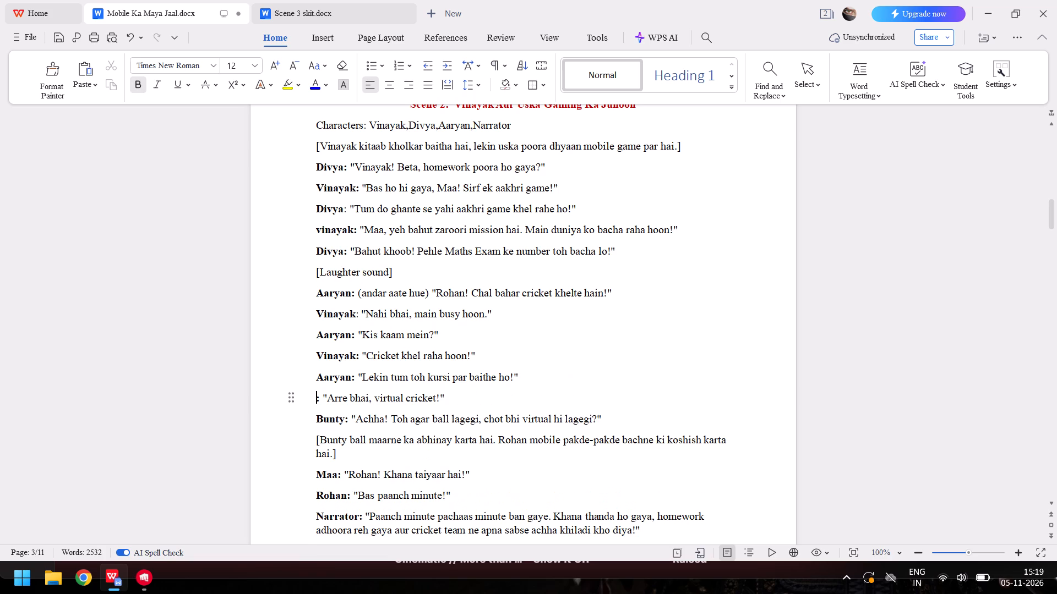
type("Vinayak")
Change the speaker label of "Achha! Toh agar ball lagegi, chot bhi virtual hi lagegi?" to "aaryan".
key("ctrl+Down")
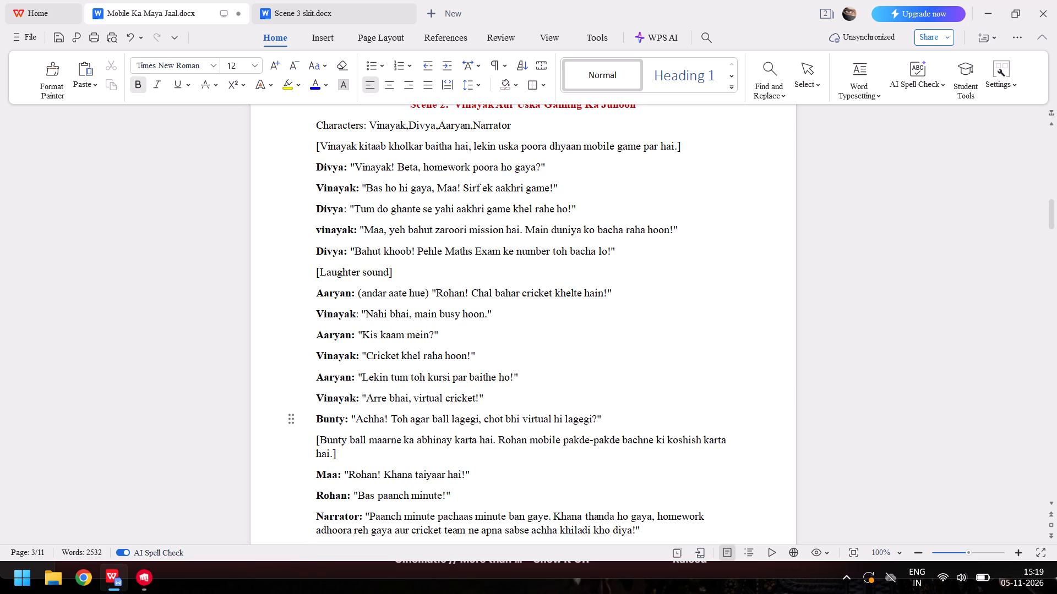
key("ctrl+Delete")
type("aaryan")
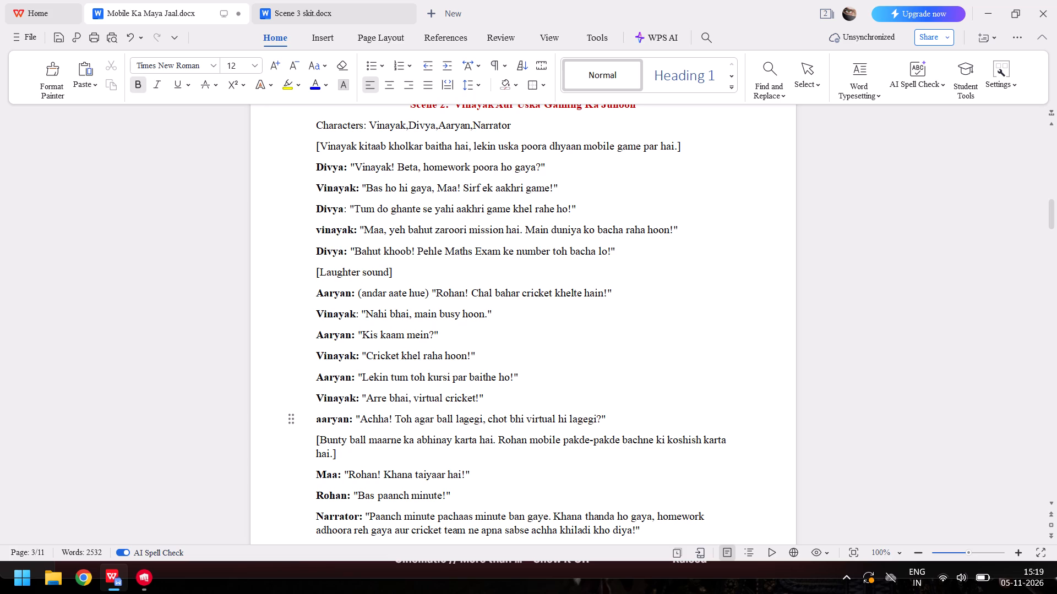
Replace "Bunty" with "Aaryan" at the start of the stage direction about pretending to hit the ball.
key("ctrl+Down")
key("Right")
key("ctrl+Delete")
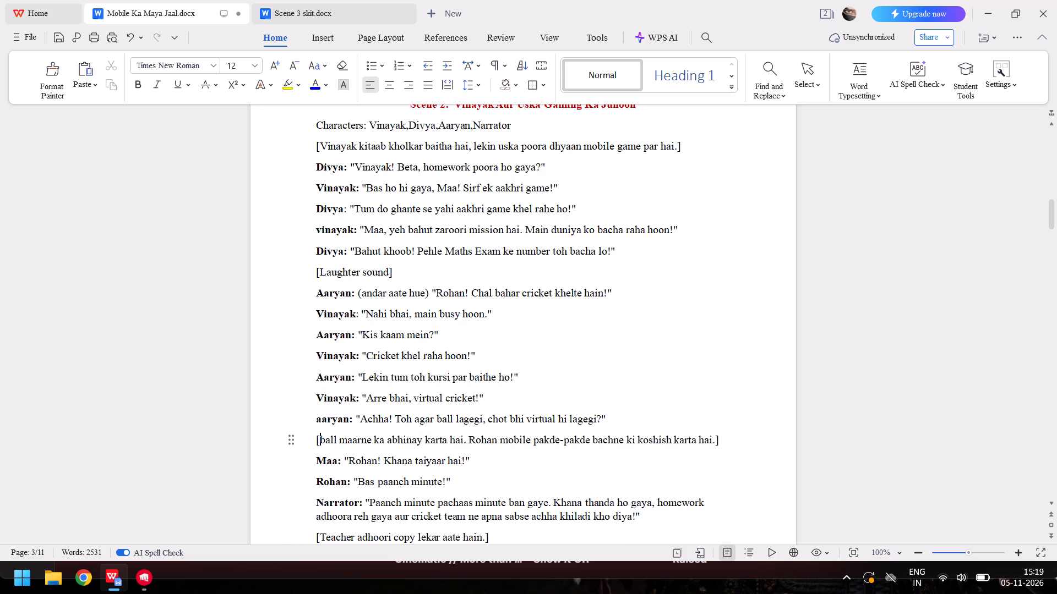
type("Aaryan")
key("space")
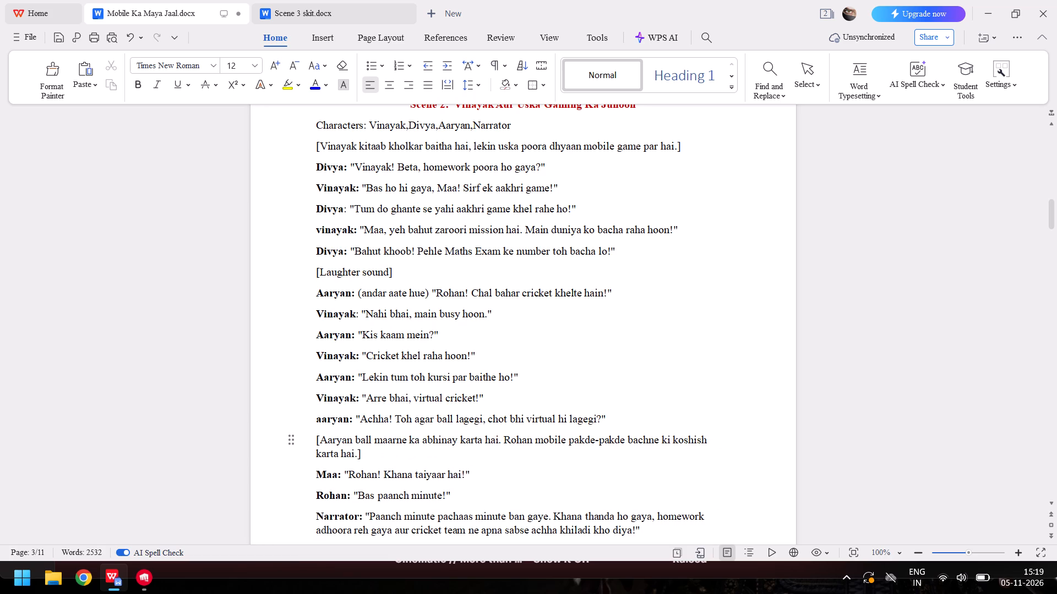
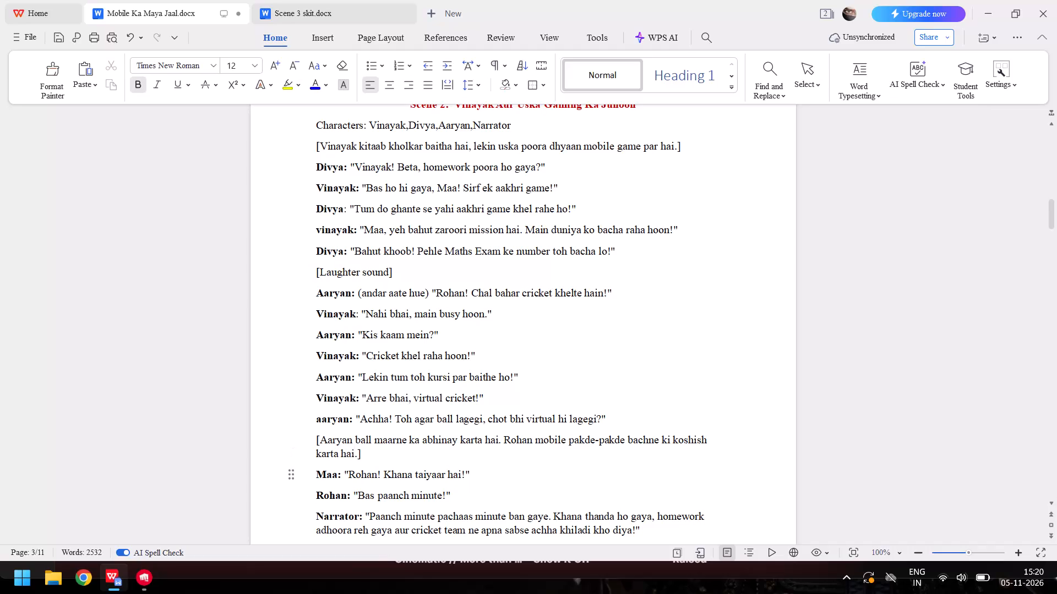
In the "Khana taiyaar hai!" line, change the speaker label to "Divya" and the name being called to "Vinayak".
key("ctrl+Delete")
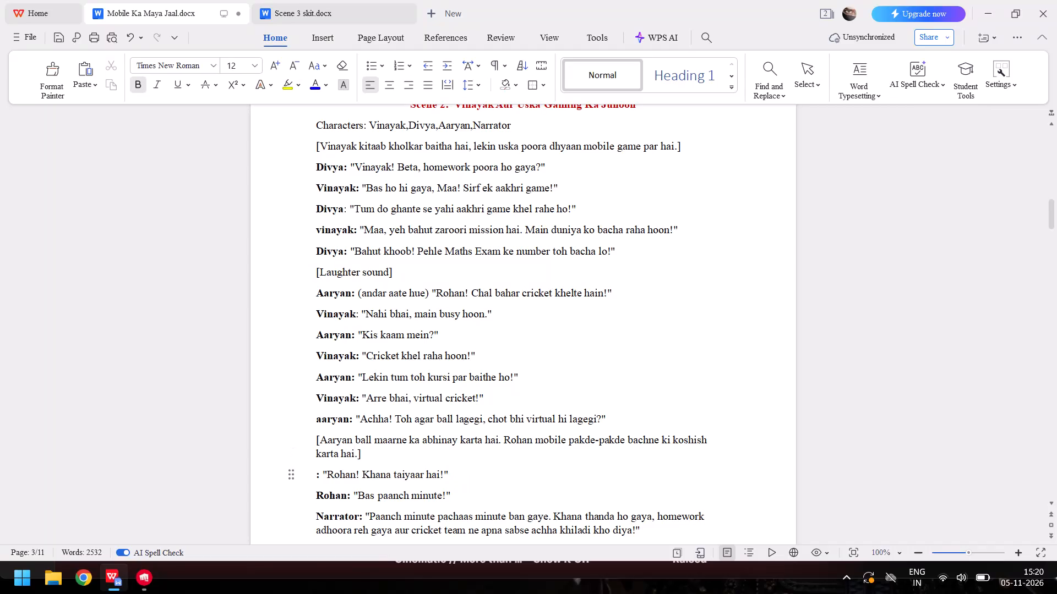
type("Divya")
key("ctrl+Right")
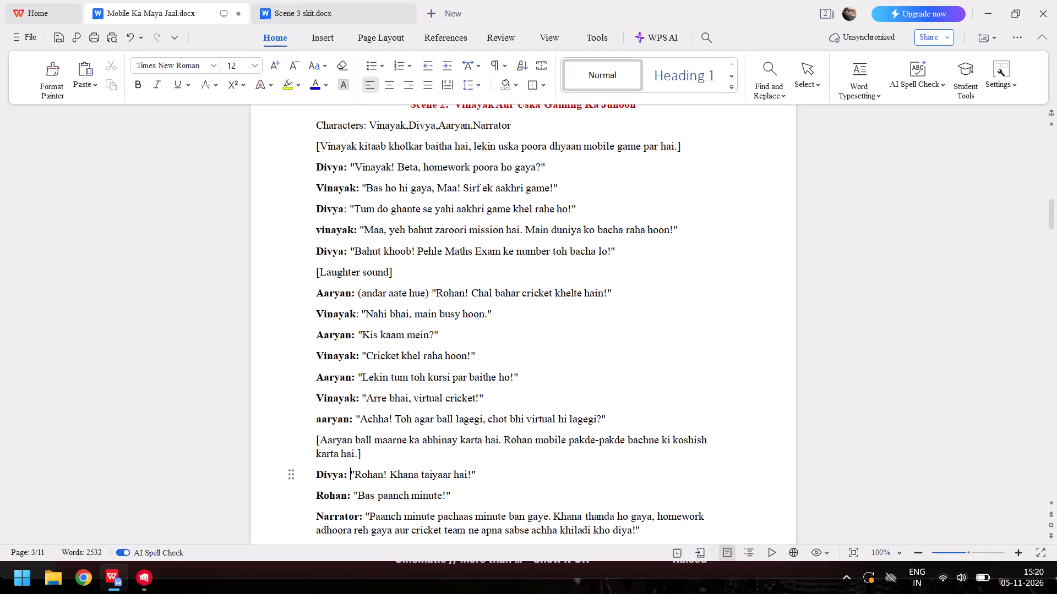
key("Right")
key("ctrl+Delete")
type("Vinayak")
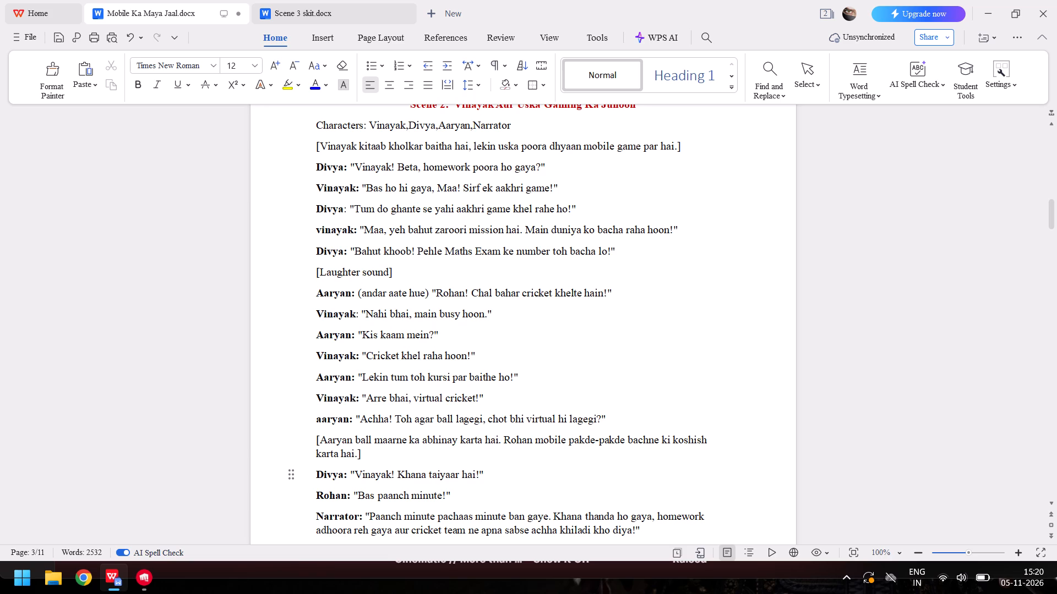
Replace "Rohan" with "Vinayak" in the second sentence of the stage direction about dodging the ball.
left_click(502, 442)
key("ctrl+Delete")
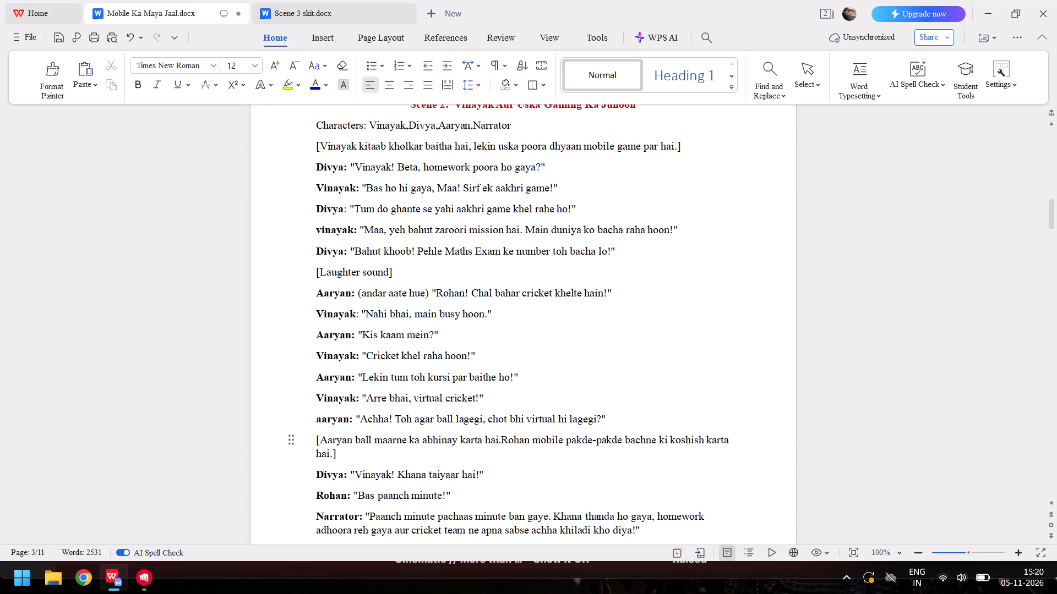
key("ctrl+Delete")
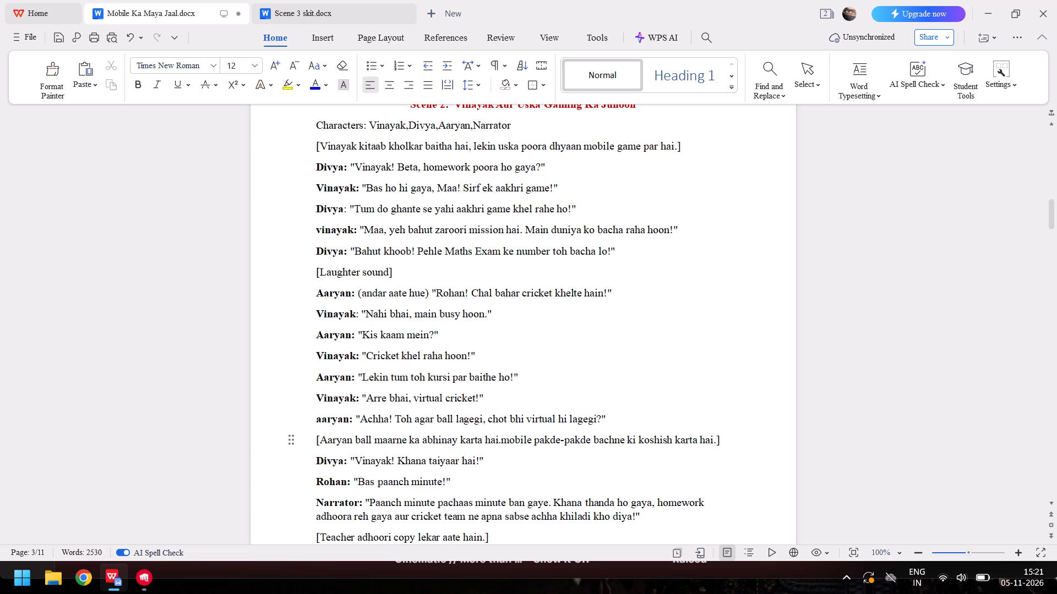
type("Vinayka")
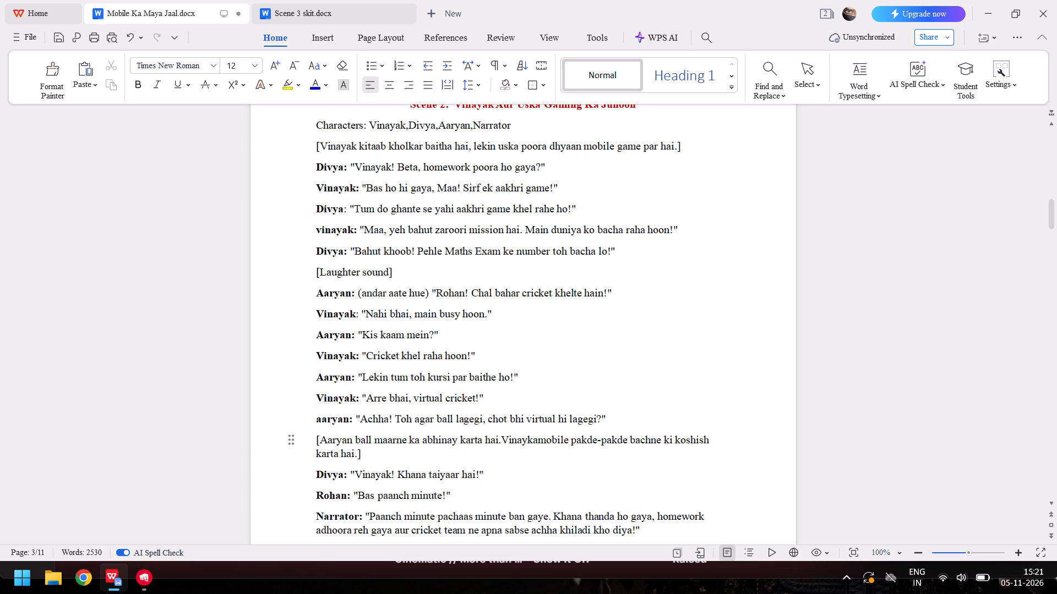
key("BackSpace")
key("BackSpace")
type("ak")
key("space")
key("ctrl+Left")
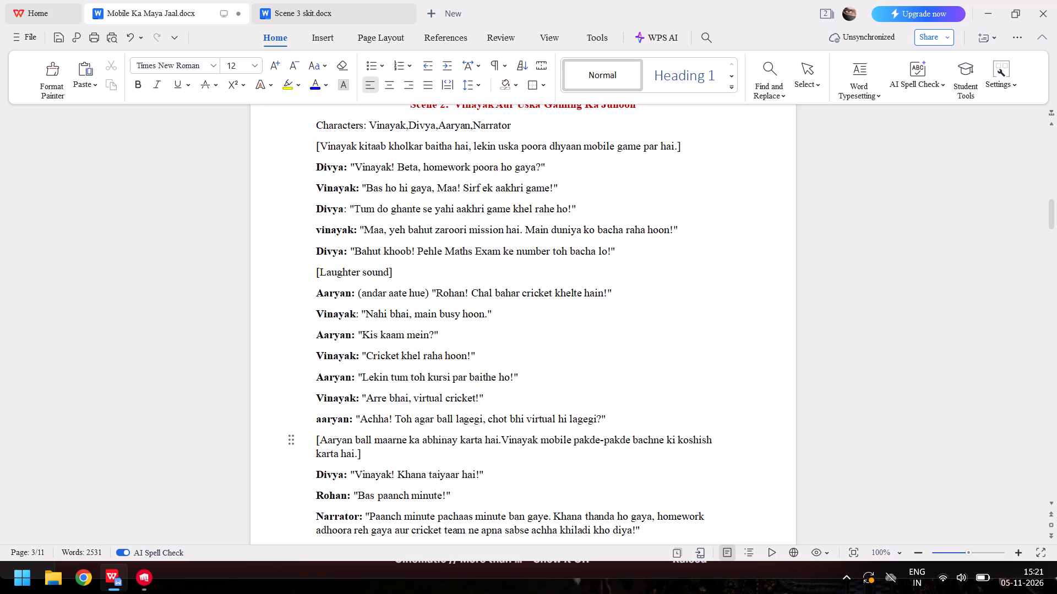
key("space")
Change the speaker label of "Bas paanch minute!" to "Vinayak".
scroll(502, 442, "down", 2)
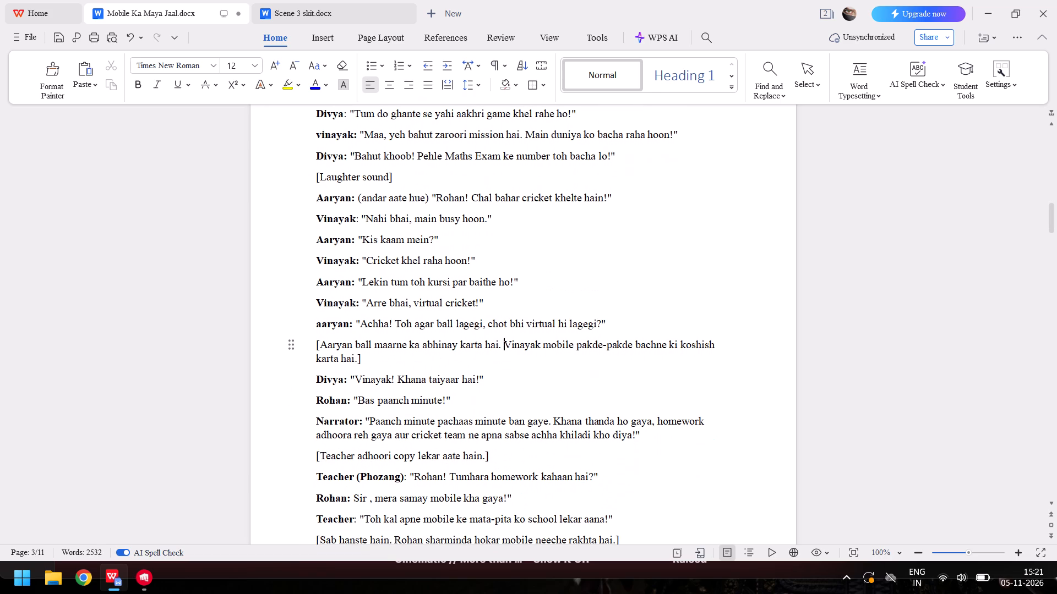
left_click(348, 401)
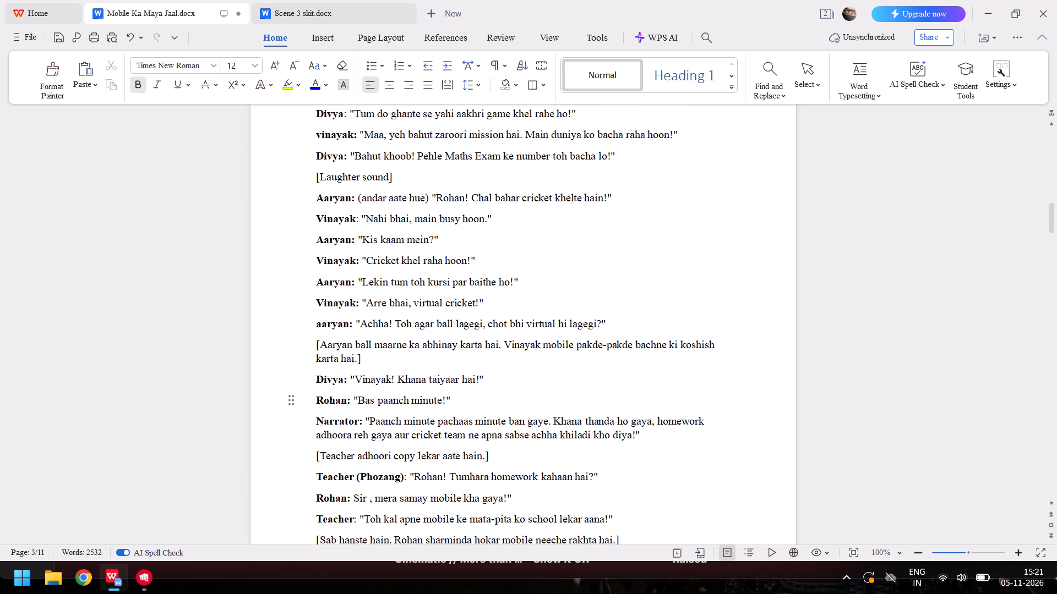
key("ctrl+BackSpace")
type("Vinaa")
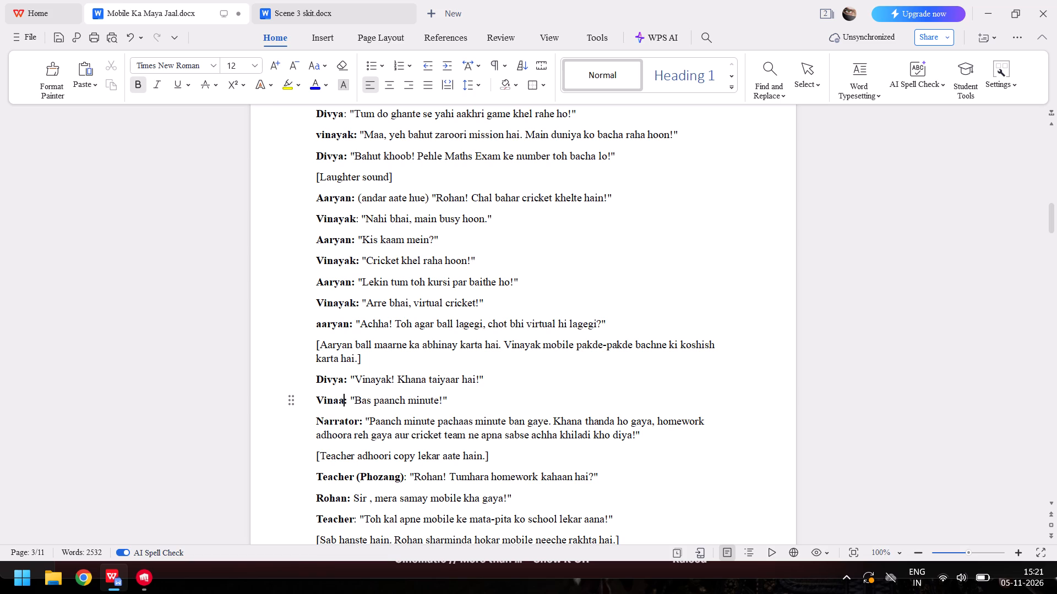
key("BackSpace")
type("yak")
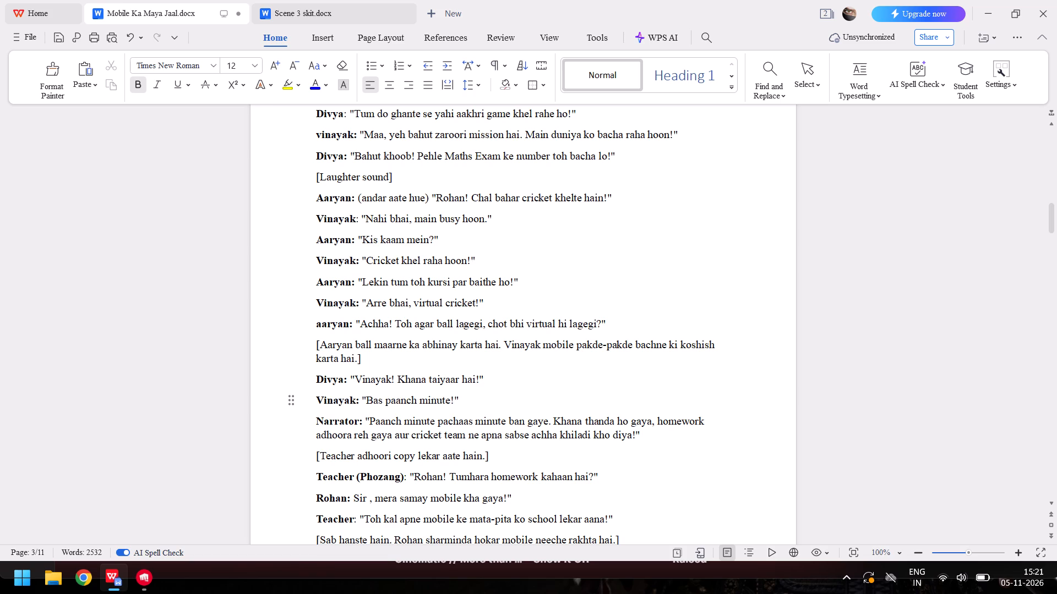
Change the "Narrator" speaker label of the "Paanch minute pachaas minute ban gaye" line to "Sagyan".
key("Down")
key("Right")
key("ctrl+Delete")
key("ctrl+z")
key("ctrl+BackSpace")
type("Sagyan")
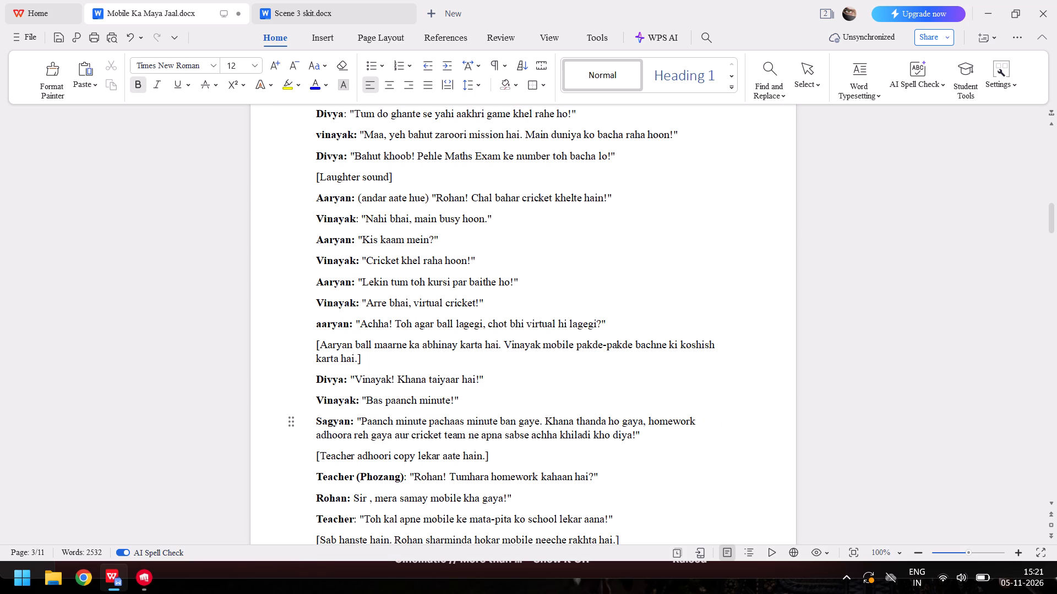
Shorten the speaker label "Teacher (Phozang)" to "Phozang", removing the role name and the parentheses.
key("Down")
key("Down")
key("Down")
key("Right")
key("ctrl+BackSpace")
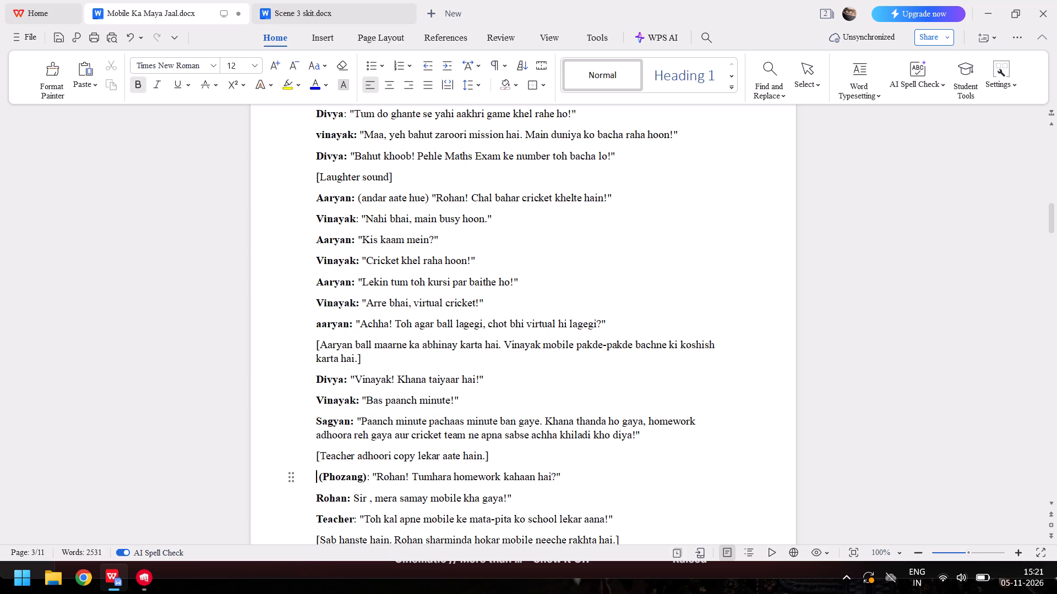
key("Right")
key("Right")
key("ctrl+BackSpace")
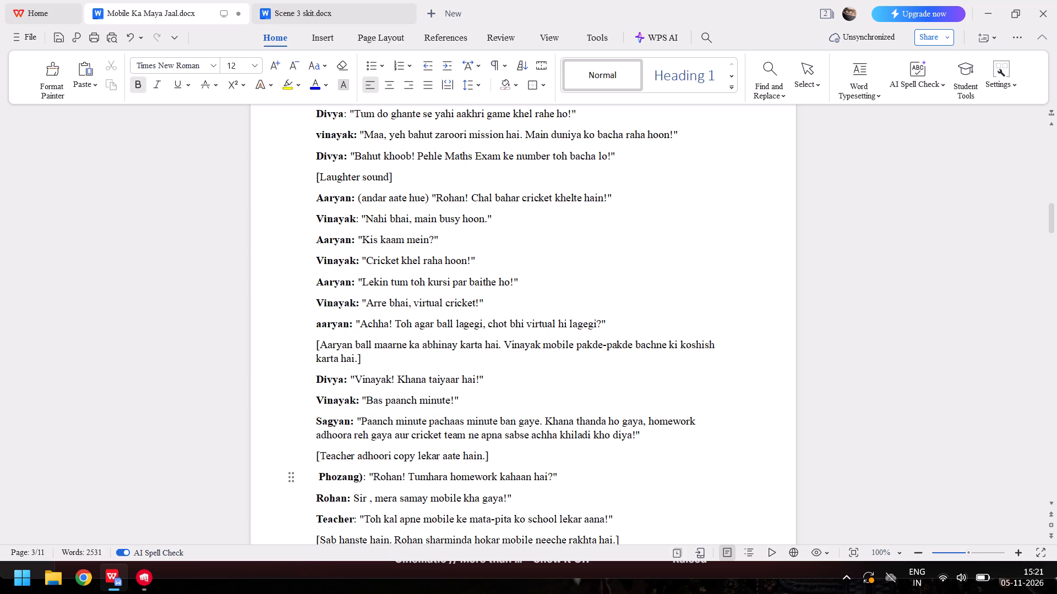
key("BackSpace")
key("ctrl+Right")
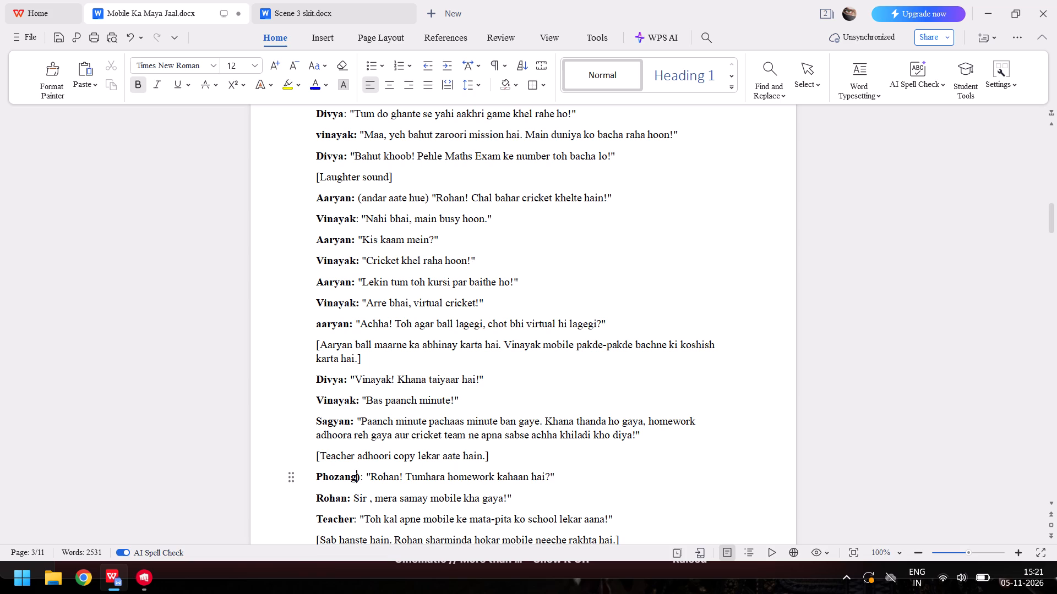
key("Delete")
Replace "Teacher" with "Phozang" in the stage direction about bringing the incomplete copy.
key("Up")
key("Left")
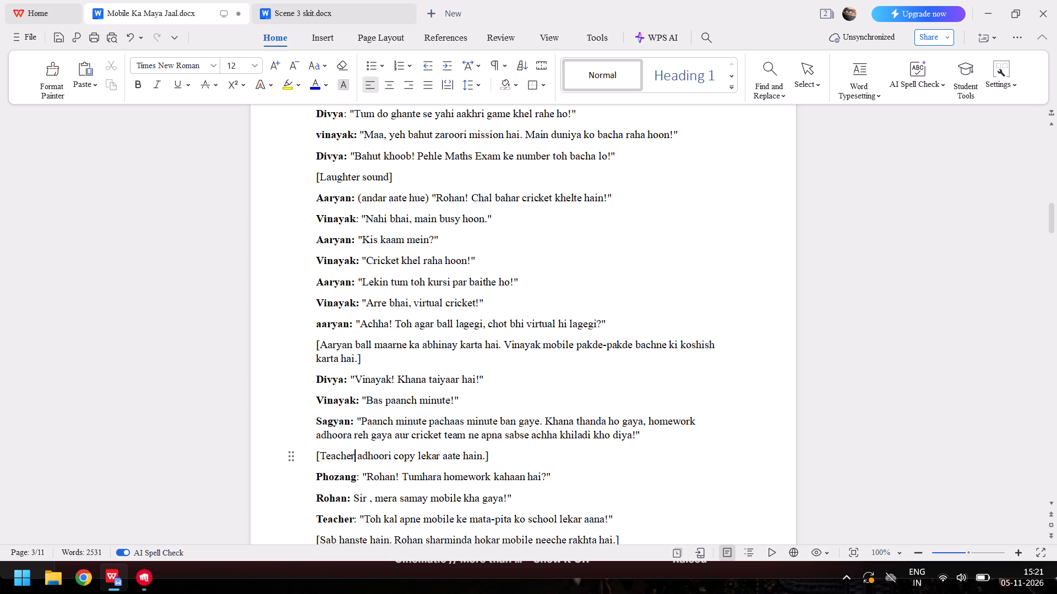
key("ctrl+BackSpace")
type("Phozang")
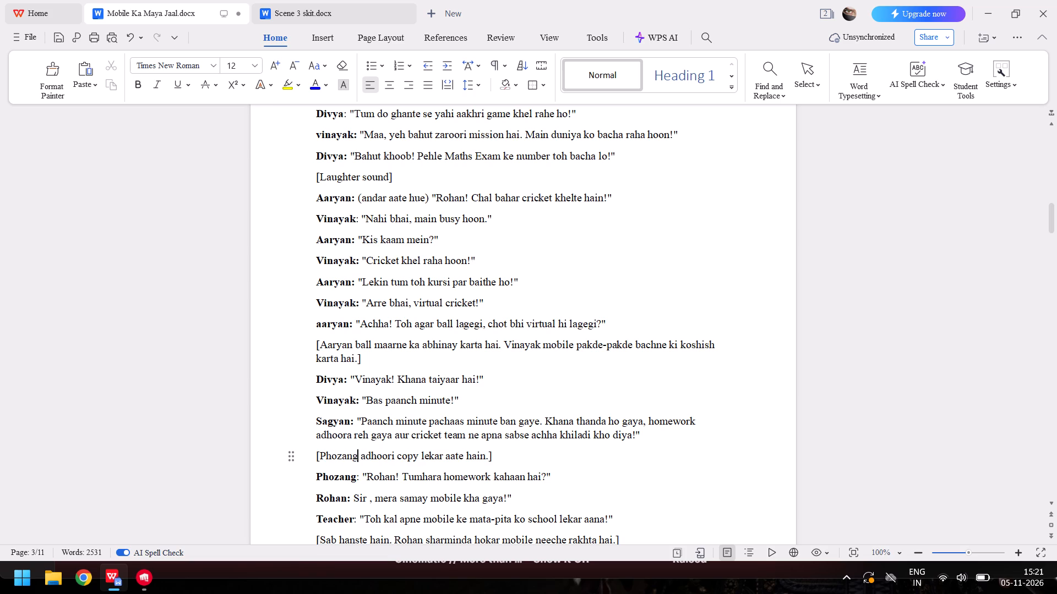
Replace "Rohan" with "Vinayak" in Phozang's line "Tumhara homework kahaan hai?", keeping the opening quotation mark before the name.
key("ctrl+Down")
key("ctrl+Right")
key("ctrl+Right")
key("ctrl+Delete")
key("ctrl+Delete")
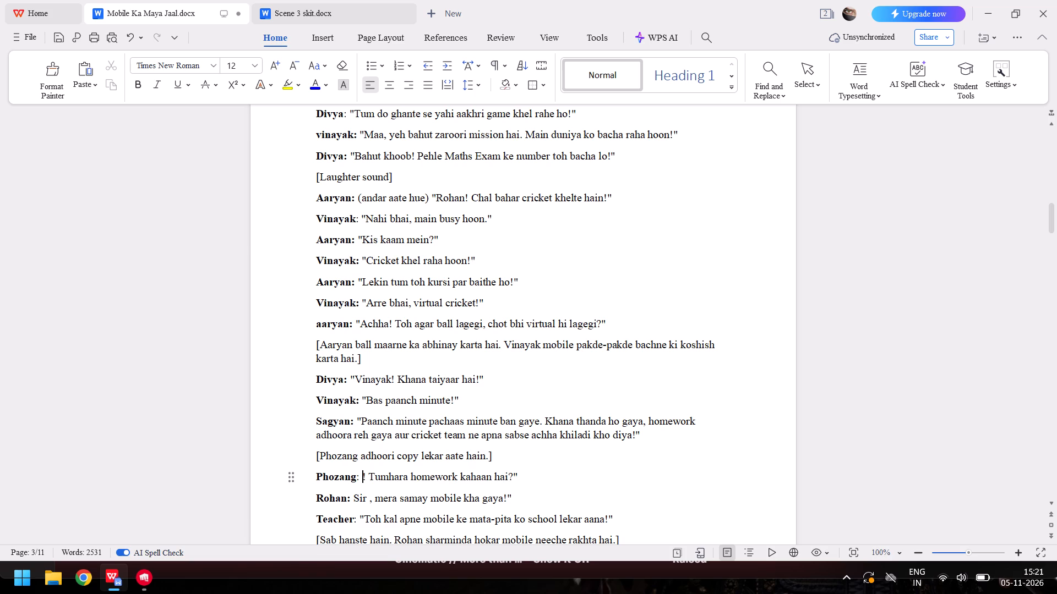
type("Vinayak")
key("ctrl+Left")
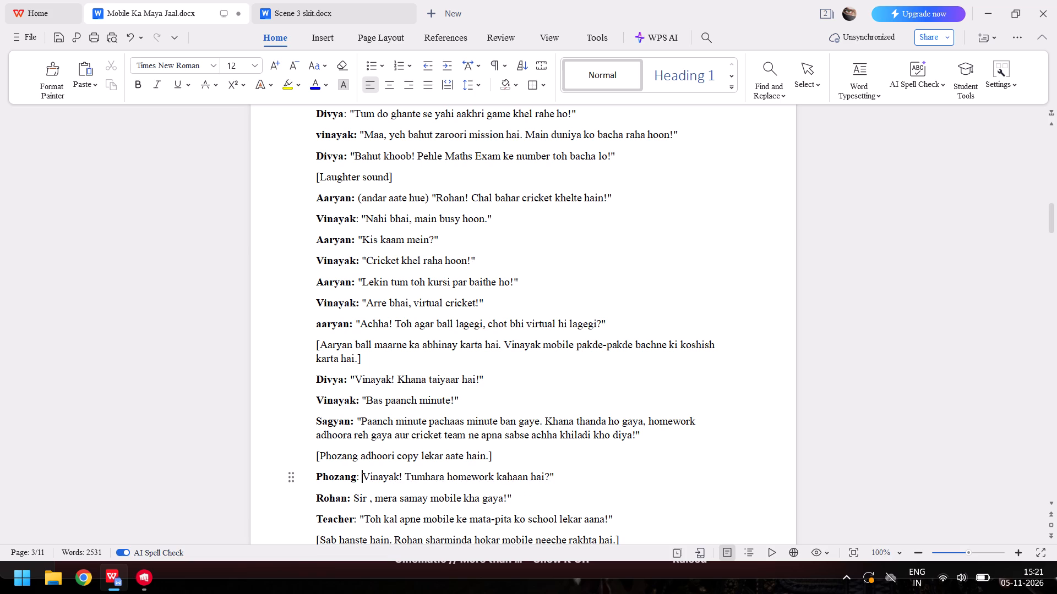
key("shift+quotedbl")
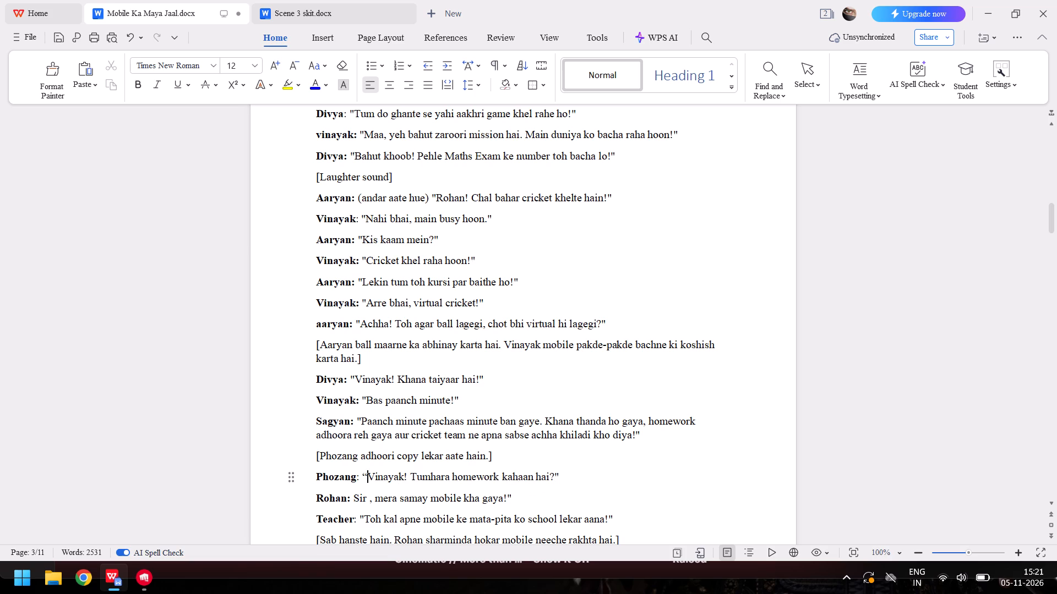
key("BackSpace")
key("shift+quotedbl")
Change the speaker label of "Sir , mera samay mobile kha gaya!" to "Vinayak".
scroll(348, 401, "down", 2)
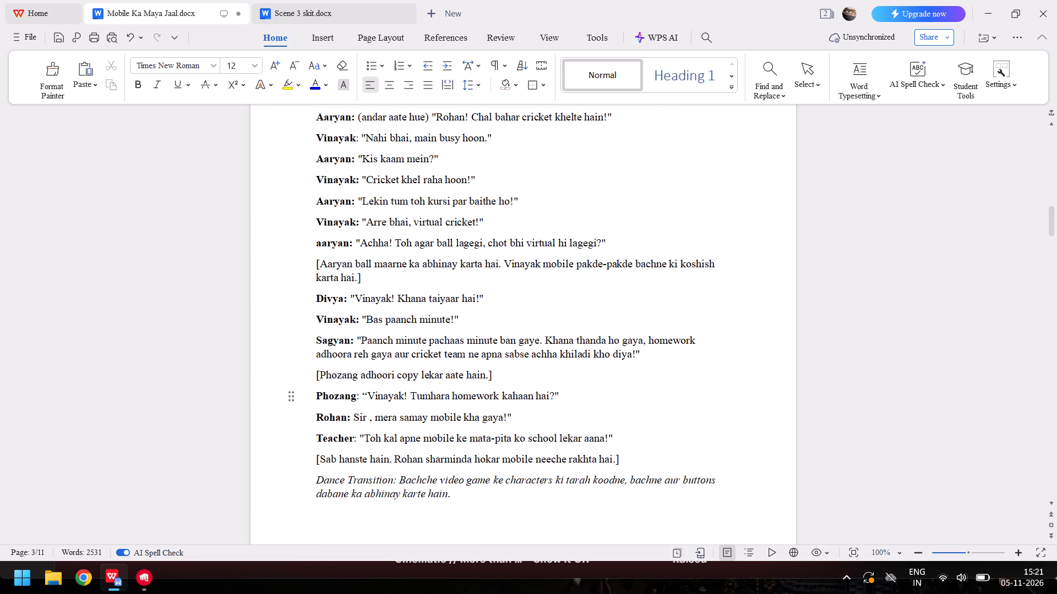
left_click(350, 417)
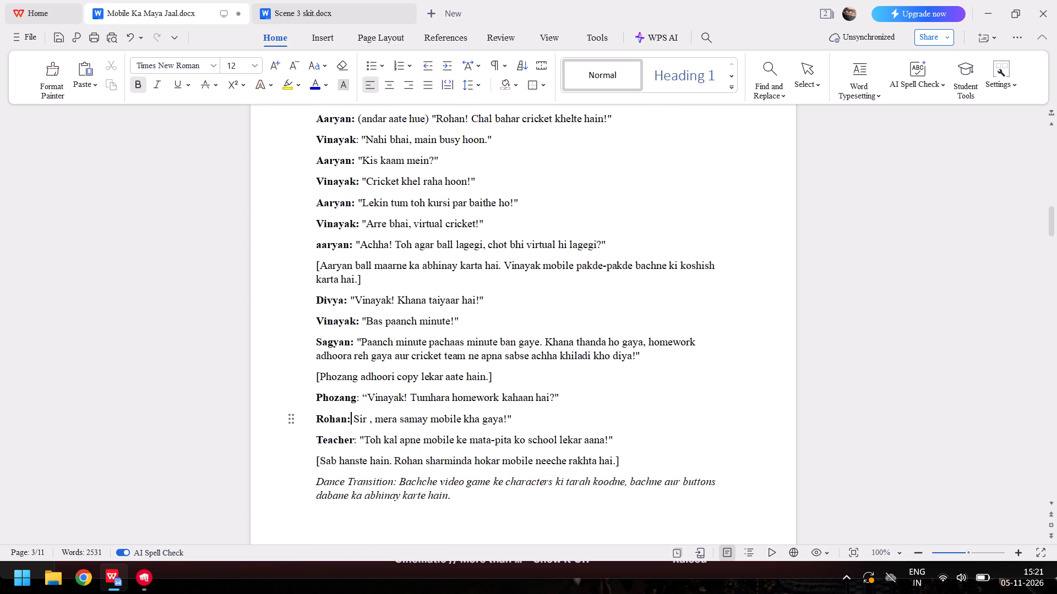
key("Left")
key("ctrl+BackSpace")
type("Vinayak")
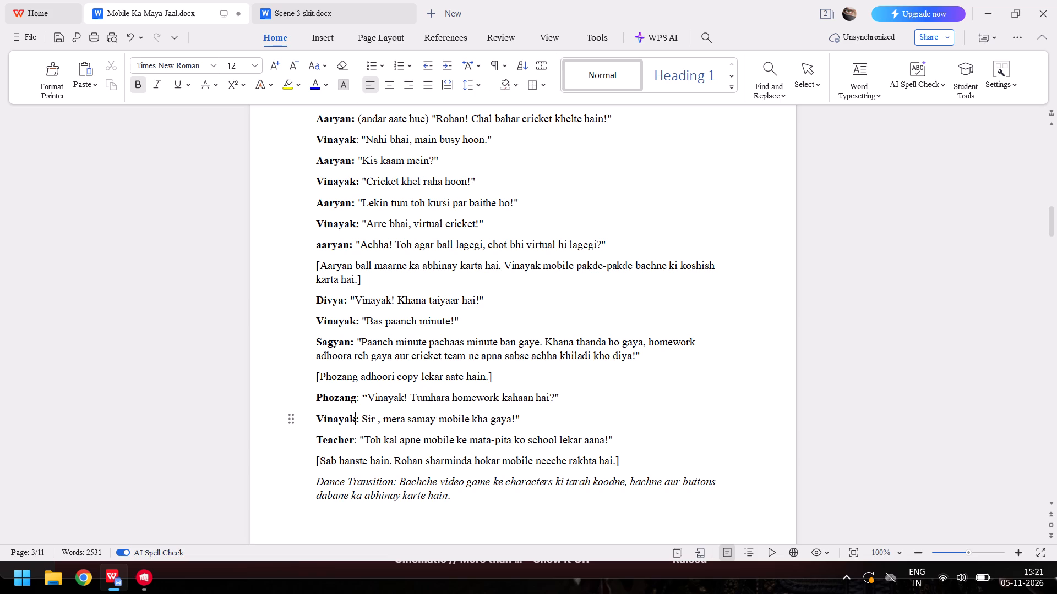
Replace "Rohan" with "Vinayak" in the "Sab hanste hain" stage direction, with a space after the name.
left_click(395, 462)
key("ctrl+Delete")
type("Vinayak")
key("space")
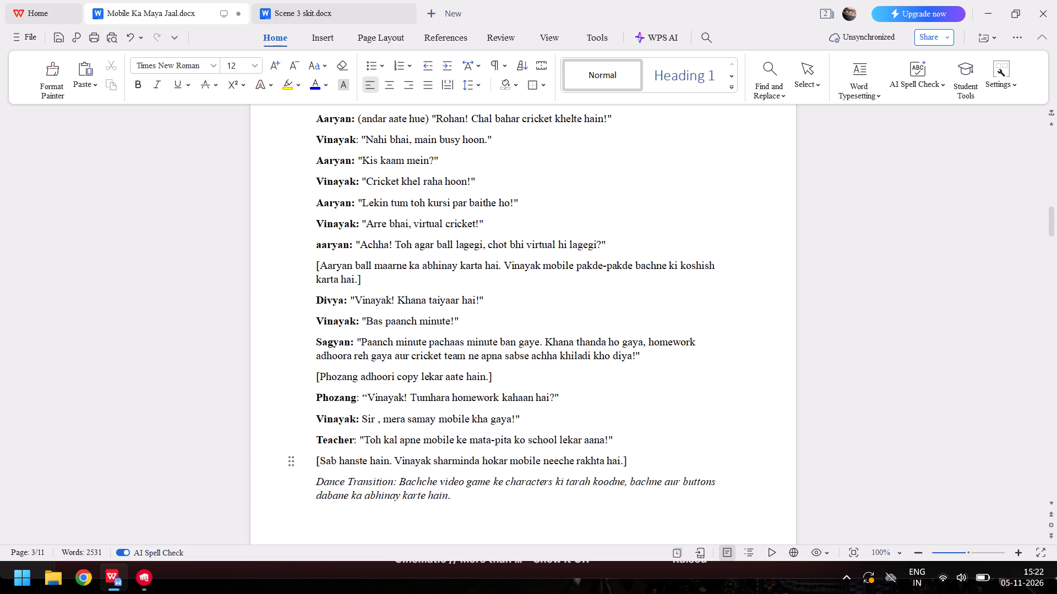
Delete the italic "Dance Transition" paragraph that follows the "Sab hanste hain" stage direction.
scroll(395, 462, "down", 1)
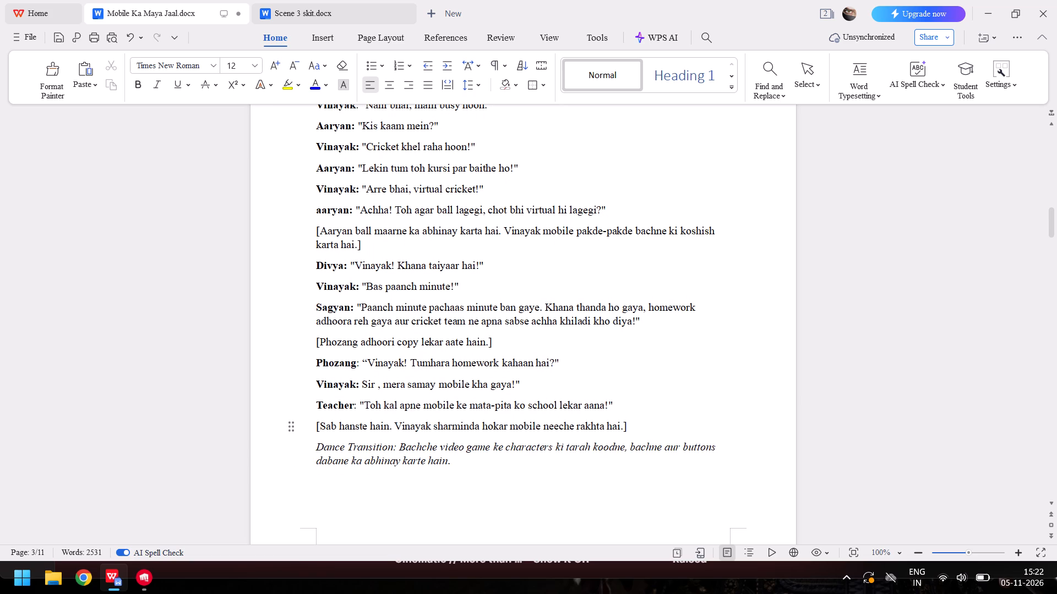
scroll(395, 462, "down", 2)
left_click_drag(455, 396, 344, 368)
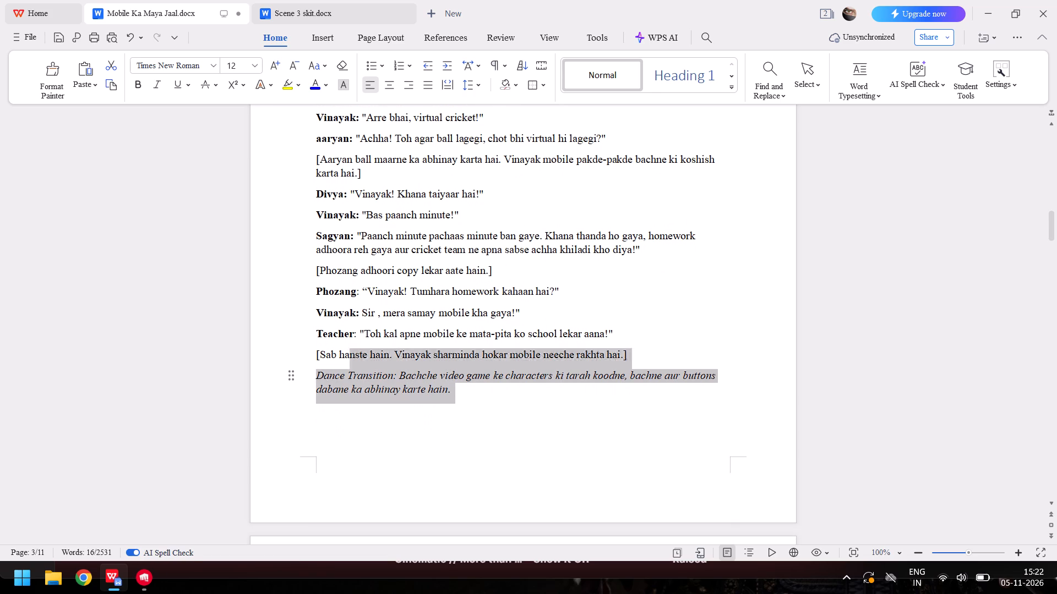
left_click_drag(344, 368, 314, 375)
key("BackSpace")
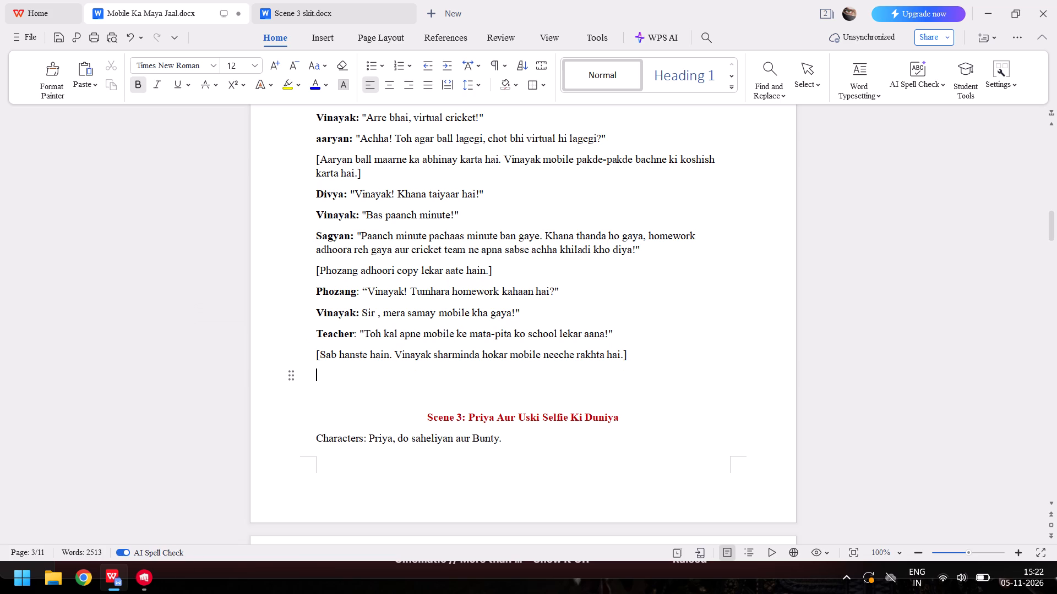
Add two blank lines before the Scene 3 heading so that it starts on the next page.
key("Return")
key("Return")
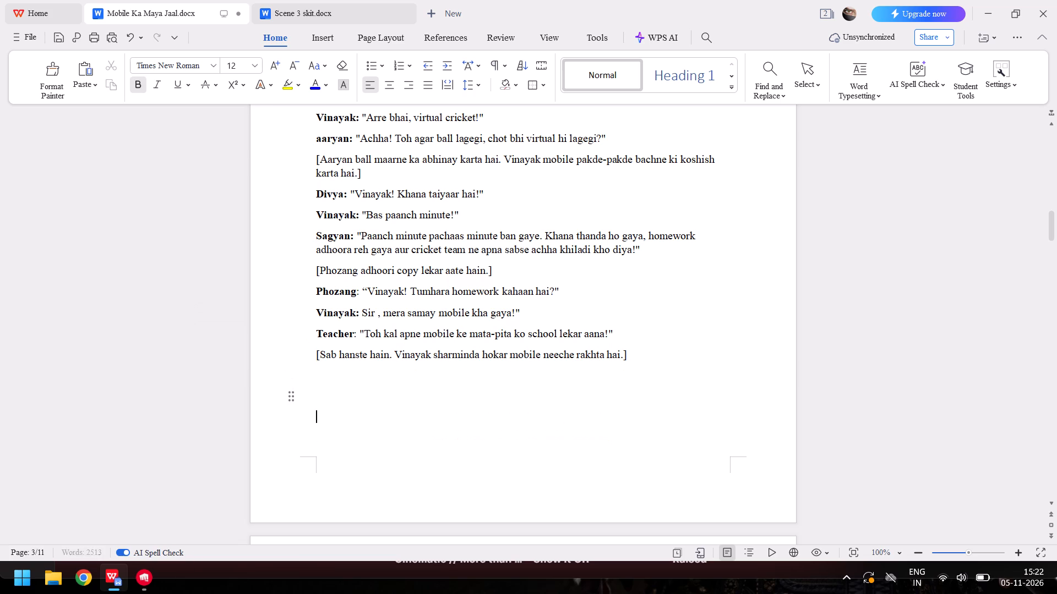
Replace "Priya" with "Divya" in the Scene 3 heading.
scroll(314, 375, "down", 6)
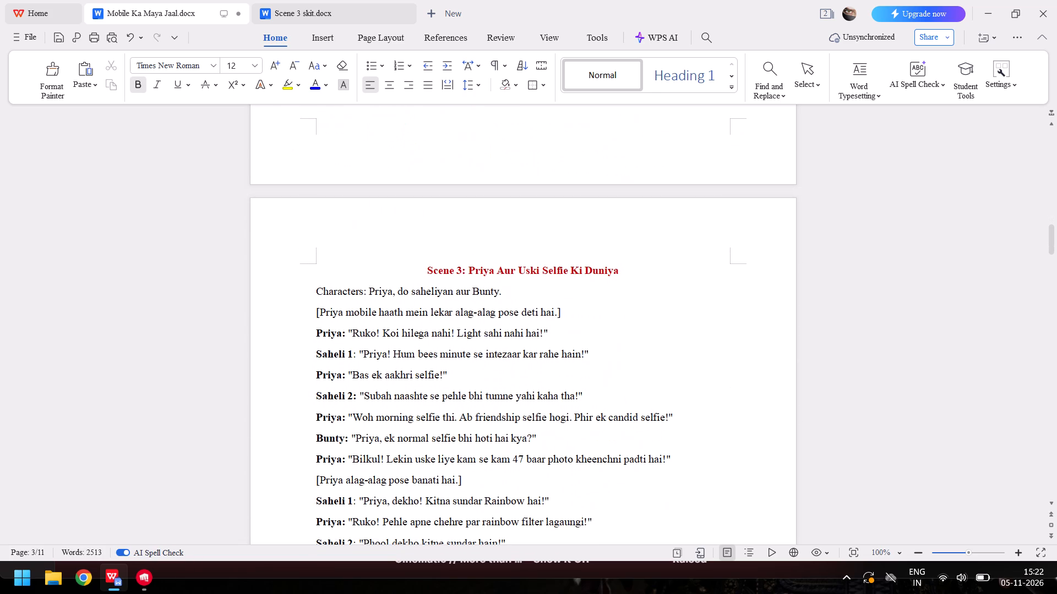
left_click(493, 271)
key("ctrl+BackSpace")
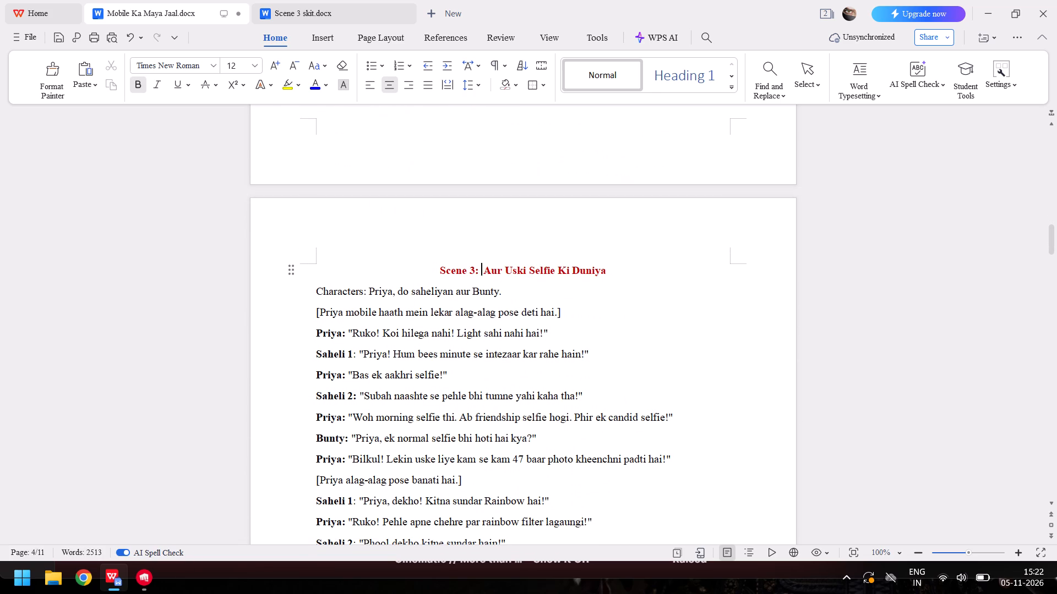
type("Obee")
key("ctrl+BackSpace")
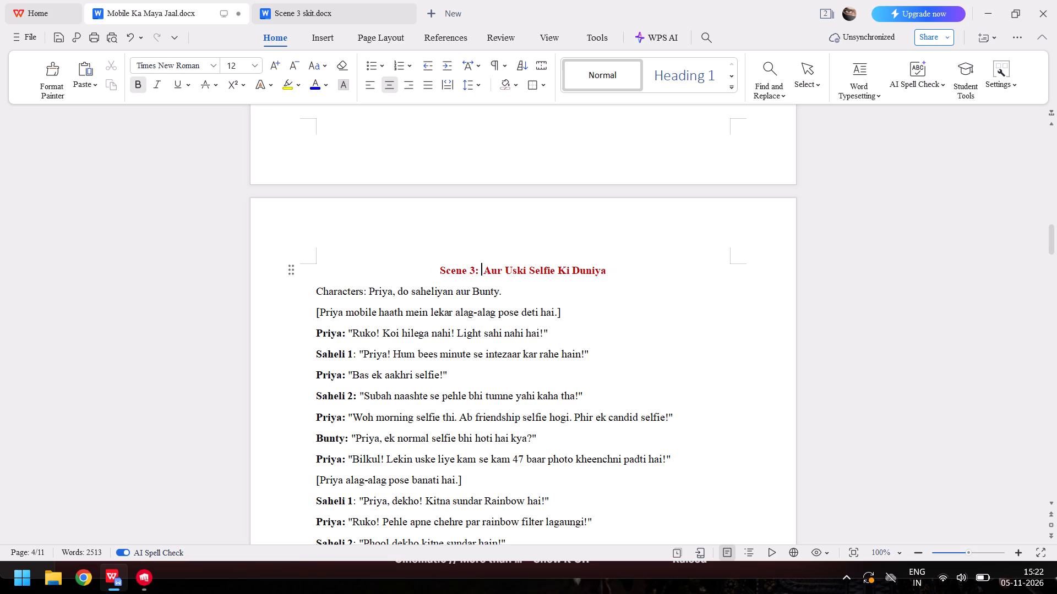
type("Divya")
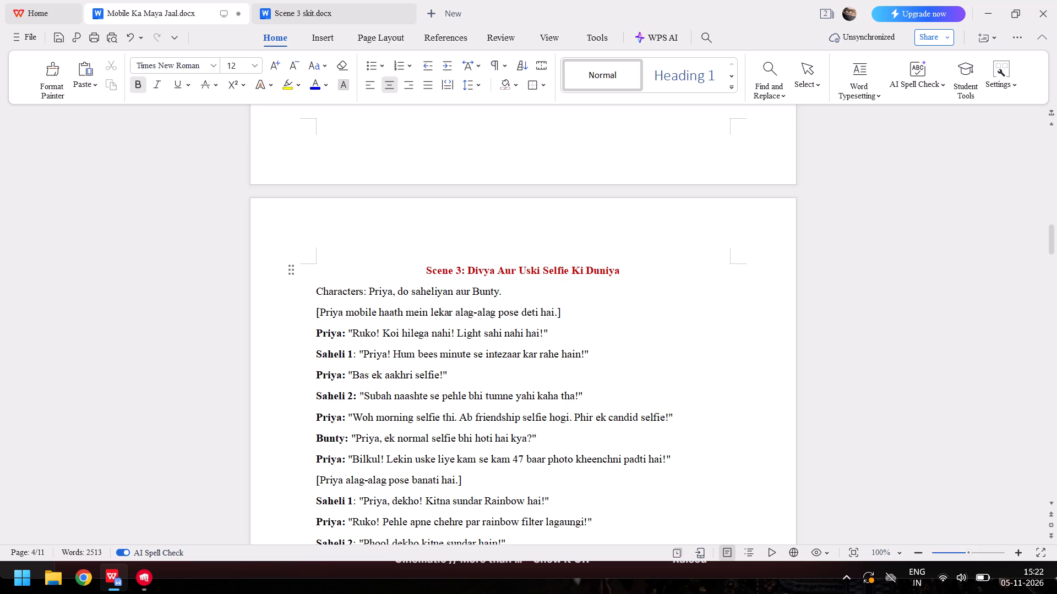
Replace the names in Scene 3's character list with "Divya,Lekhman,Rudraansh", keeping the final full stop.
key("Down")
key("Right")
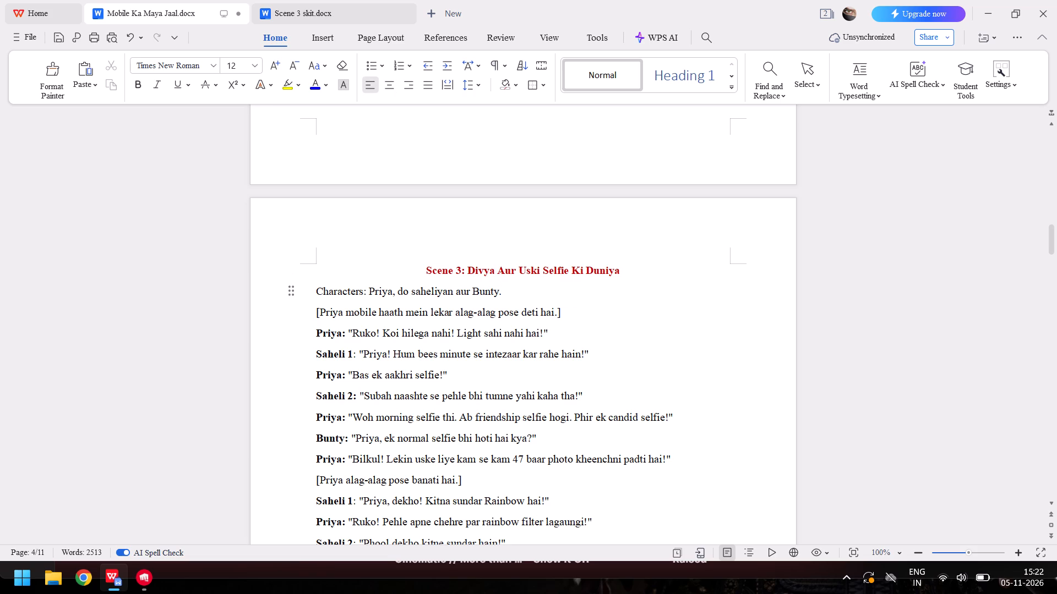
key("ctrl+BackSpace")
type("Aaryan")
key("ctrl+BackSpace")
key("ctrl+BackSpace")
key("ctrl+BackSpace")
key("ctrl+BackSpace")
key("ctrl+BackSpace")
key("ctrl+BackSpace")
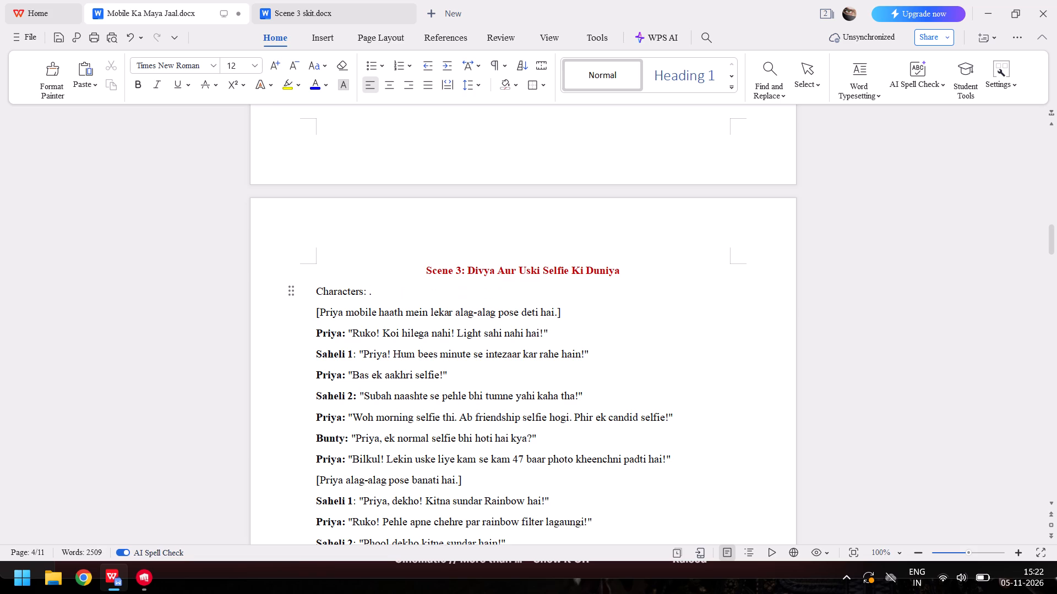
type("Divya")
key("comma")
type("Lekhman")
type(",Rudraas")
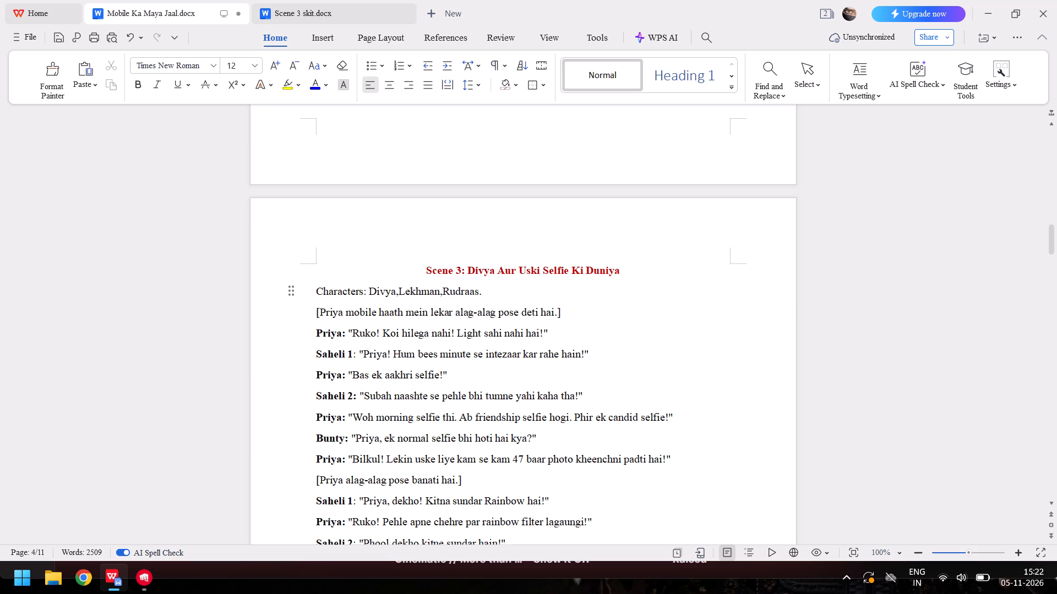
key("BackSpace")
type("nsh")
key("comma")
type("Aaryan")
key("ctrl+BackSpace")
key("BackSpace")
Replace "Priya" with "Divya" in the stage direction about posing with the mobile, with a space after the name.
key("Down")
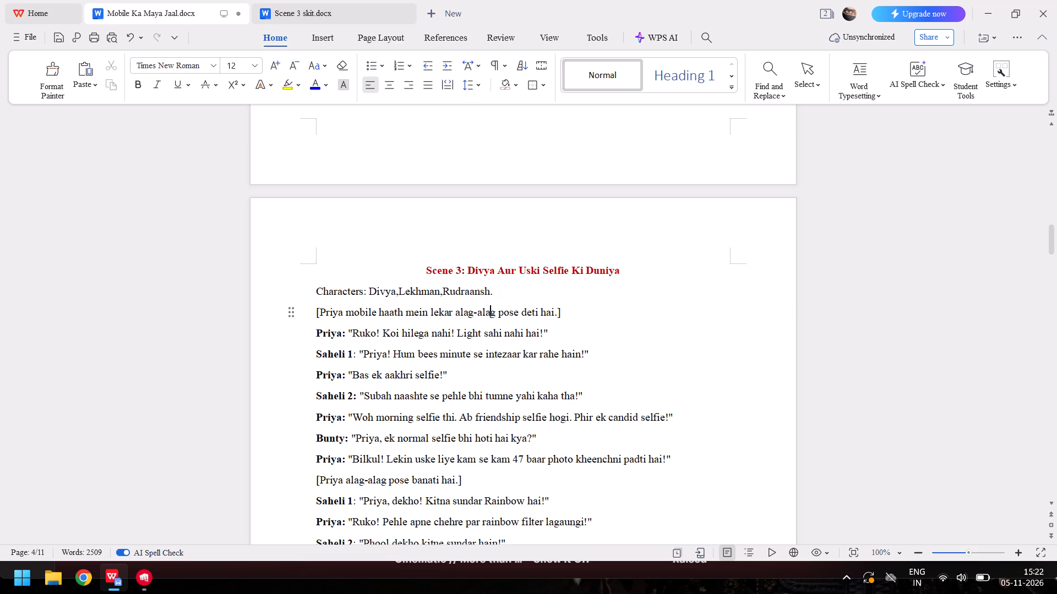
key("ctrl+Left")
key("ctrl+Left")
key("ctrl+Left")
key("ctrl+Left")
key("ctrl+Left")
key("ctrl+Left")
key("ctrl+Left")
key("ctrl+Left")
key("ctrl+Right")
key("ctrl+BackSpace")
type("Du")
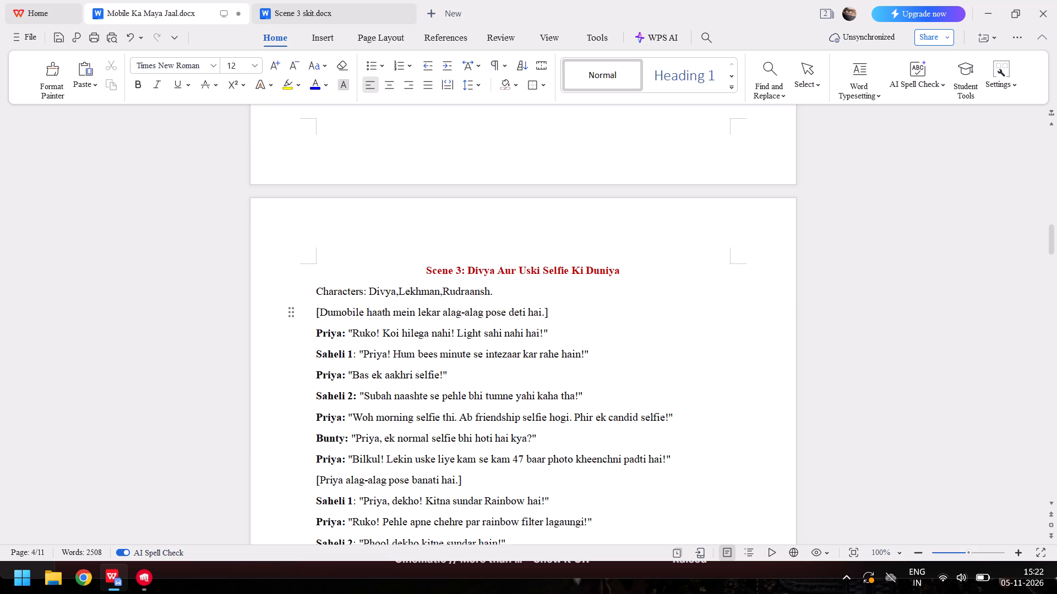
key("BackSpace")
type("ivya")
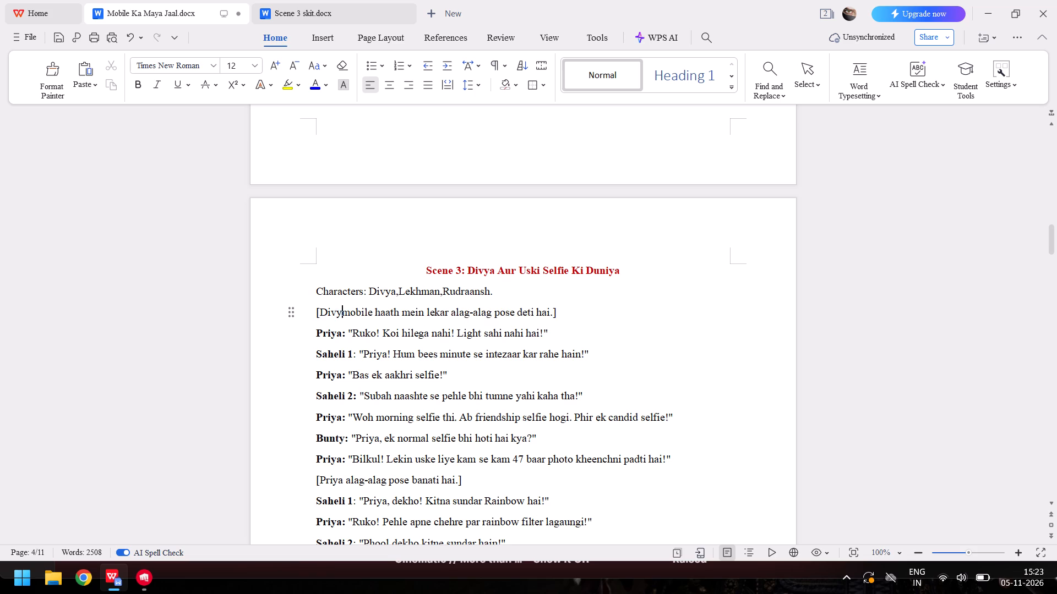
key("space")
Change the speaker label of "Ruko! Koi hilega nahi!" to "Divya".
key("ctrl+Down")
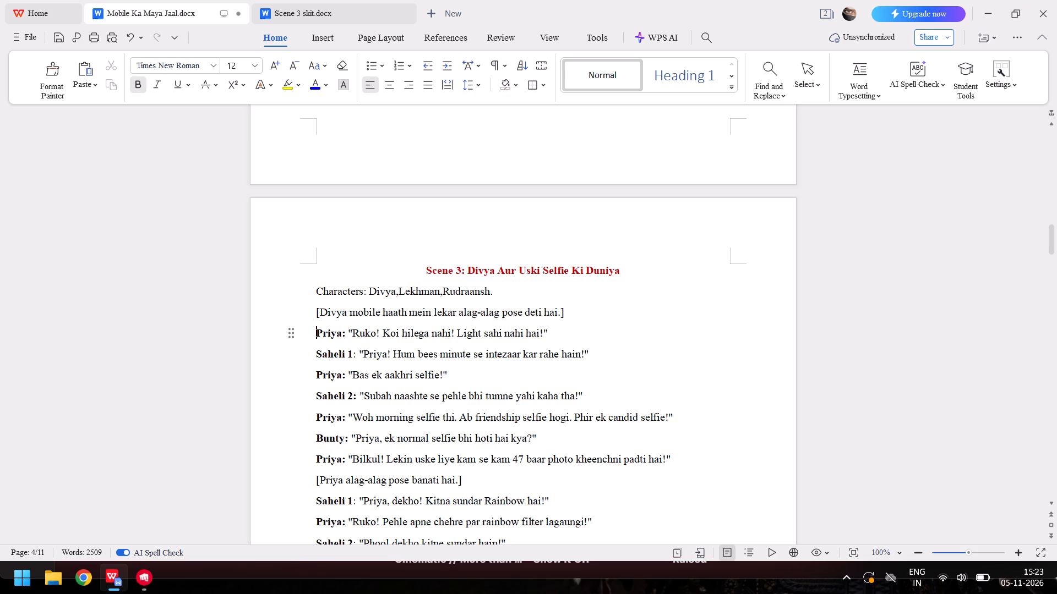
key("ctrl+Delete")
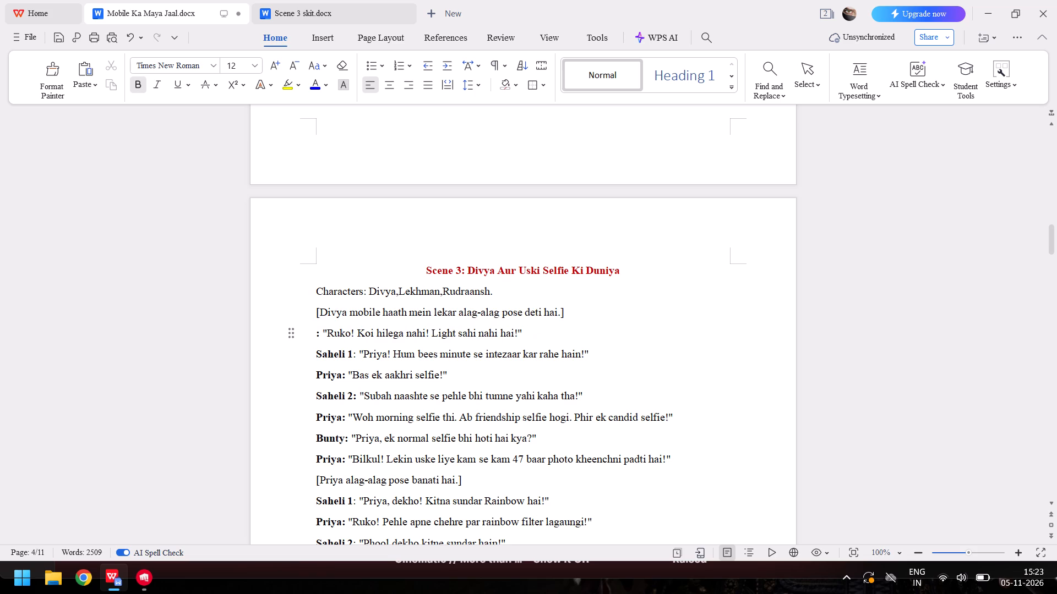
type("Divya")
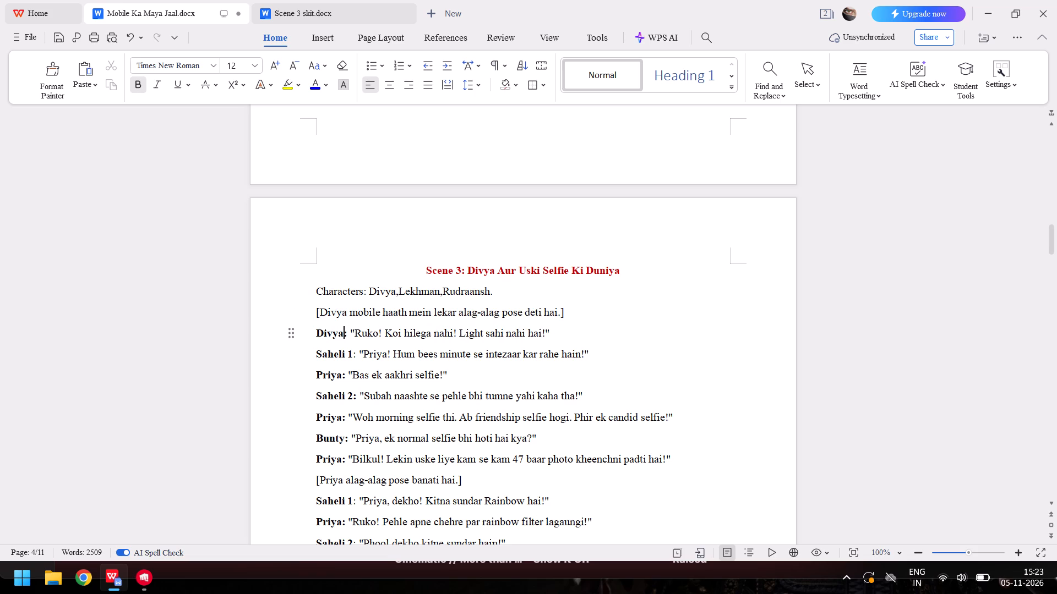
Change the speaker label "Saheli 1" of the "Hum bees minute se intezaar" line to "Lekhman", with a space after the name.
key("Left")
key("Down")
key("Left")
key("ctrl+Left")
key("ctrl+Delete")
type("Lekhman")
key("space")
key("Delete")
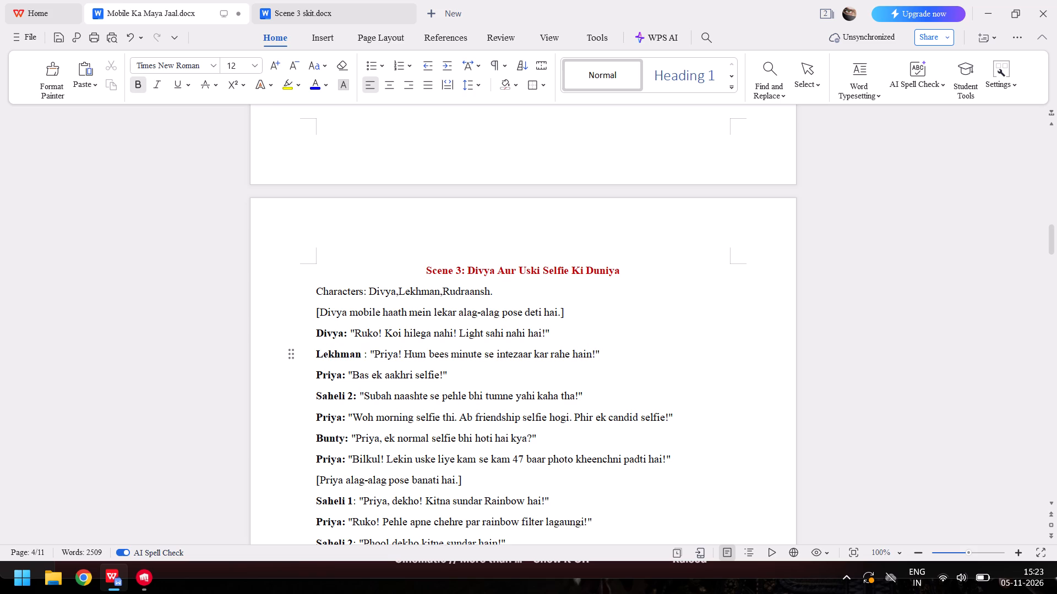
Replace "Priya" with "Divya" inside Lekhman's line "Hum bees minute se intezaar kar rahe hain!".
key("Right")
key("Right")
key("Right")
key("ctrl+Delete")
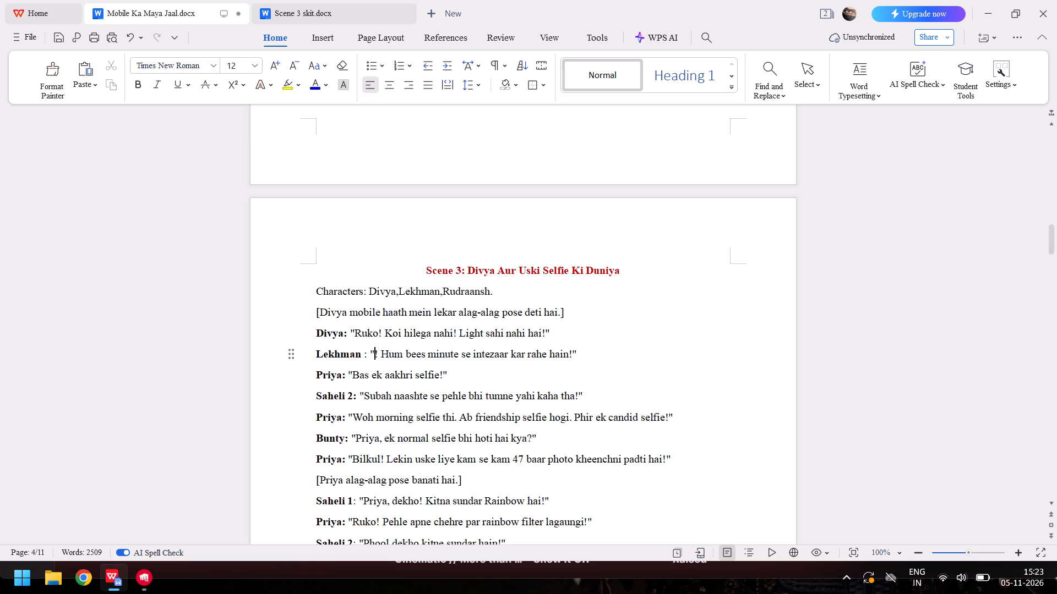
type("Divya")
Change the speaker label of "Bas ek aakhri selfie!" to "Divya".
key("Down")
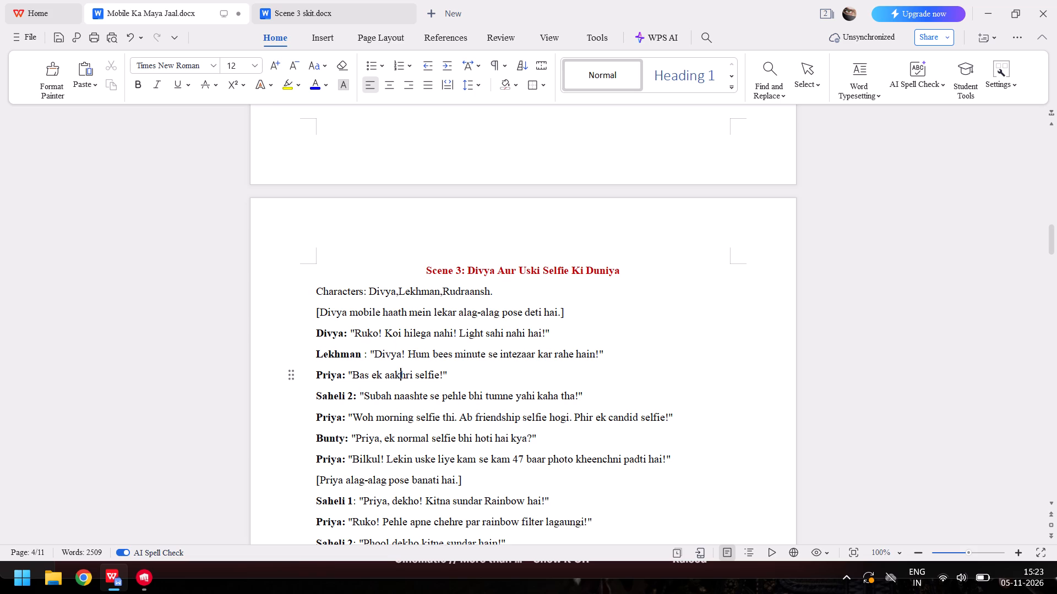
key("ctrl+Left")
key("ctrl+Left")
key("ctrl+Left")
key("ctrl+Left")
key("ctrl+Left")
key("ctrl+BackSpace")
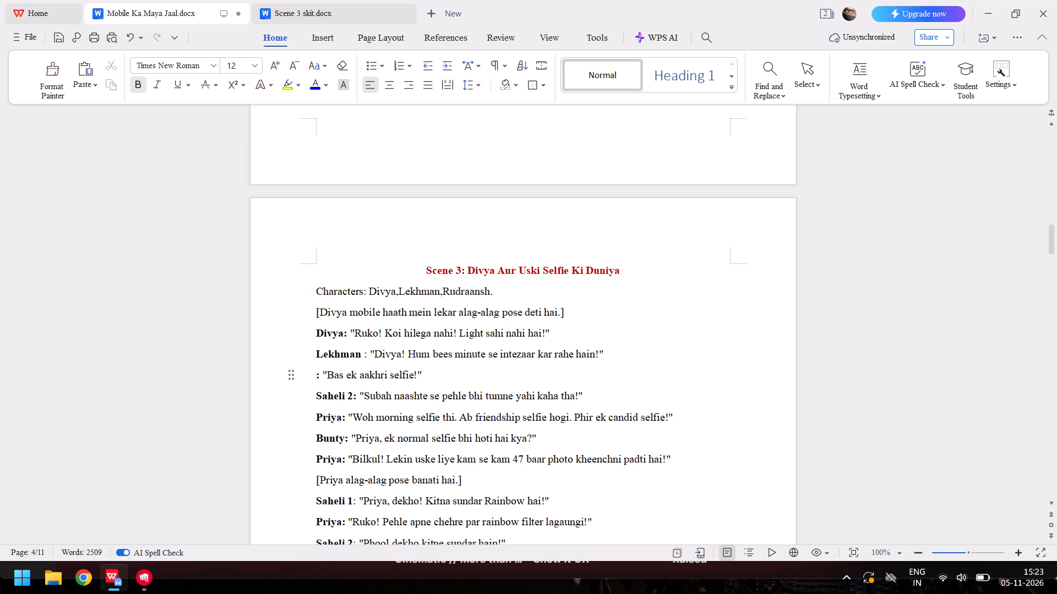
type("Divya")
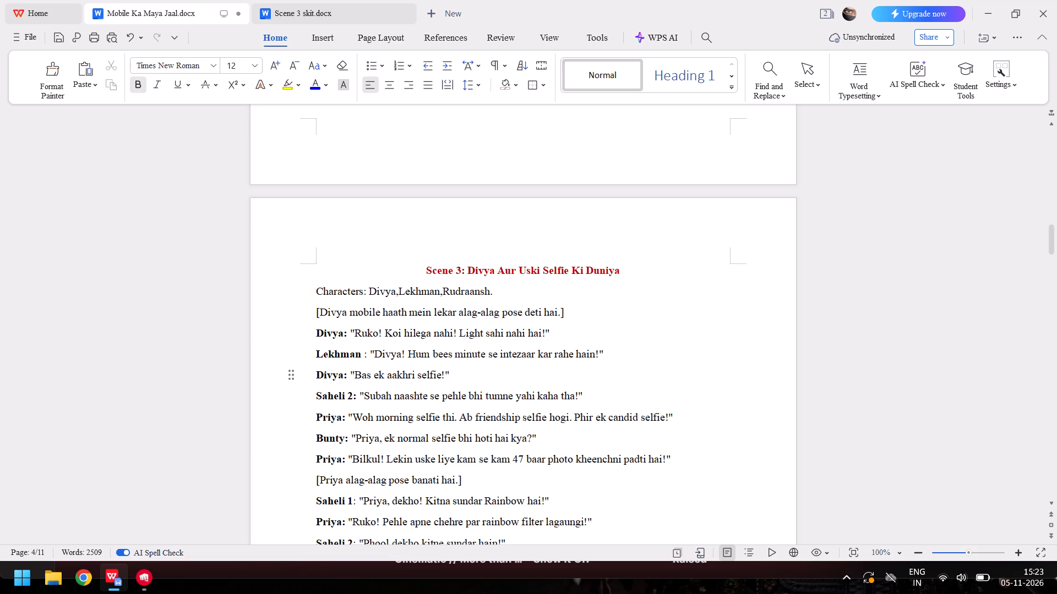
Change the speaker label "Saheli 2" of the "Subah naashte se pehle" line to "Lekhman".
key("Down")
key("Delete")
key("Delete")
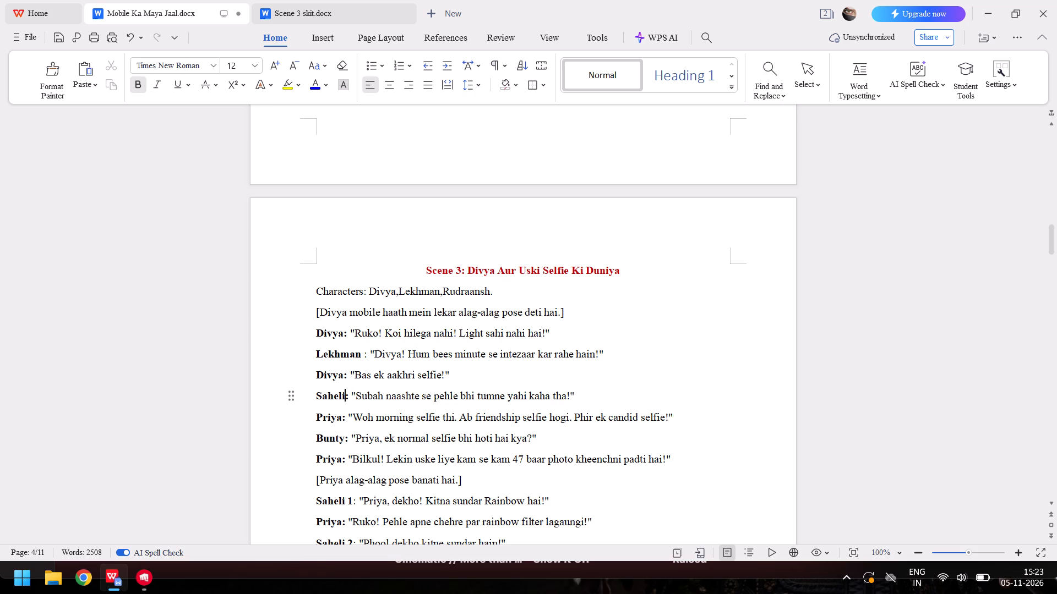
key("ctrl+BackSpace")
key("shift+s")
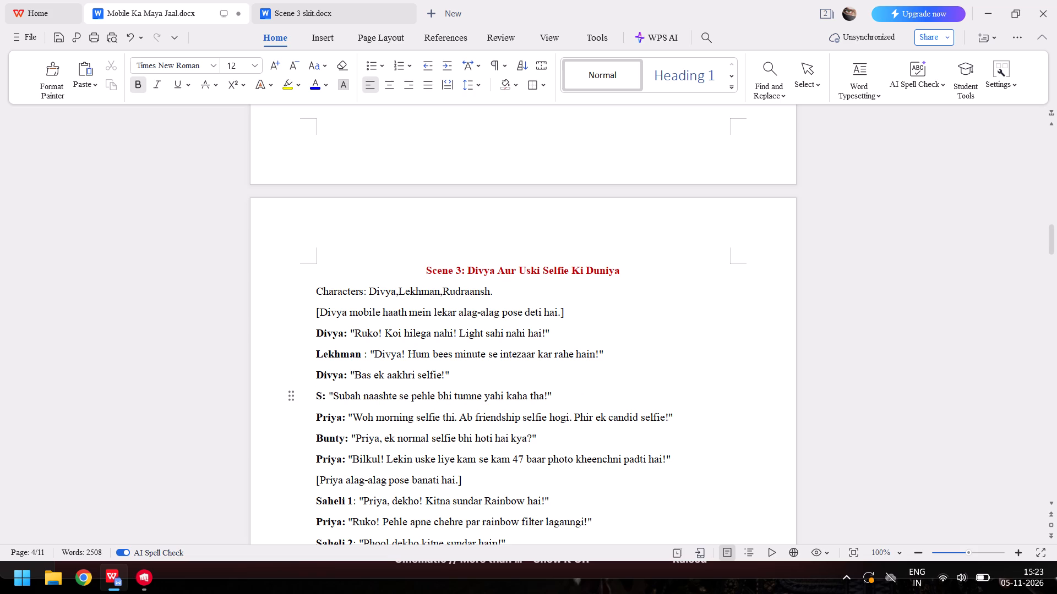
key("shift+BackSpace")
type("Lekhman")
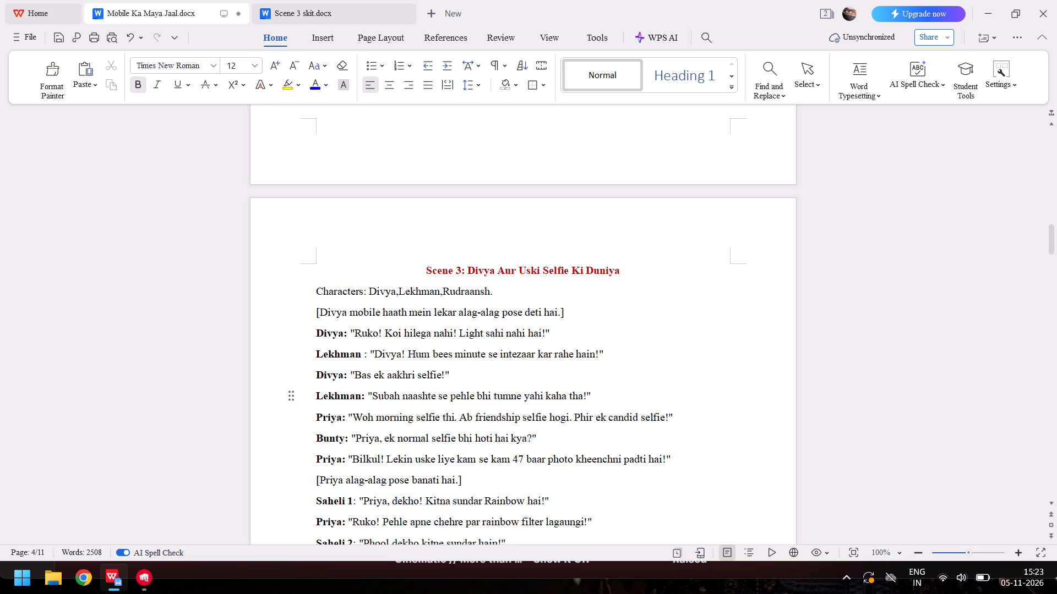
Change the speaker label of the "Woh morning selfie thi" line to "Divya".
key("Down")
key("ctrl+Left")
key("ctrl+Left")
key("ctrl+Left")
key("ctrl+BackSpace")
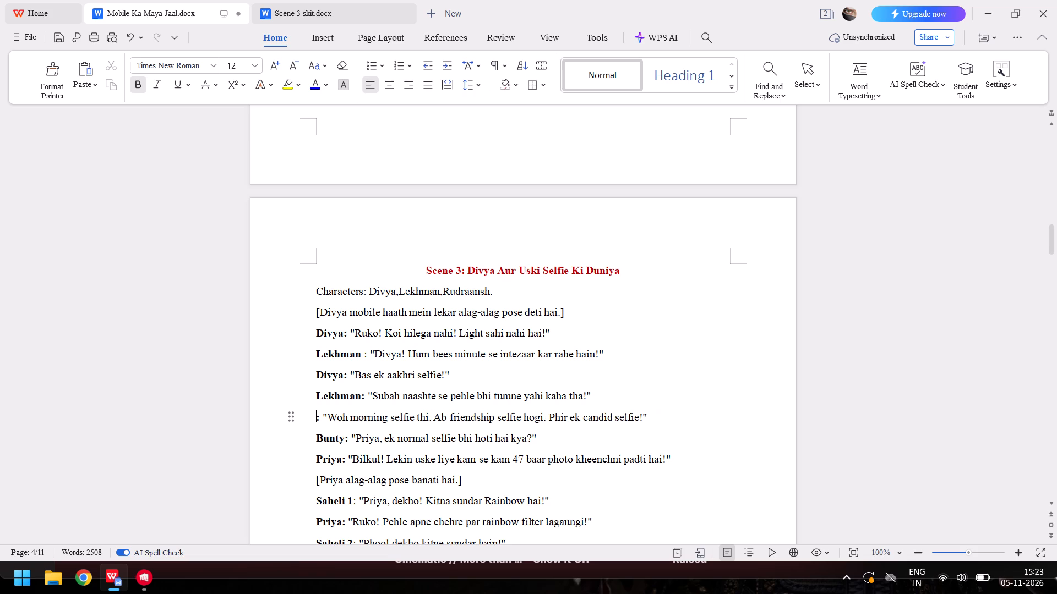
type("Divya")
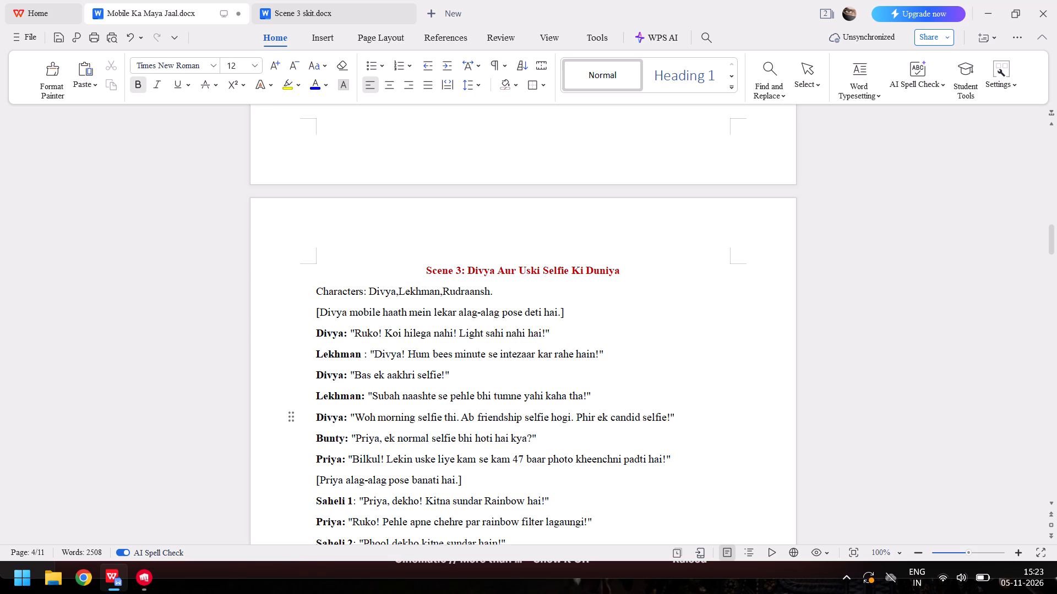
In the "ek normal selfie bhi hoti hai kya?" line, change the speaker label to "Lekhman" and the addressed name to "Divya".
key("ctrl+Down")
key("ctrl+Delete")
type("Lekhman")
key("ctrl+Right")
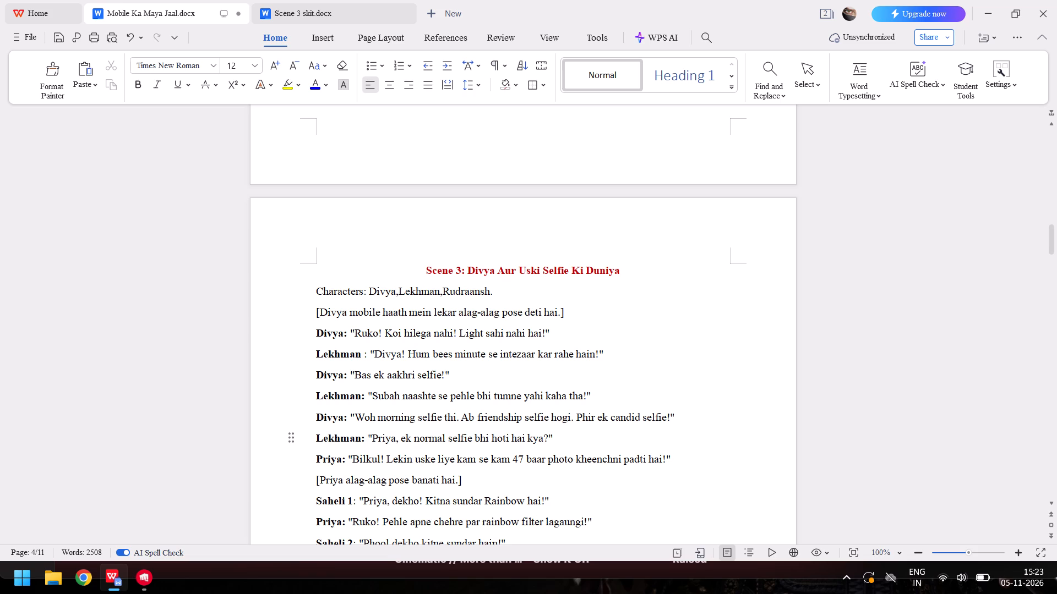
key("Right")
key("ctrl+Delete")
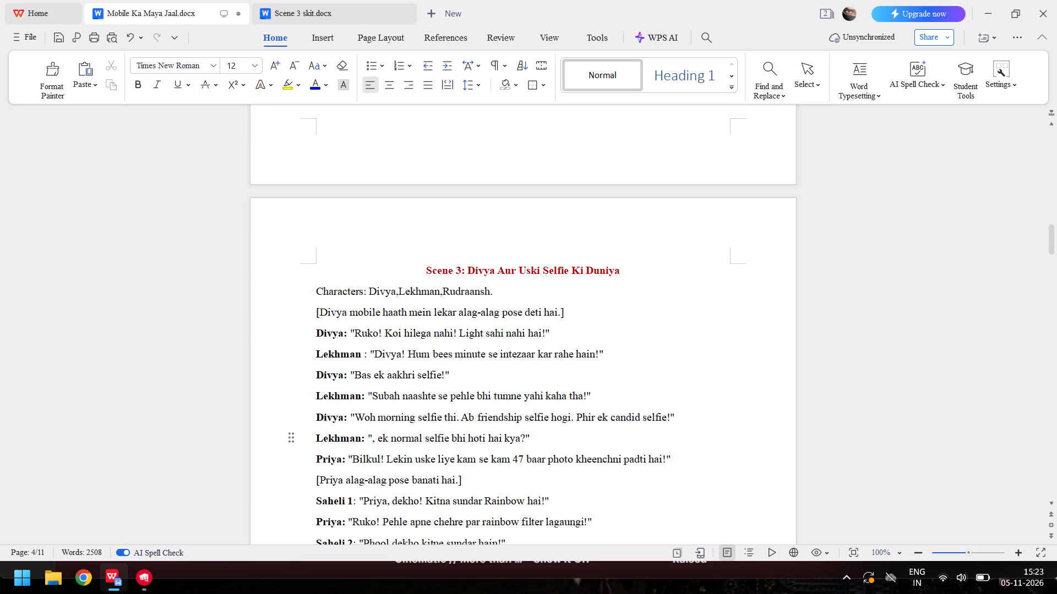
type("Divya")
Replace the number of photos in the "Bilkul! Lekin uske liye" line with "40-50".
scroll(408, 486, "down", 2)
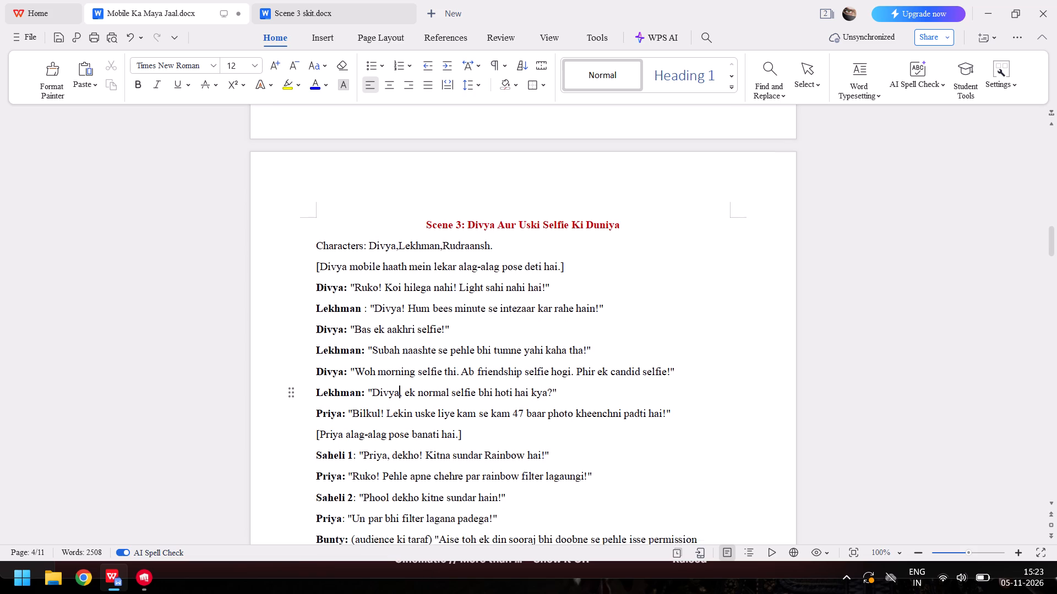
scroll(408, 486, "down", 2)
scroll(509, 233, "up", 1)
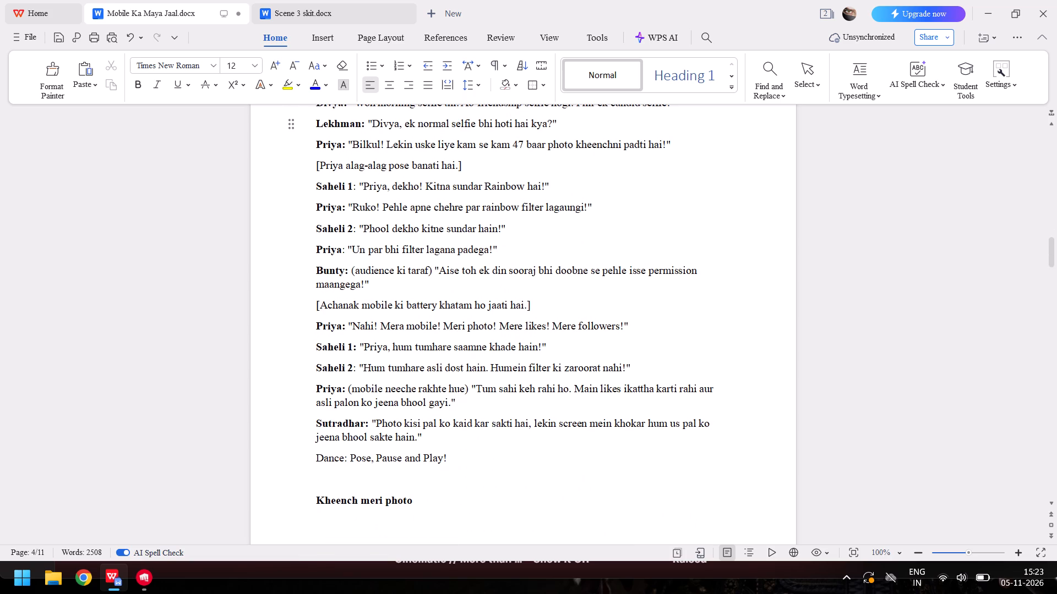
left_click(525, 145)
key("BackSpace")
type("0-")
type("50")
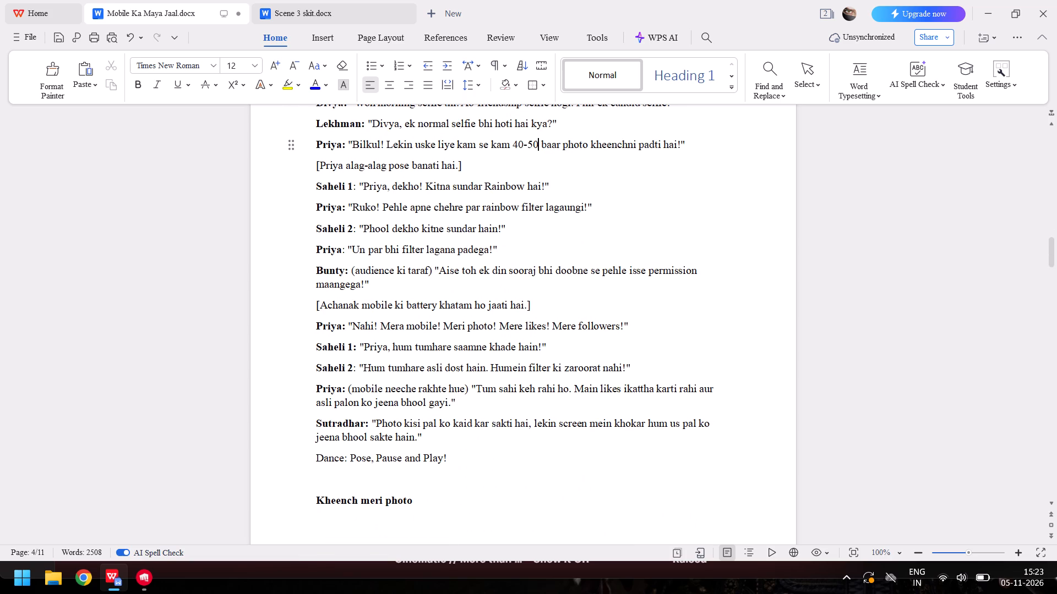
Change the speaker label of the "Bilkul! Lekin uske liye" line to "Divya".
scroll(525, 145, "up", 2)
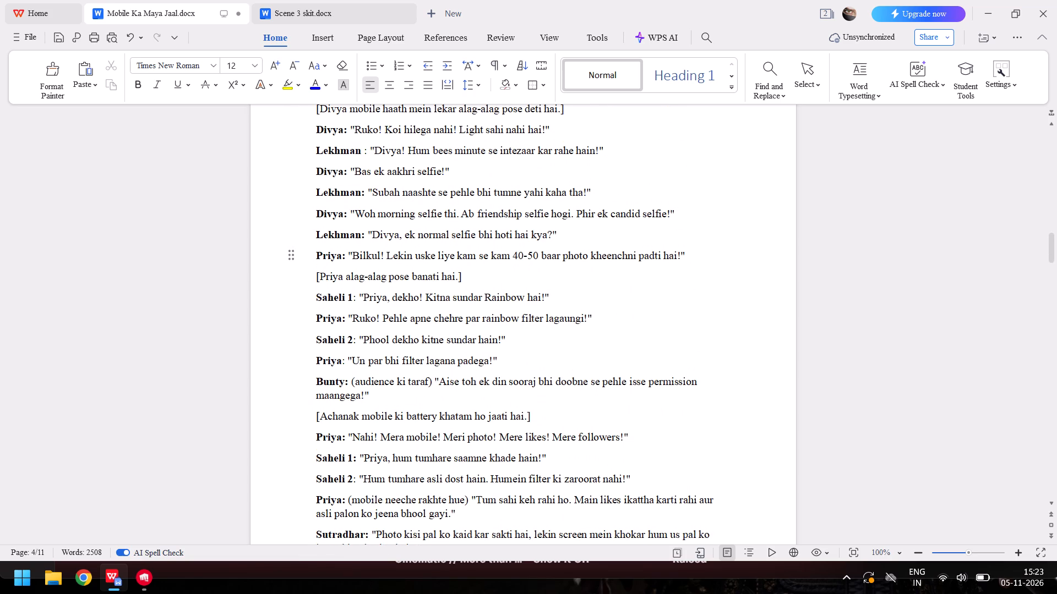
left_click(343, 252)
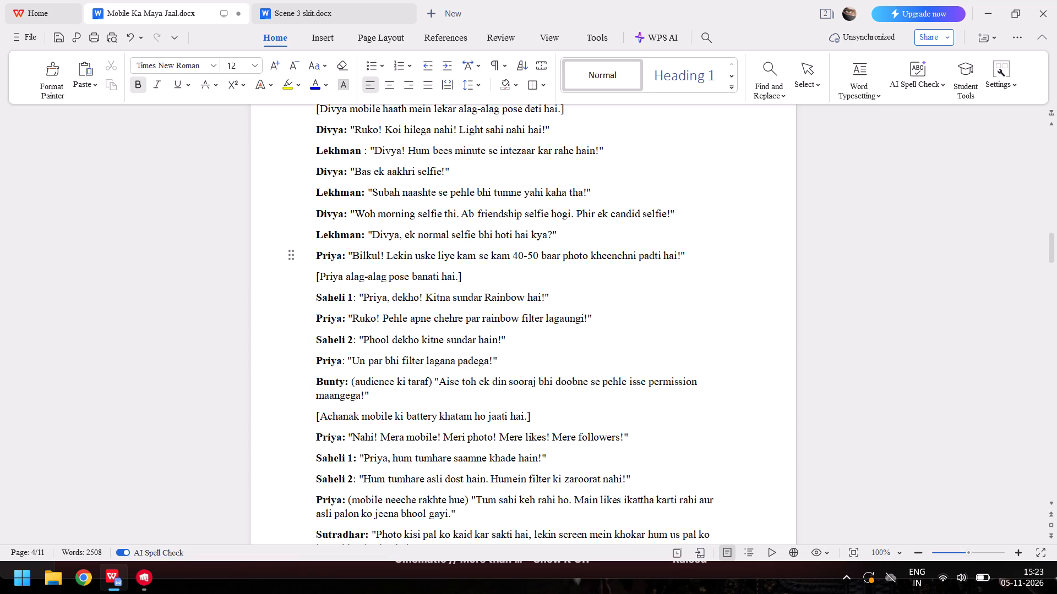
key("ctrl+BackSpace")
type("Divya")
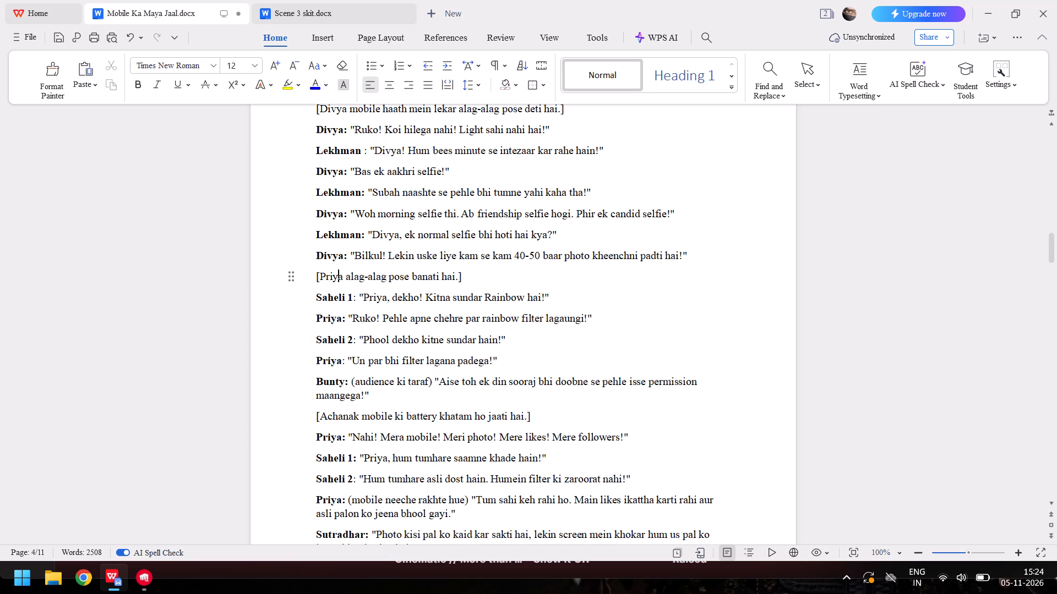
Replace "Priya" with "Divya" in the stage direction "alag-alag pose banati hai".
left_click(340, 278)
key("ctrl+BackSpace")
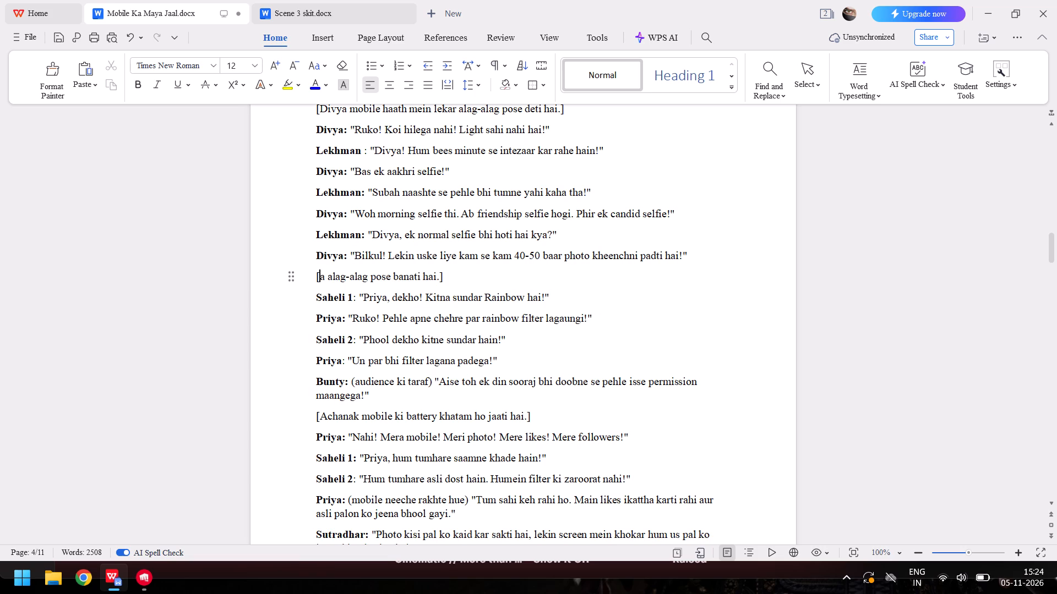
type("Divya")
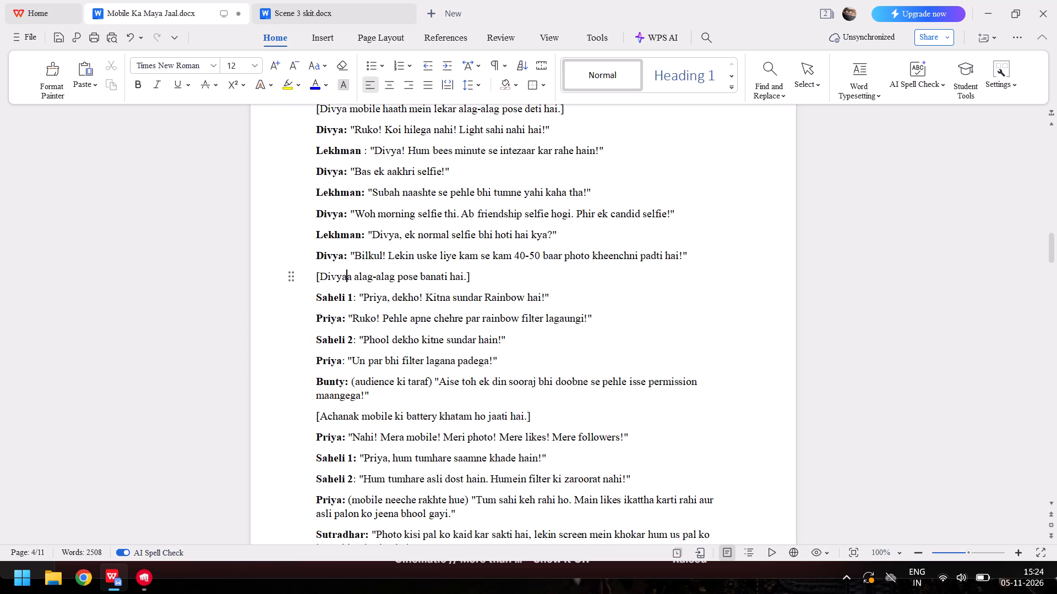
key("Right")
key("BackSpace")
Change the speaker label "Saheli 1" of the "Kitna sundar Rainbow hai!" line to "Lekhman".
key("Down")
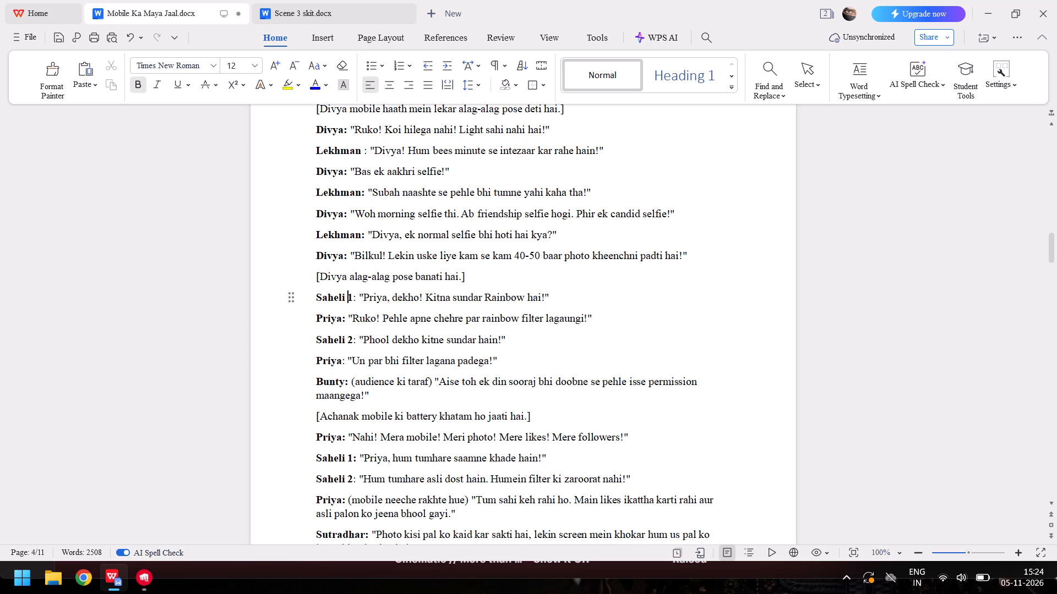
key("Right")
key("ctrl+BackSpace")
key("ctrl+BackSpace")
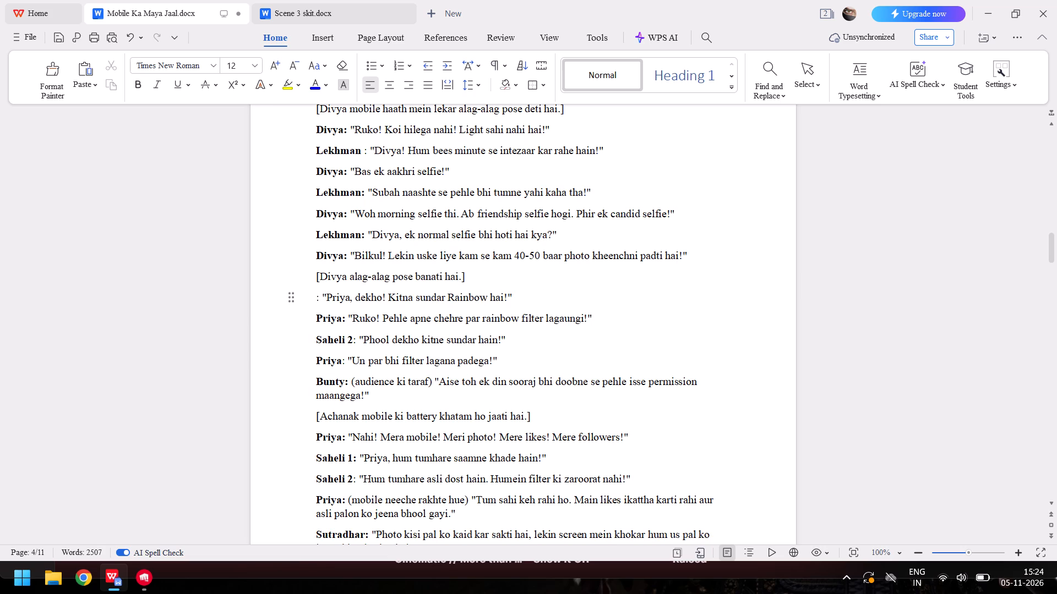
type("Lekhman")
key("ctrl+Right")
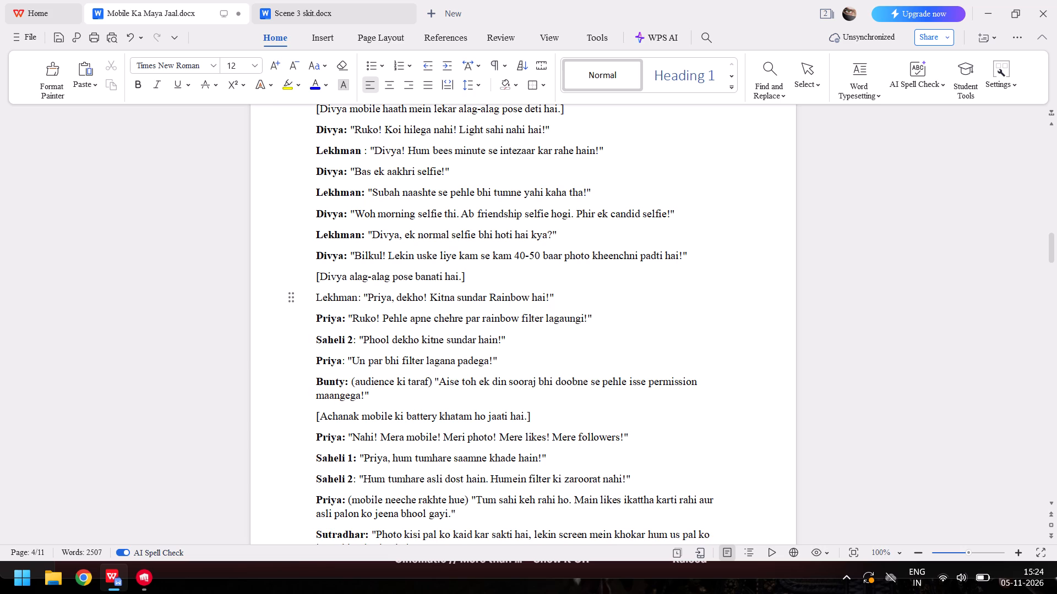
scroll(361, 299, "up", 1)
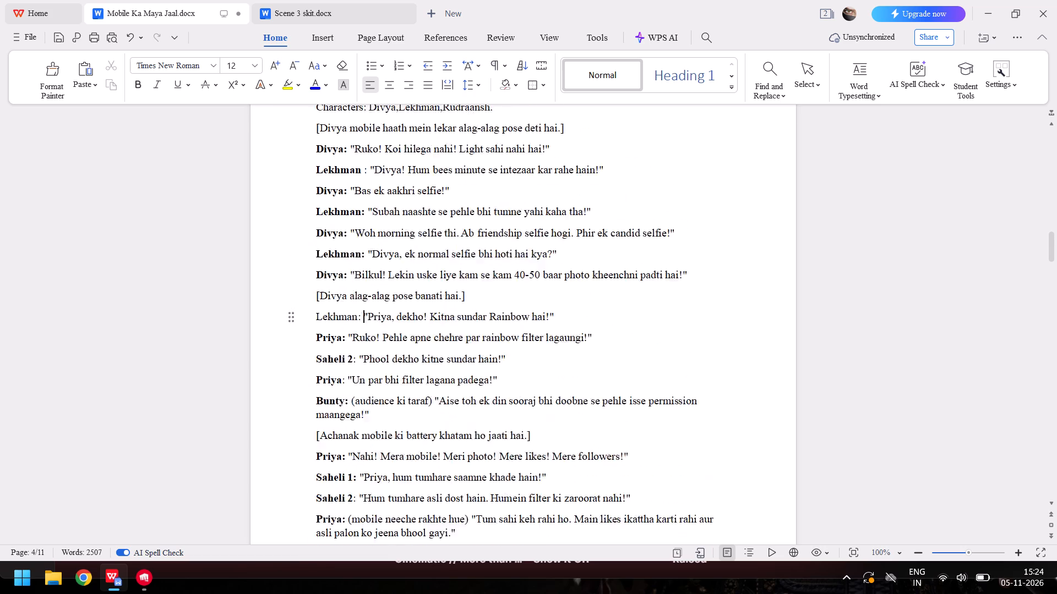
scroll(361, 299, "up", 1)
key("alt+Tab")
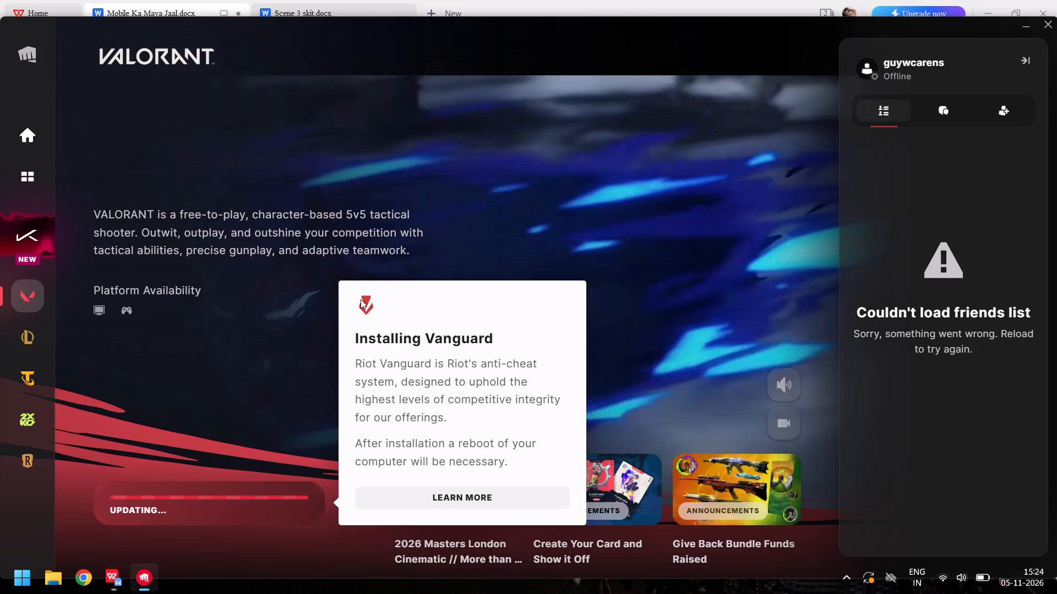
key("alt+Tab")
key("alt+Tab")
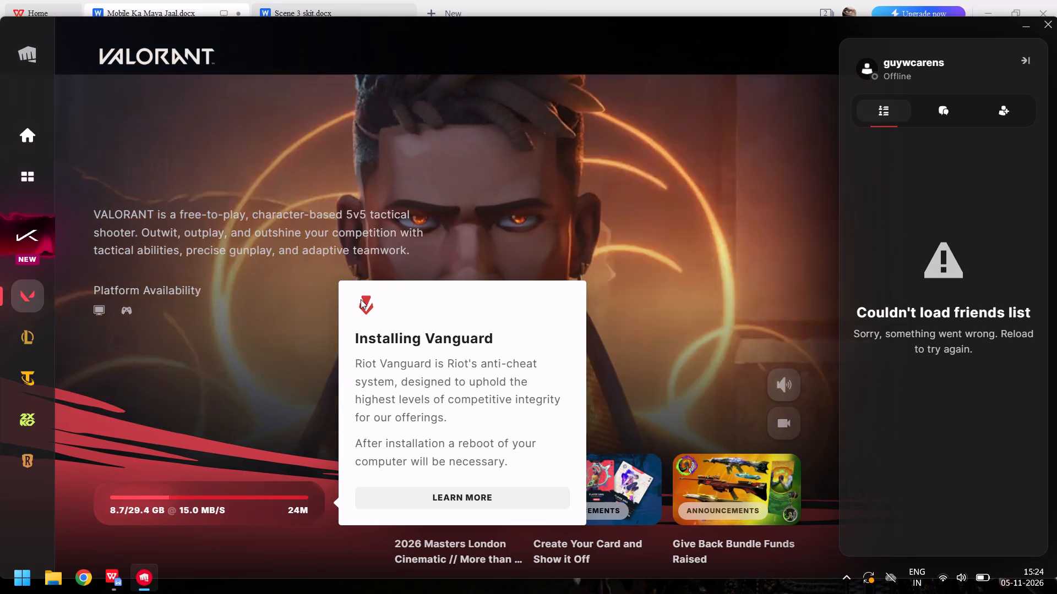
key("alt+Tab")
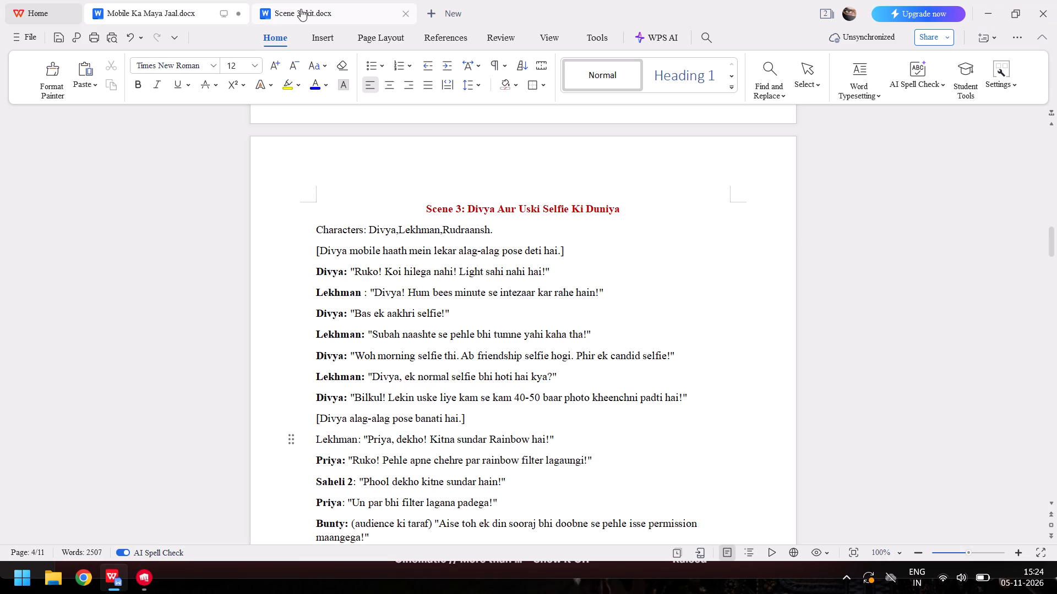
Switch to the Scene 3 skit document and dismiss the AI trial offer.
left_click(301, 9)
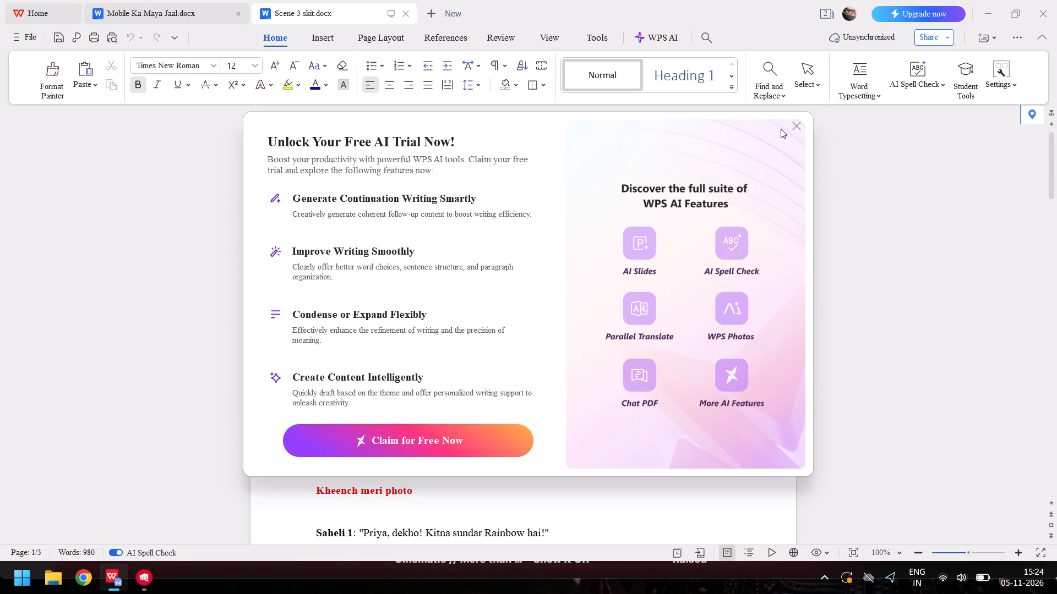
left_click(796, 124)
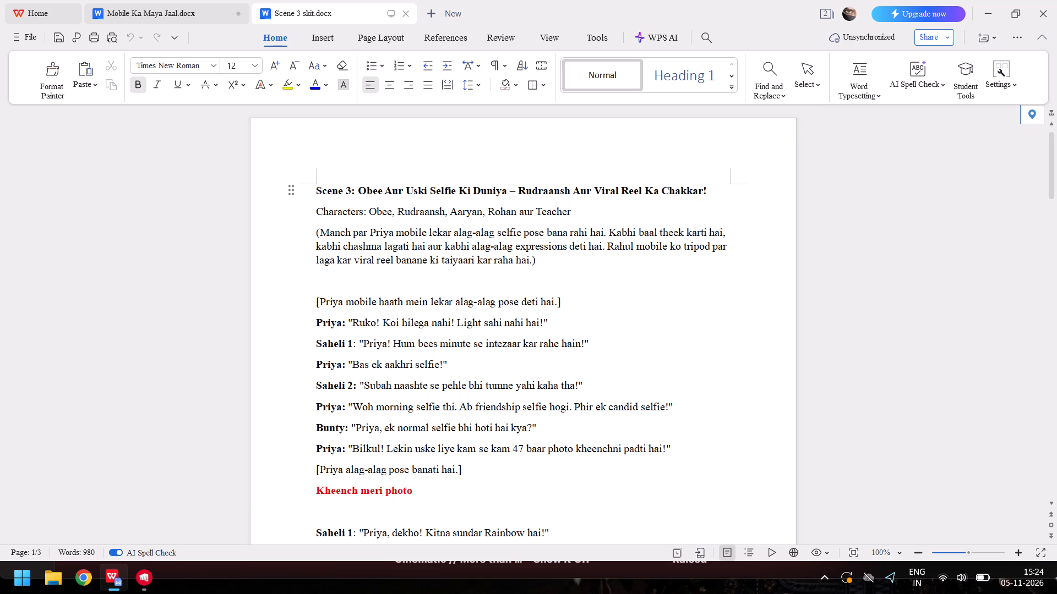
Color the whole heading "Scene 3: Obee Aur Uski Selfie Ki Duniya – Rudraansh Aur Viral Reel Ka Chakkar!" dark red.
left_click(317, 191)
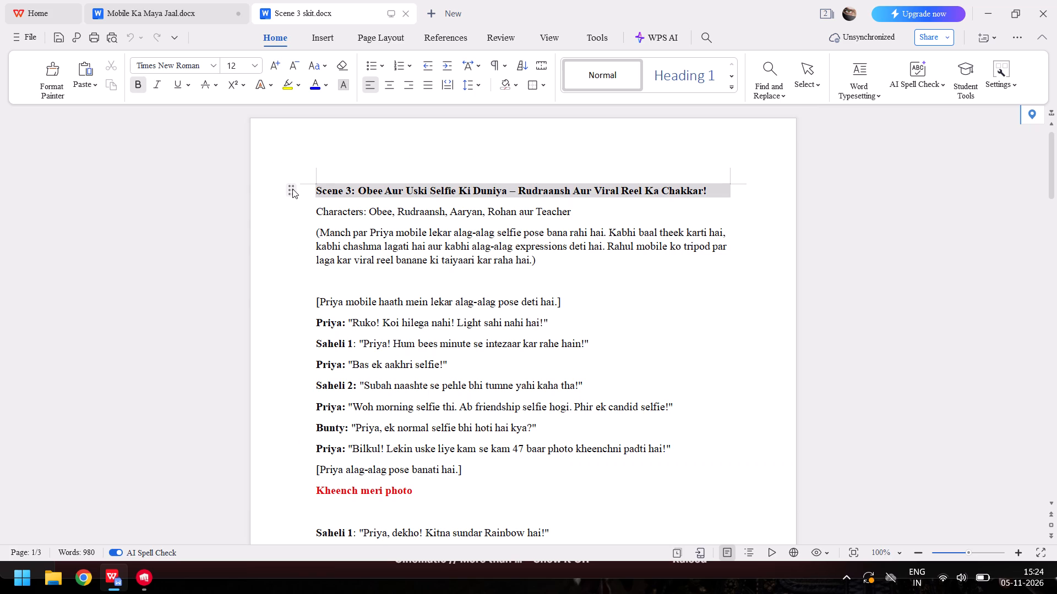
left_click(292, 189)
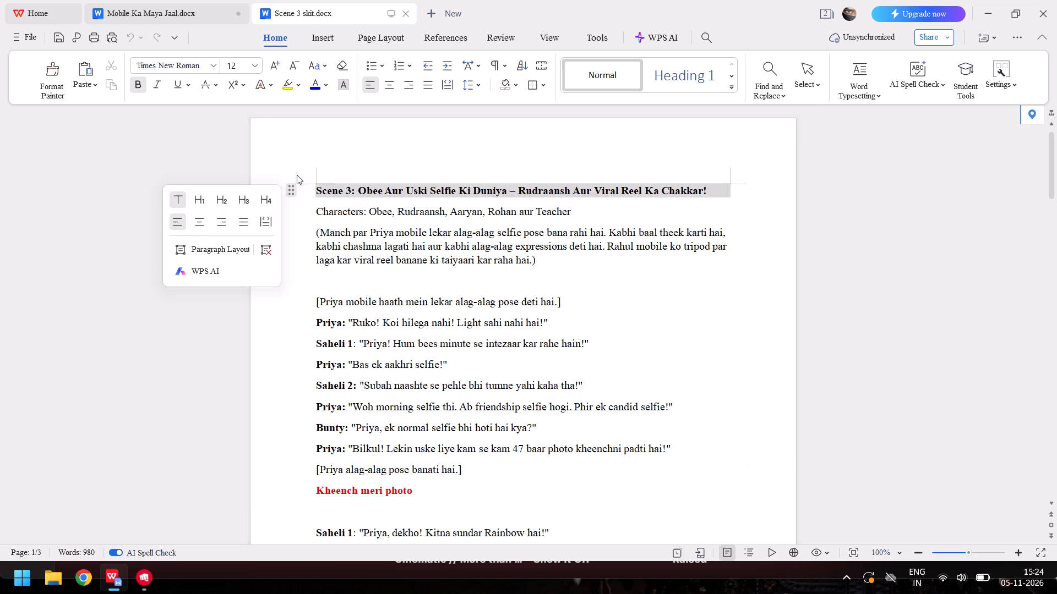
left_click(325, 86)
left_click(322, 212)
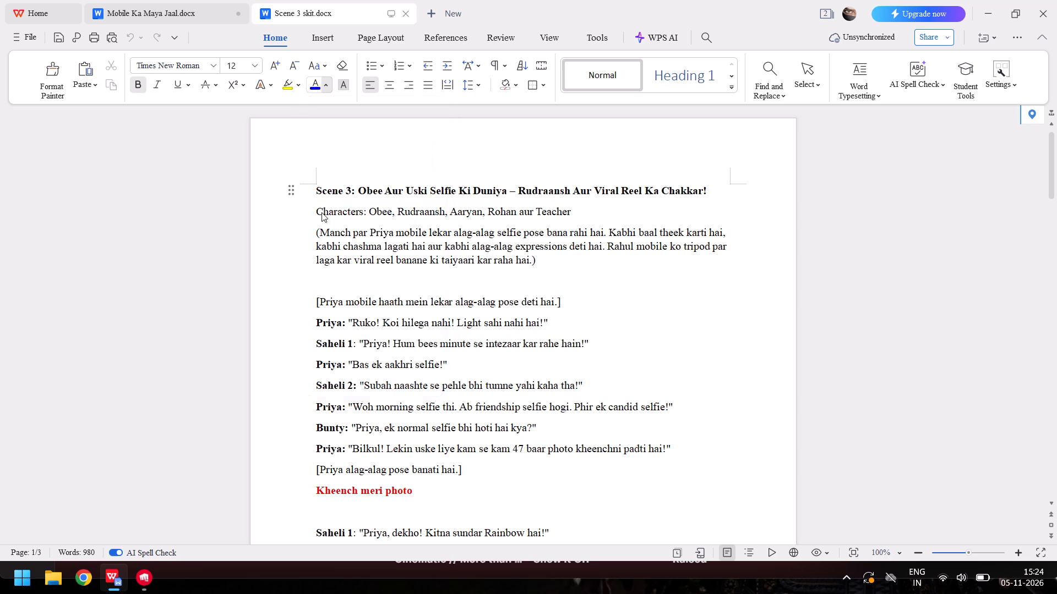
left_click_drag(321, 190, 522, 189)
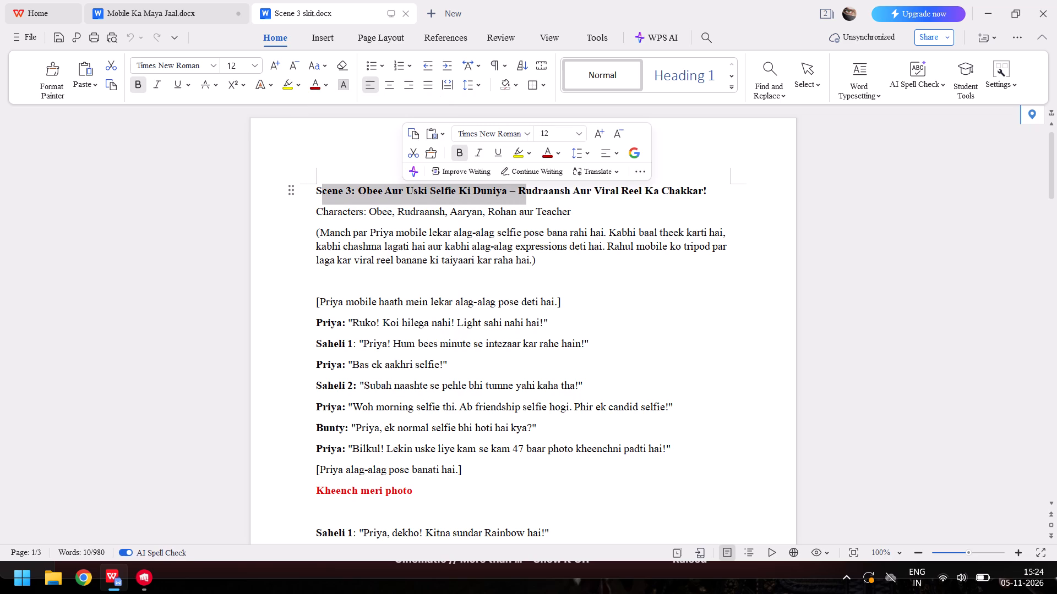
key("Left")
key("Left")
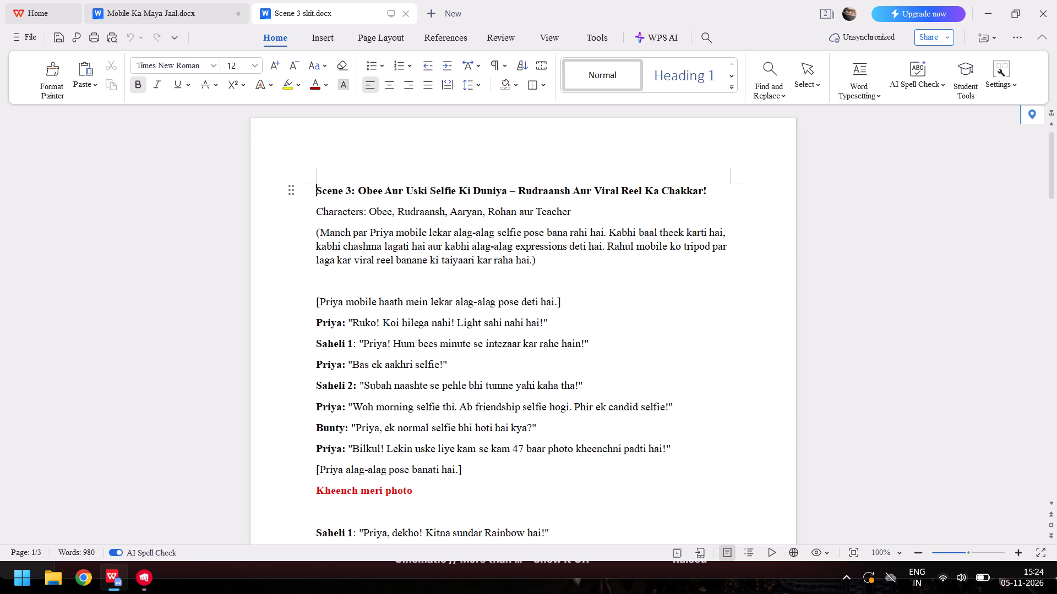
key("ctrl+shift+Down")
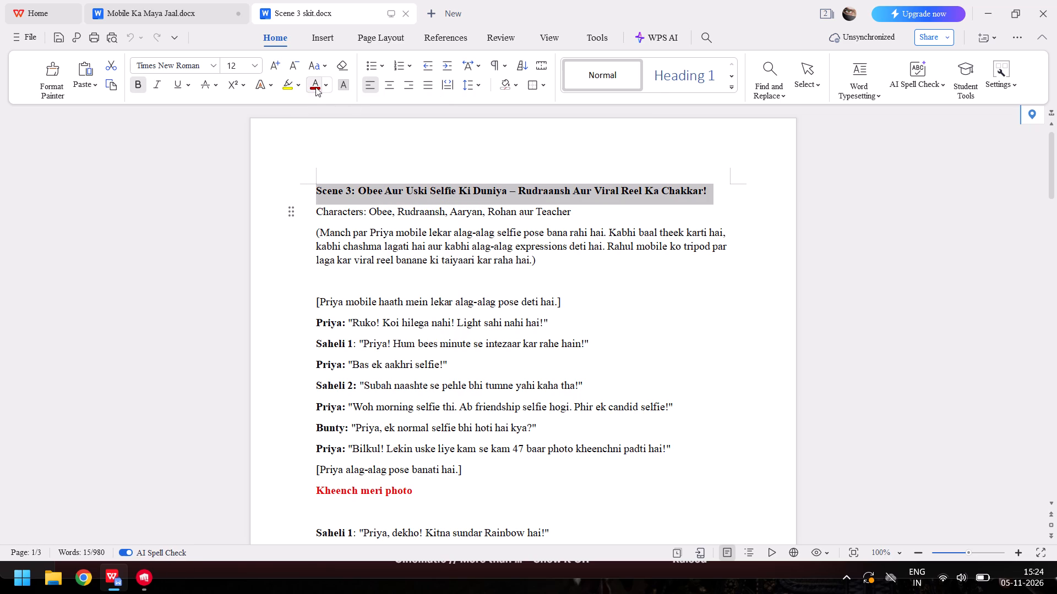
left_click(315, 87)
left_click(363, 299)
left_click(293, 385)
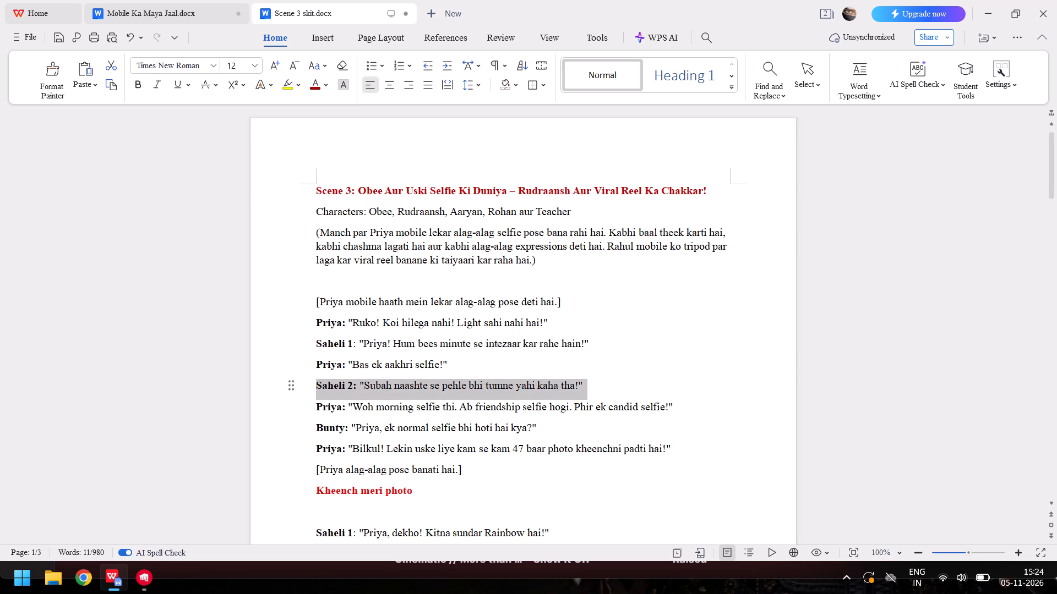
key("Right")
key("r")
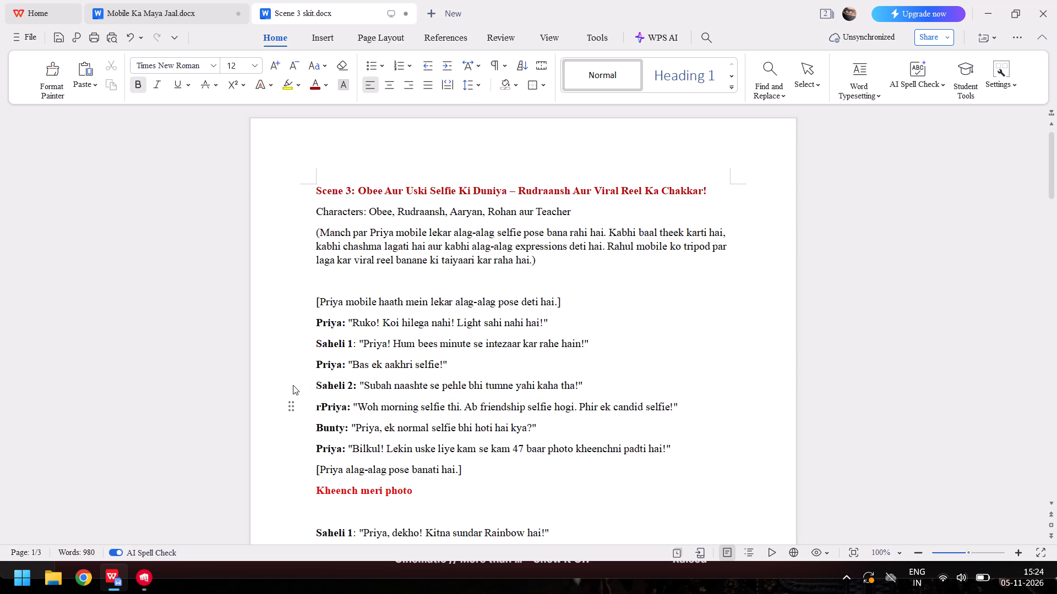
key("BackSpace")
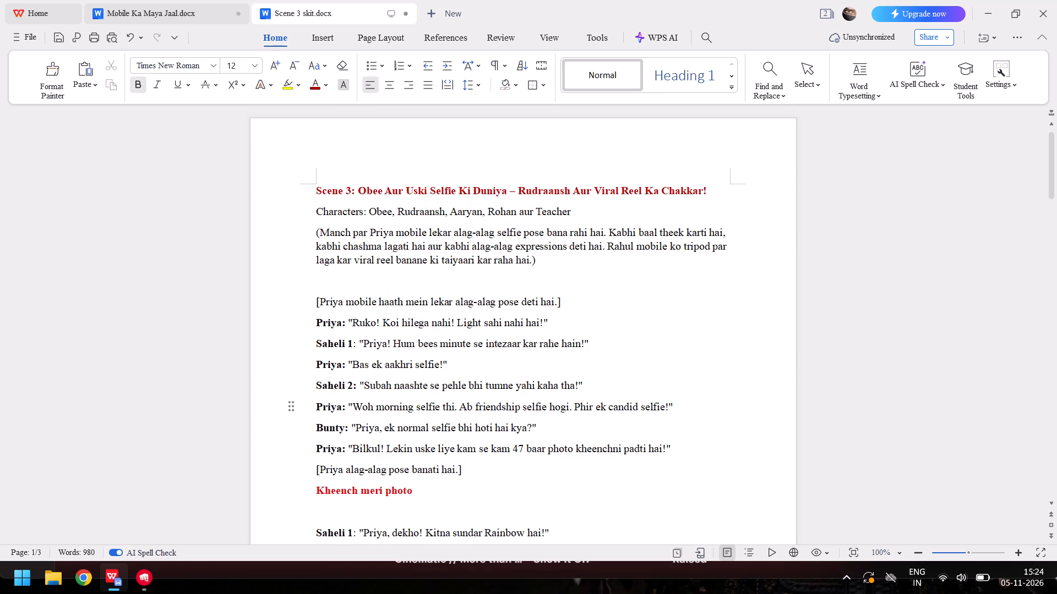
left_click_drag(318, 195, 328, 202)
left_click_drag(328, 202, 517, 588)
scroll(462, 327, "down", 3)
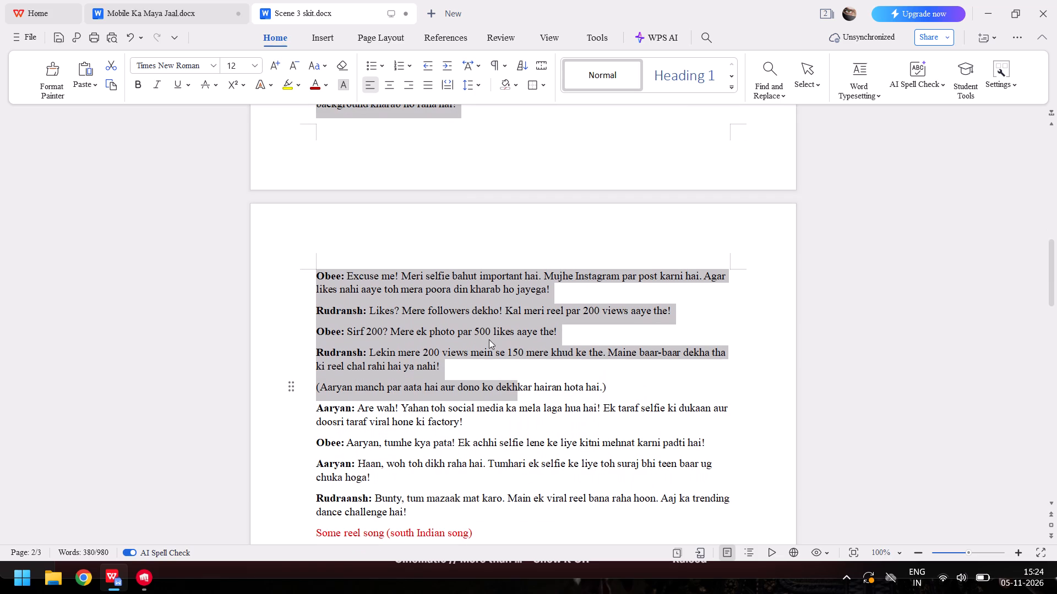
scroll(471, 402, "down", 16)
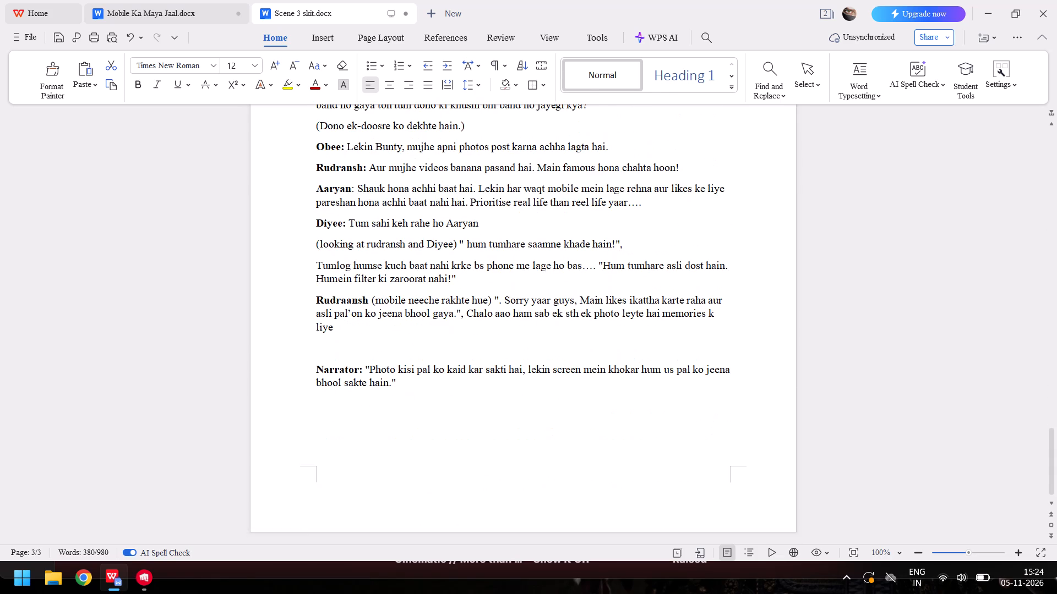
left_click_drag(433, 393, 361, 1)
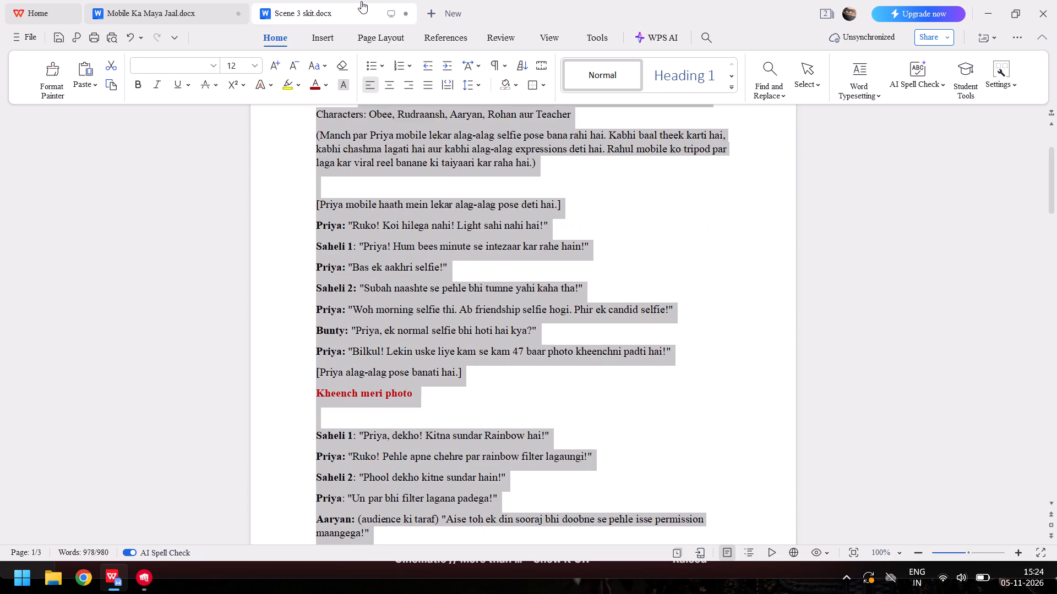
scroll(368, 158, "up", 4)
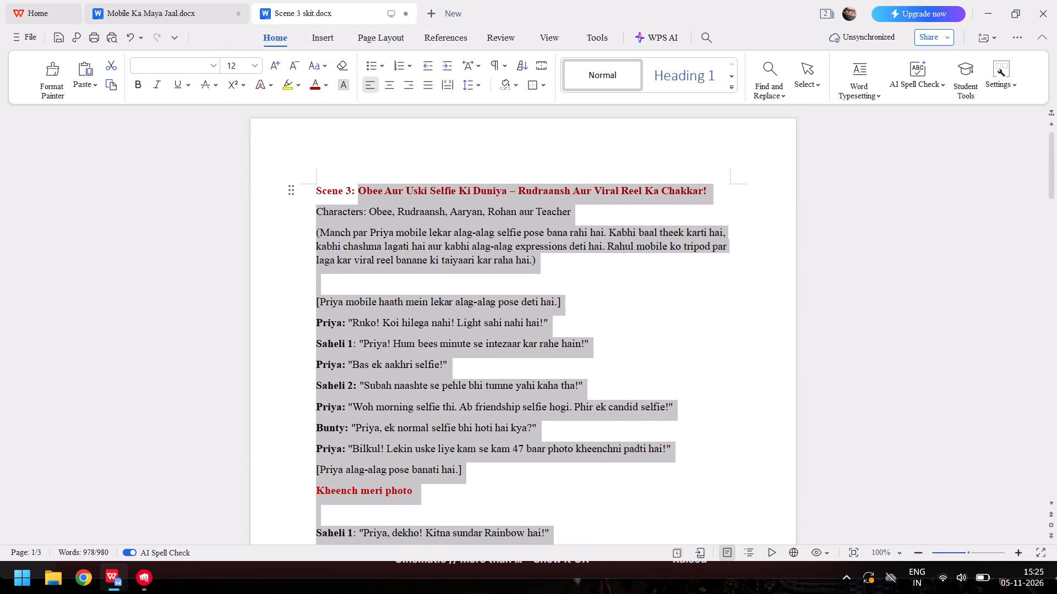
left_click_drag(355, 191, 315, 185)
Copy the entire text of the Scene 3 skit document, from the Scene 3 heading through the closing Narrator line.
left_click(315, 185)
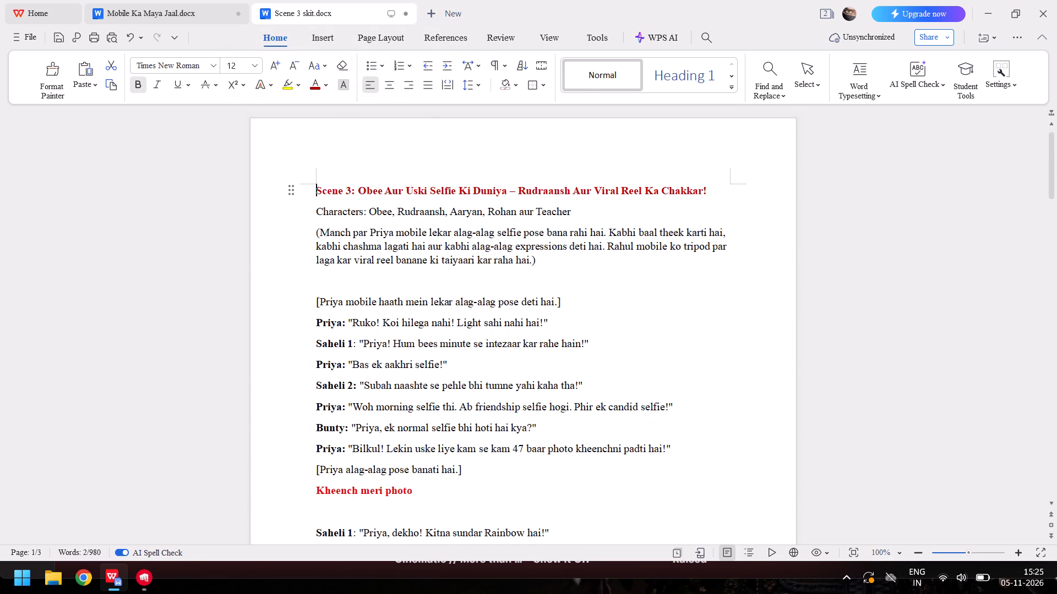
key("ctrl+shift+Down")
key("ctrl+shift+Down")
key("ctrl+shift+Down")
key("ctrl+shift+Down")
key("ctrl+shift+Down")
key("ctrl+shift+Down")
key("ctrl+shift+Down")
key("ctrl+shift+Down")
key("ctrl+shift+Down")
key("ctrl+shift+Down")
key("ctrl+shift+Down")
key("ctrl+shift+Down")
key("ctrl+shift+Down")
key("ctrl+shift+Down")
key("ctrl+shift+Down")
key("ctrl+shift+Down")
key("ctrl+shift+Down")
key("ctrl+shift+Down")
key("ctrl+shift+Down")
key("ctrl+shift+Down")
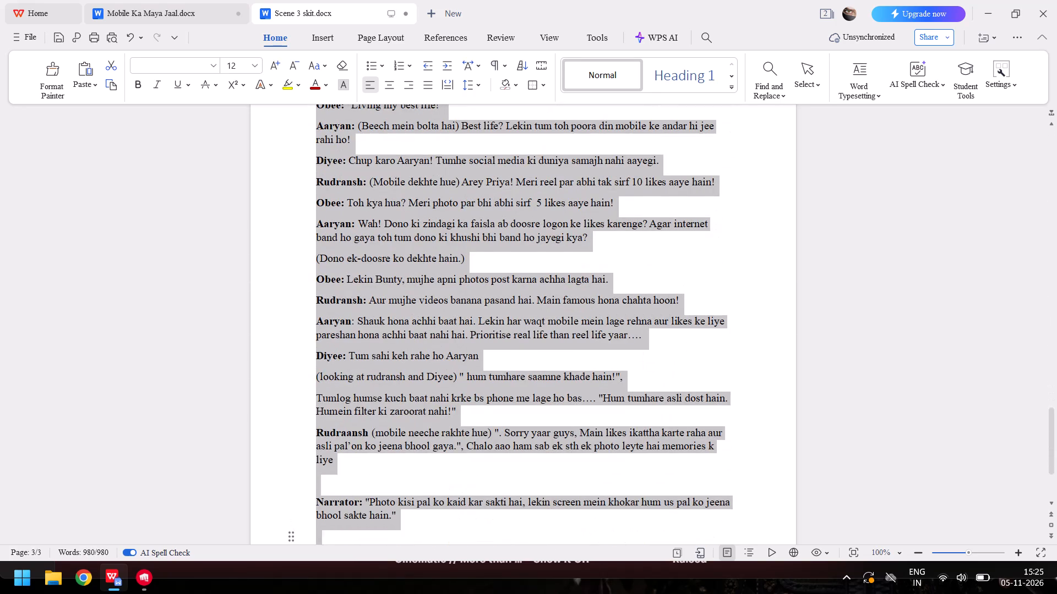
key("ctrl+c")
Switch to the Mobile Ka Maya Jaal document at the heading "Scene 3: Divya Aur Uski Selfie Ki Duniya".
key("ctrl+Tab")
scroll(505, 416, "up", 1)
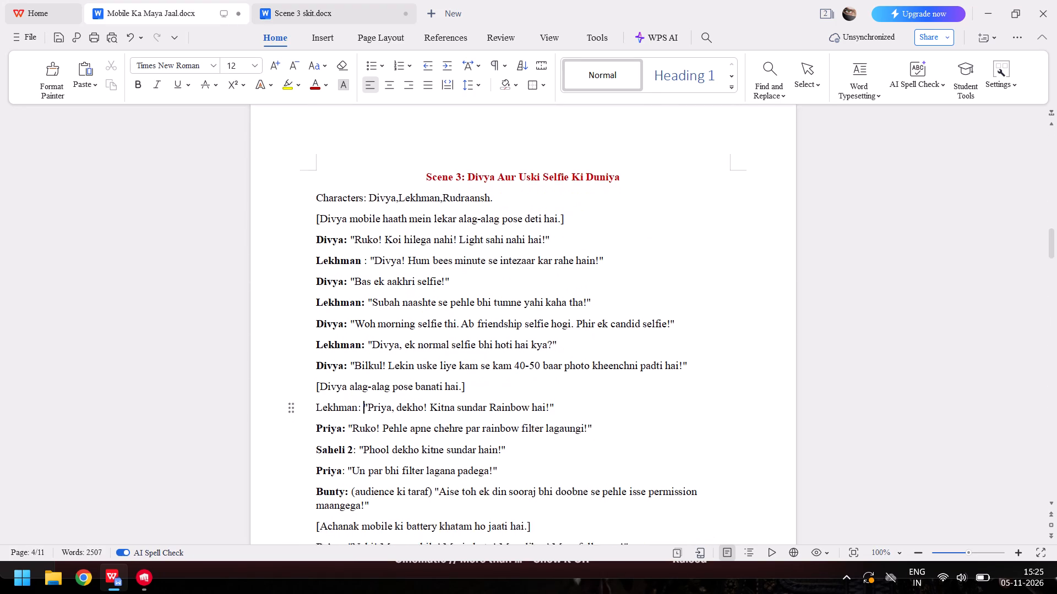
scroll(505, 416, "up", 1)
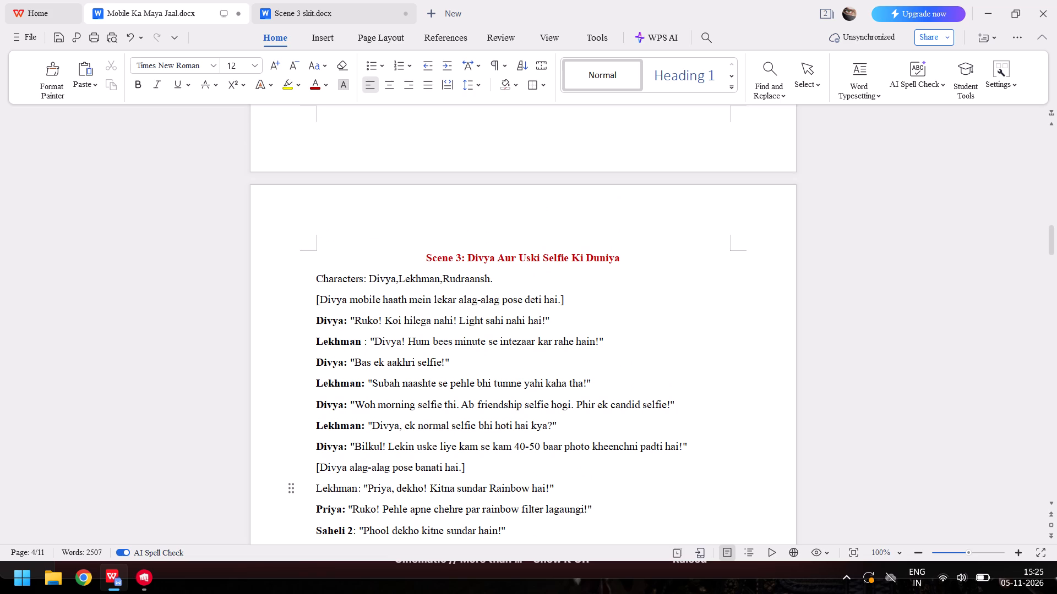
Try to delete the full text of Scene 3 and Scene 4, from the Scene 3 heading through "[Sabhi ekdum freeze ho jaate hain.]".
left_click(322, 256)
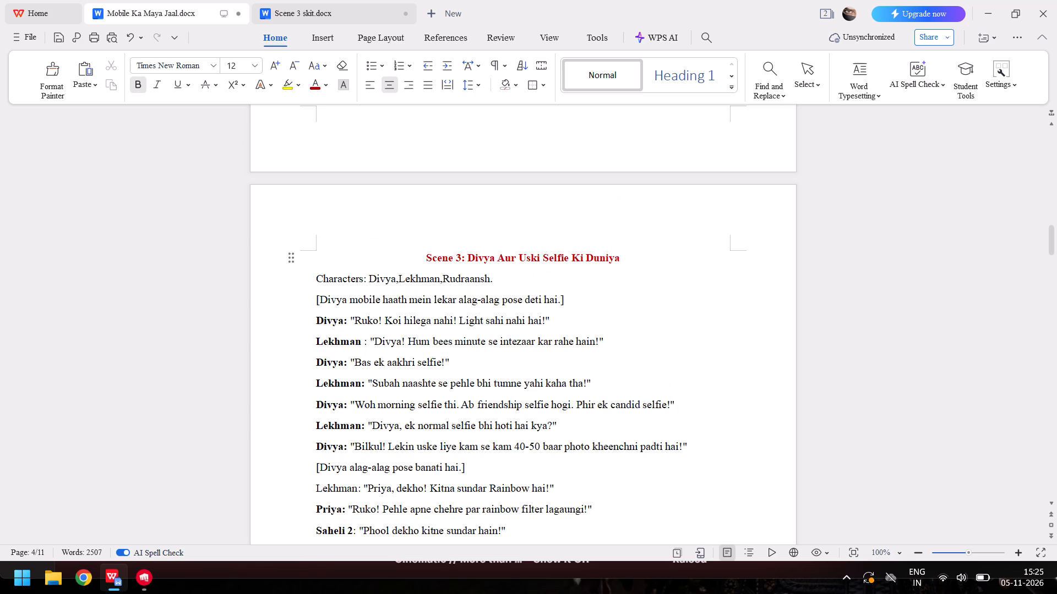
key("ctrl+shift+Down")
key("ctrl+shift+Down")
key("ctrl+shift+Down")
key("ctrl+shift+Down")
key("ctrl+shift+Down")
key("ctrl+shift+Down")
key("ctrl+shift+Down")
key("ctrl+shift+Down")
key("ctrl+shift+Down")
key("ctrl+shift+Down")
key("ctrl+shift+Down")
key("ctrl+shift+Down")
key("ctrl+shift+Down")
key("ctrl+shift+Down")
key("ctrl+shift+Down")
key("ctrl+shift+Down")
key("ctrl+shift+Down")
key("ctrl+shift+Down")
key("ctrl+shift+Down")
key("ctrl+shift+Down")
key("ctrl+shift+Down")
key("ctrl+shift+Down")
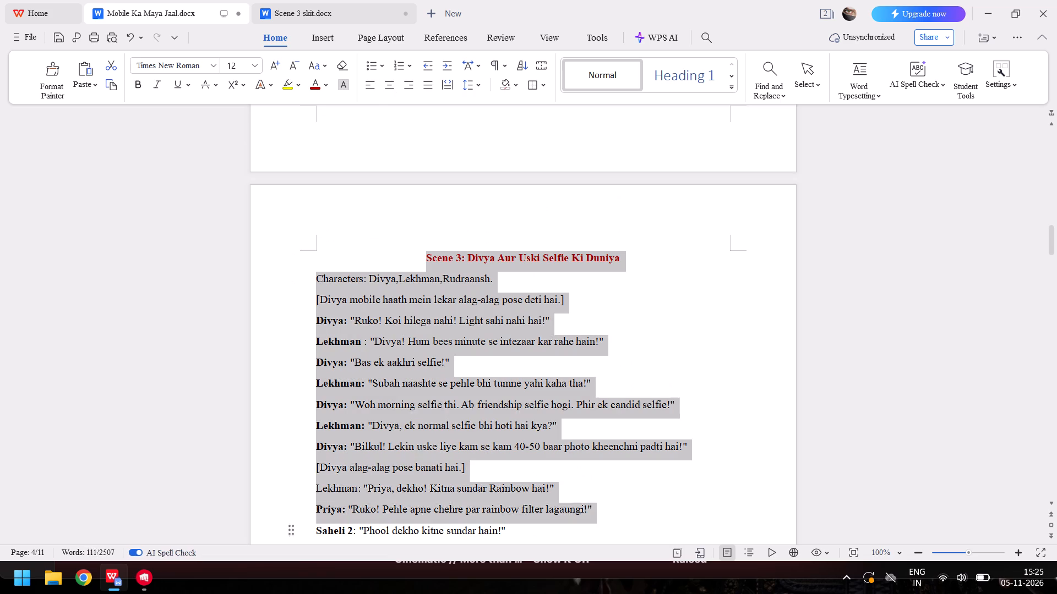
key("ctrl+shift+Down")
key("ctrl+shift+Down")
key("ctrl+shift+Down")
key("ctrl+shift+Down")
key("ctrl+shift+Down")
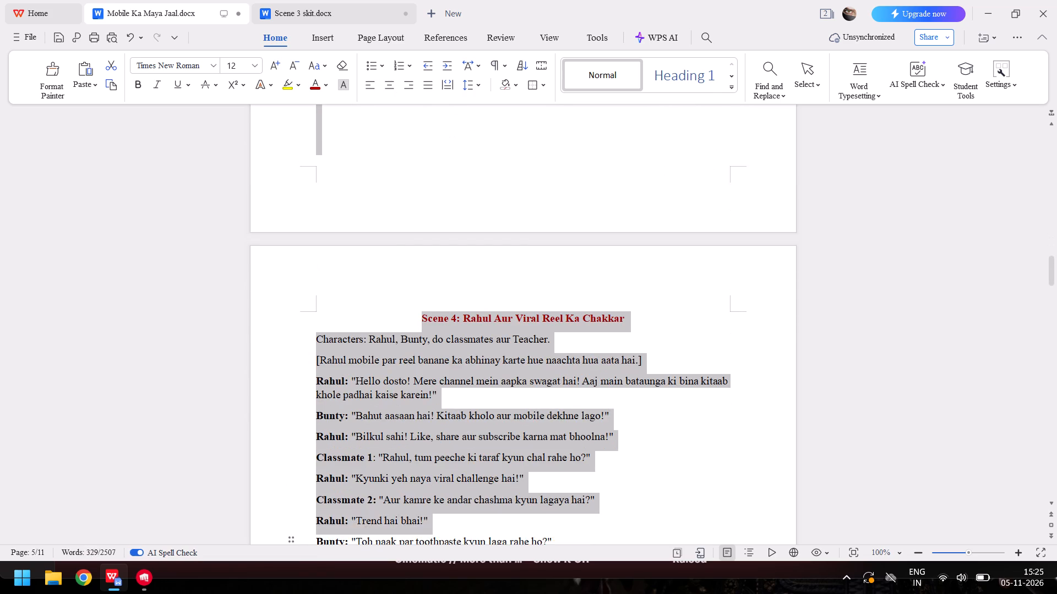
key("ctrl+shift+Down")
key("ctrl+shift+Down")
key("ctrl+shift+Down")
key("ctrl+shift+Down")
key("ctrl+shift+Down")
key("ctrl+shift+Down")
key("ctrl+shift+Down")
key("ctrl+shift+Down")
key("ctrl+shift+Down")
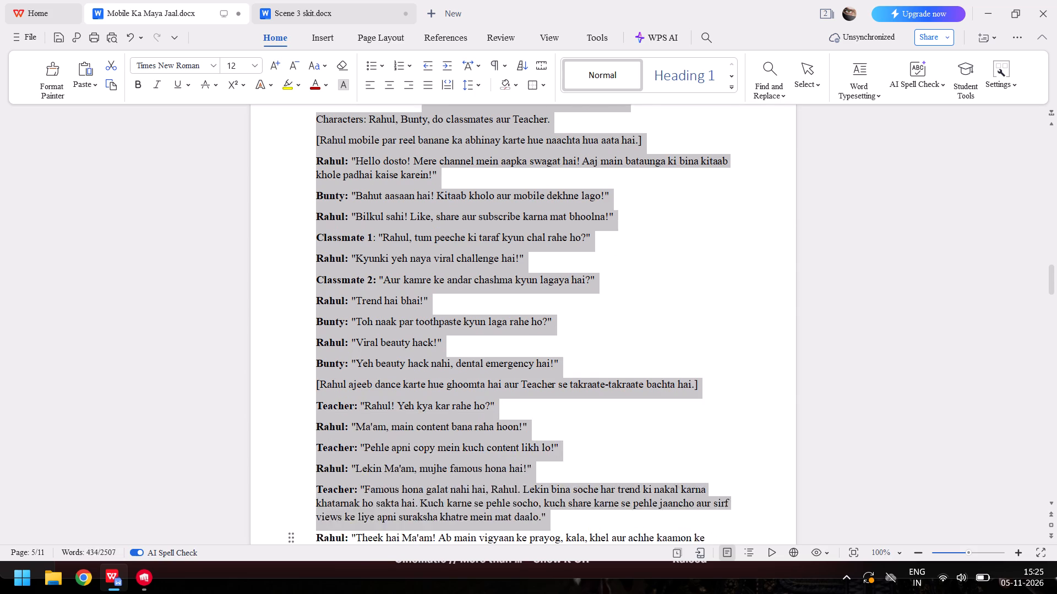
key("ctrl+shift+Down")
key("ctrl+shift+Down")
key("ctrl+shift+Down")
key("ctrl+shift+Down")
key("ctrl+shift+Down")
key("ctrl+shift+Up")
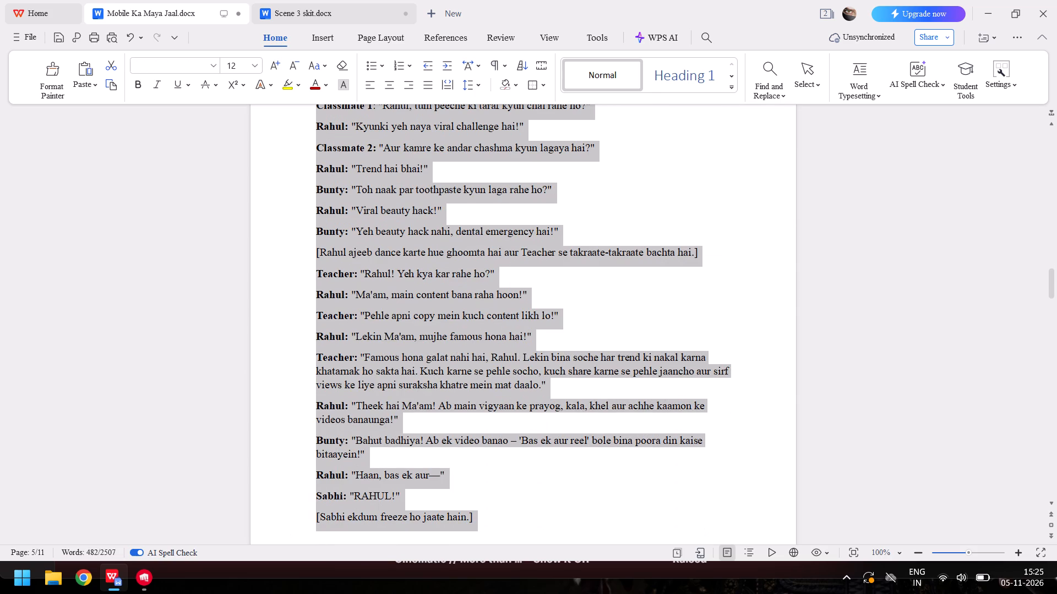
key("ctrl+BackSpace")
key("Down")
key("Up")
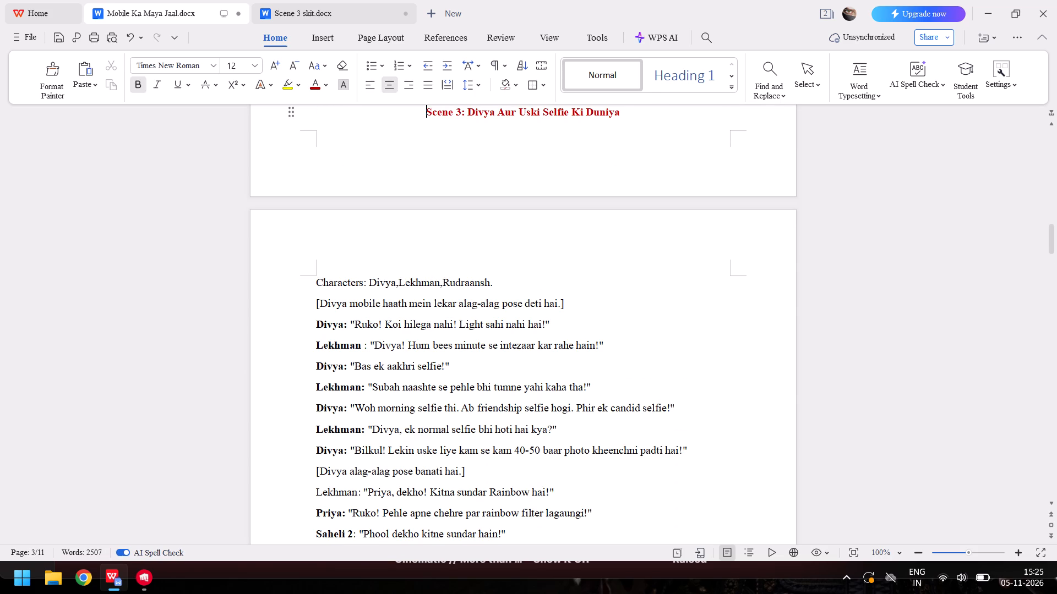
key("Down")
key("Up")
Insert a blank line before the Scene 3 heading to push it onto the next page.
scroll(322, 256, "up", 5)
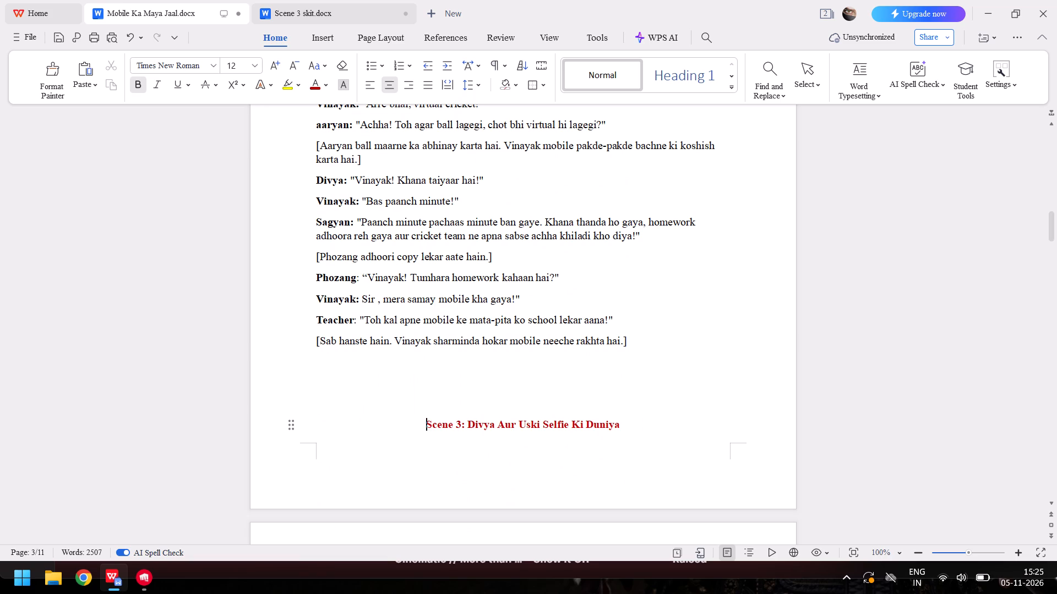
key("Return")
scroll(437, 425, "down", 2)
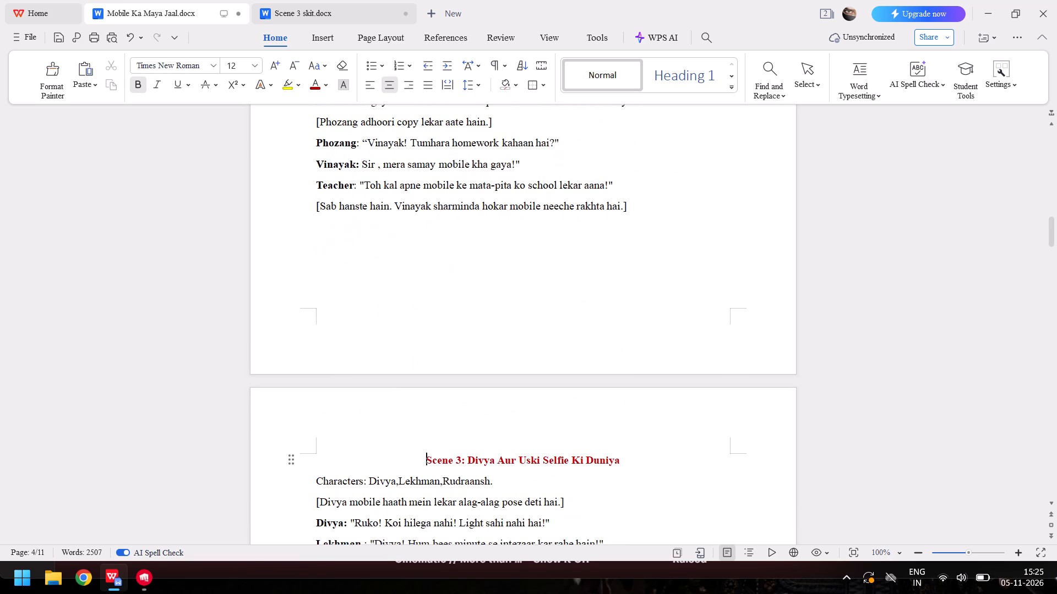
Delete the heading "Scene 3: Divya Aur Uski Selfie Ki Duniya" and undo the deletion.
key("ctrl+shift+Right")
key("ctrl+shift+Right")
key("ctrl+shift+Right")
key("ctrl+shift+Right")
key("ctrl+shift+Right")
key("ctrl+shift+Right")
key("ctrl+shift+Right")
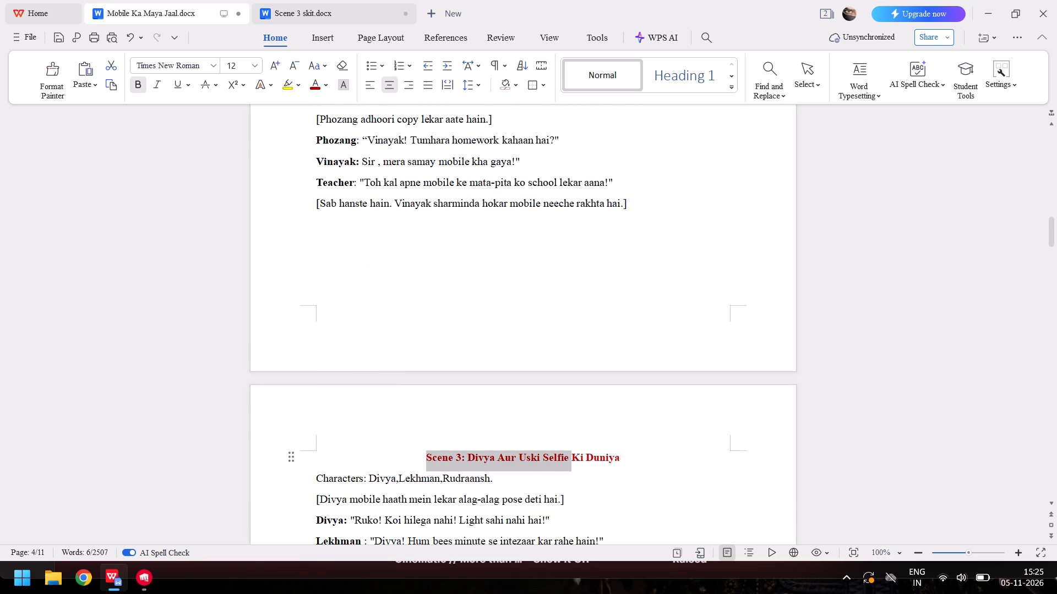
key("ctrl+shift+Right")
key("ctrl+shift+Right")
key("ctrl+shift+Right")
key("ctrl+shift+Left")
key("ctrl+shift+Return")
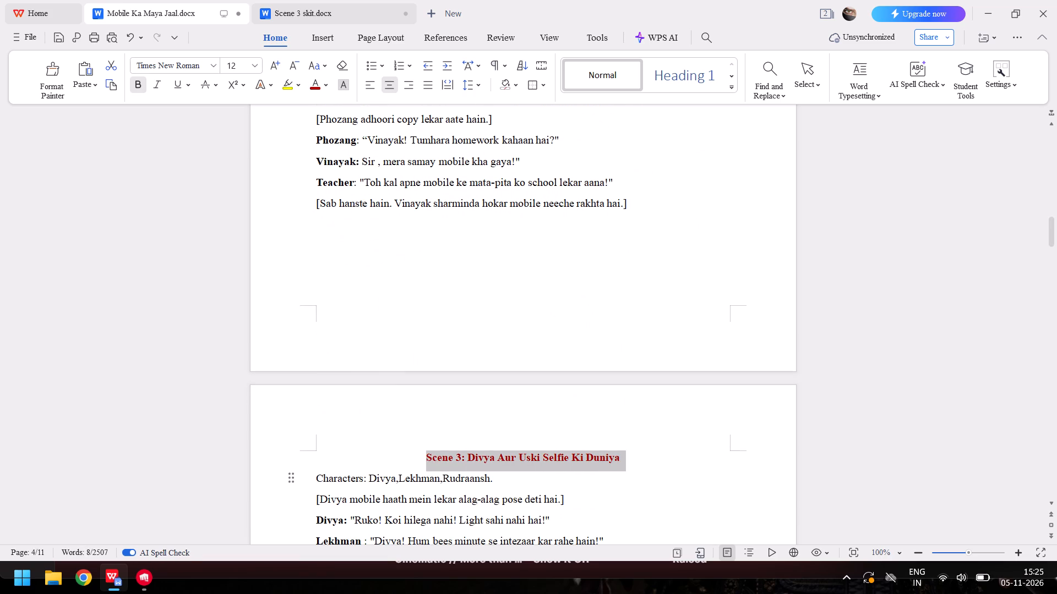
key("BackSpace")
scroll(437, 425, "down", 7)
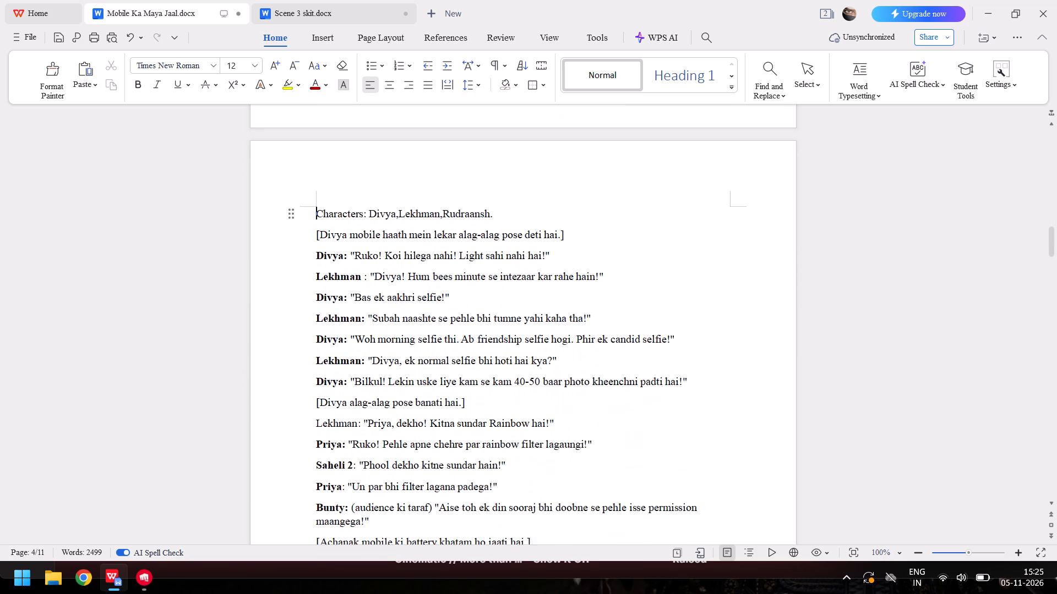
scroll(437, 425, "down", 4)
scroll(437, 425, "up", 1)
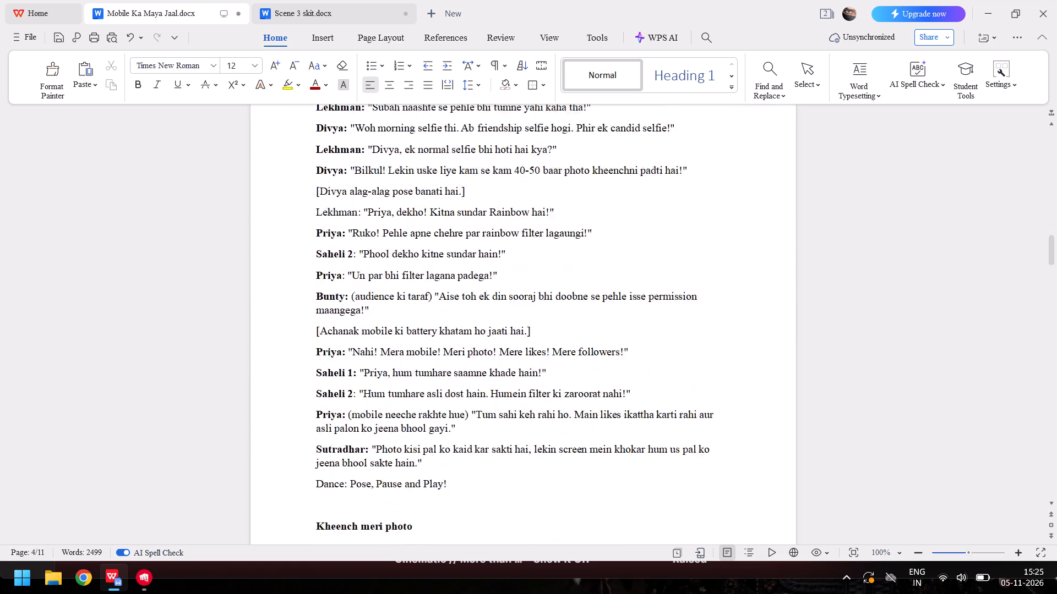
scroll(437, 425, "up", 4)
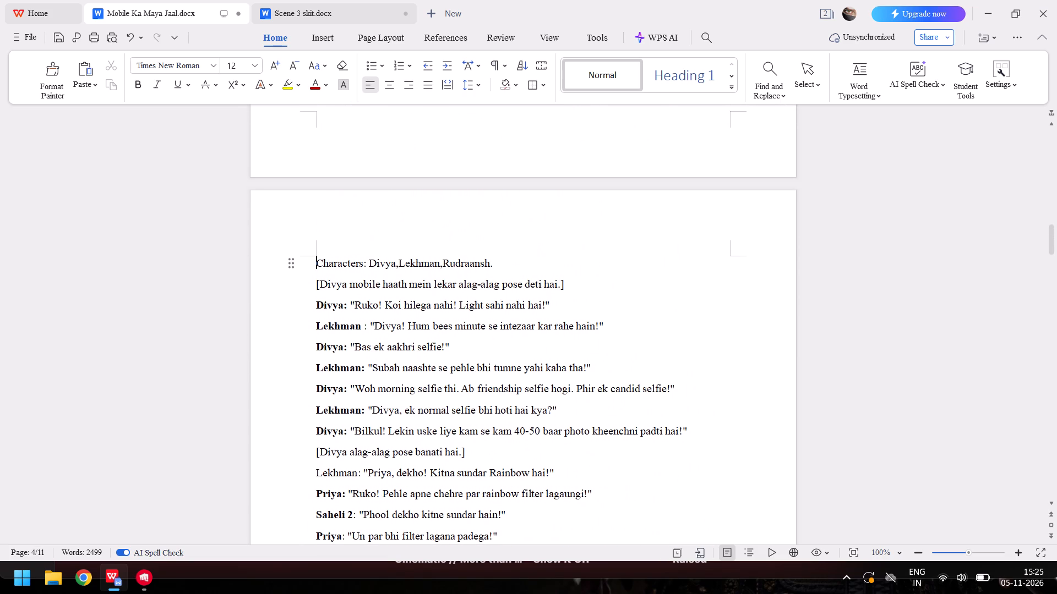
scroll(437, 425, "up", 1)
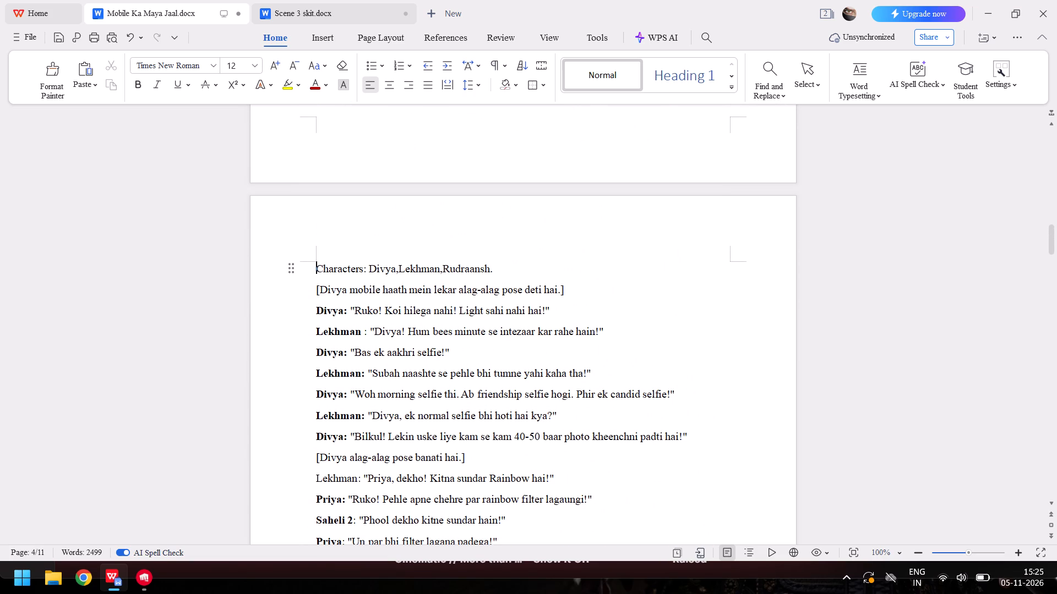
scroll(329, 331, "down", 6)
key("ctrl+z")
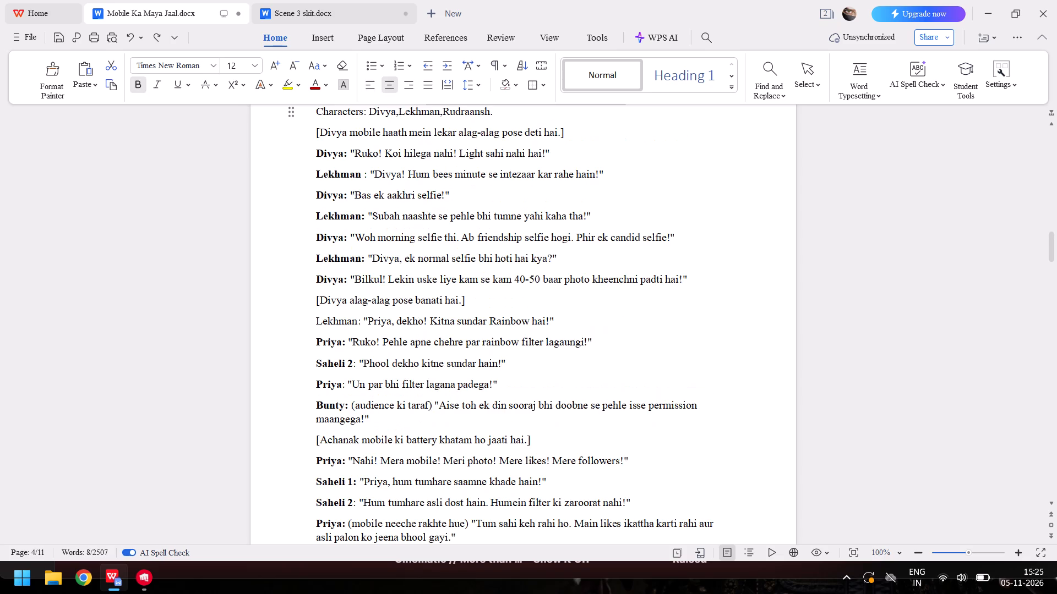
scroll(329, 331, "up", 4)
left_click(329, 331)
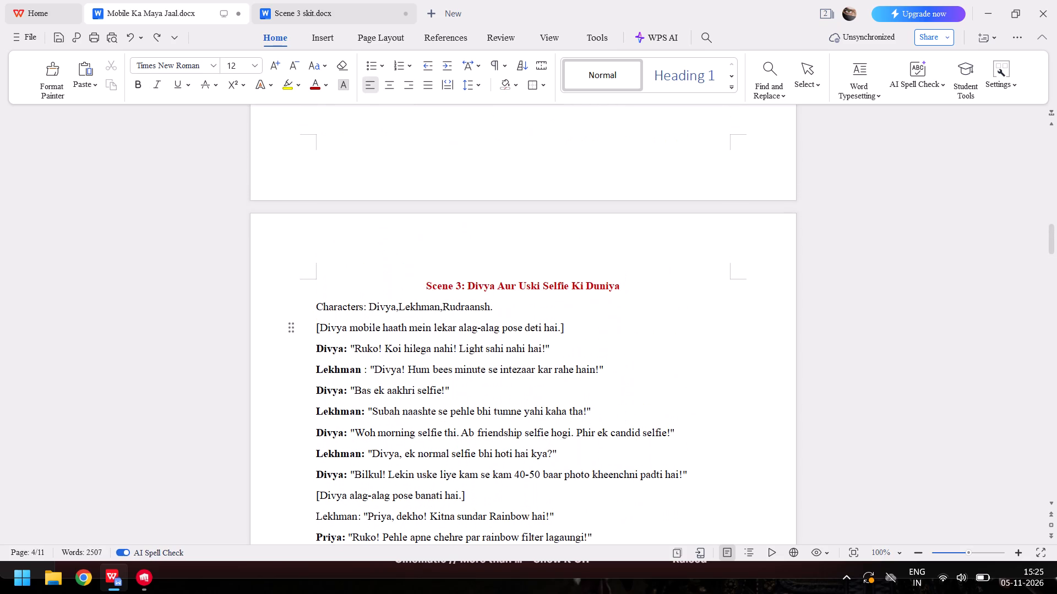
Review the rest of Scene 3 and the whole of Scene 4, up to where Scene 5 starts.
scroll(423, 402, "down", 12)
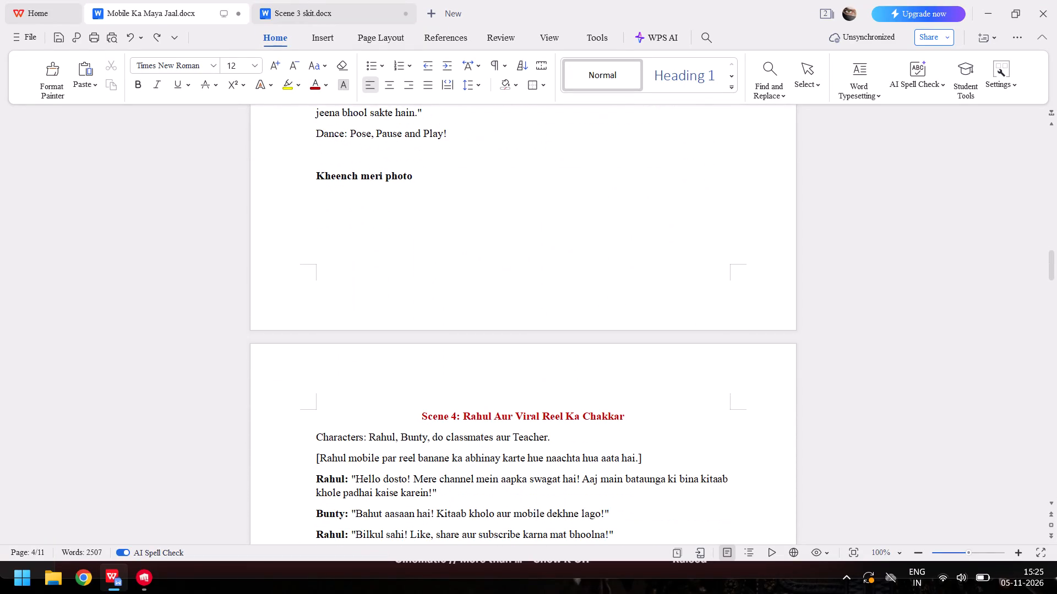
scroll(423, 402, "down", 3)
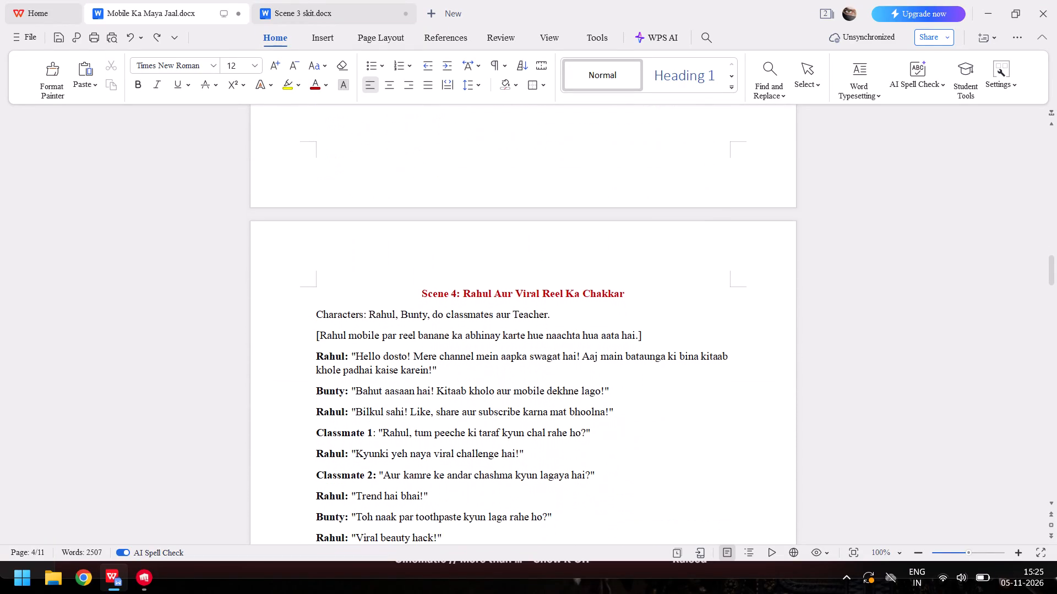
scroll(423, 402, "down", 5)
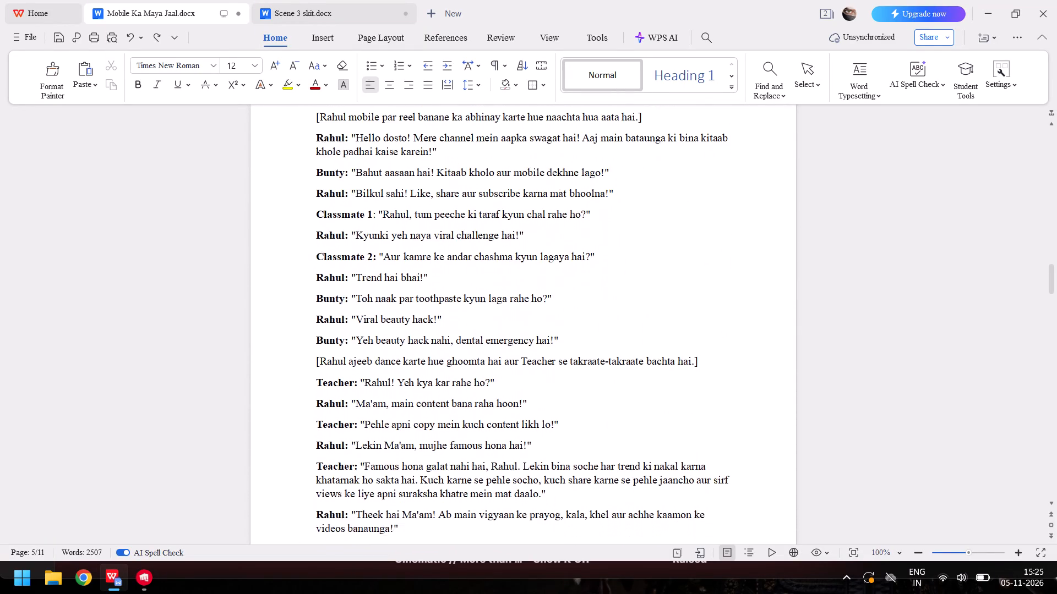
scroll(423, 402, "down", 5)
scroll(423, 402, "up", 2)
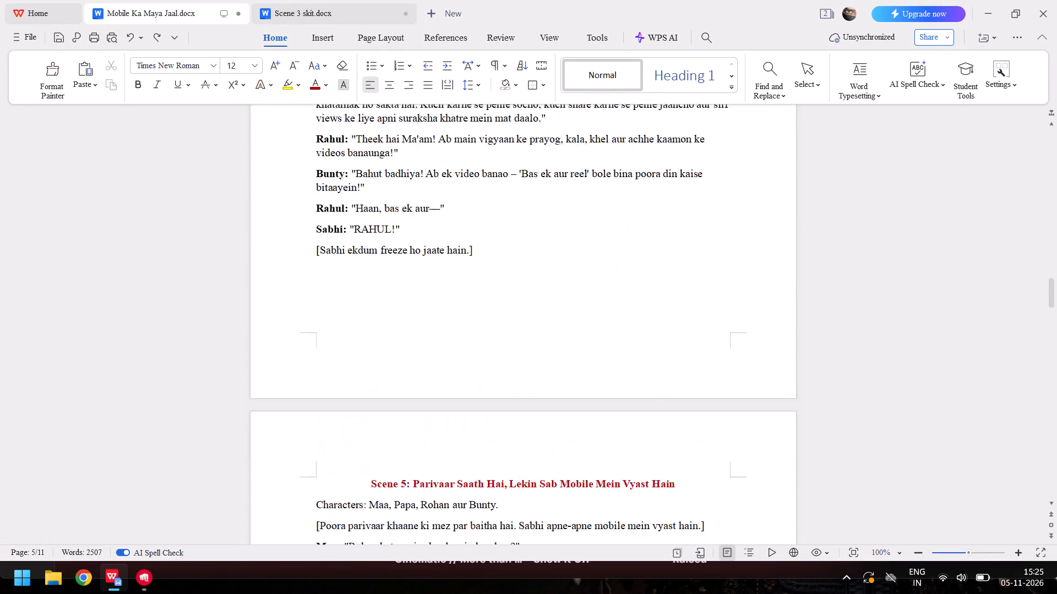
scroll(423, 402, "up", 3)
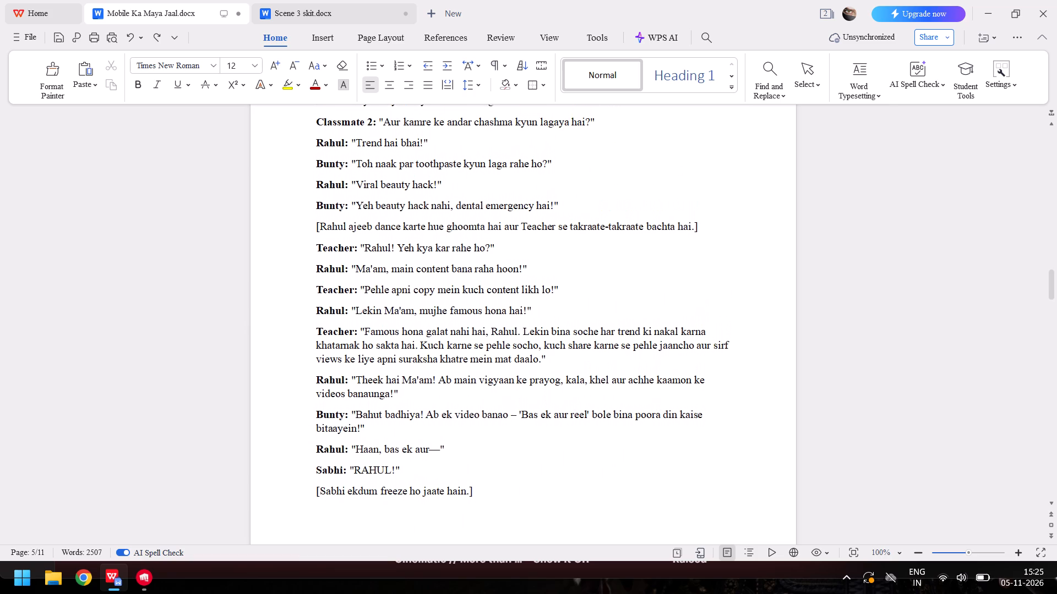
scroll(423, 402, "up", 6)
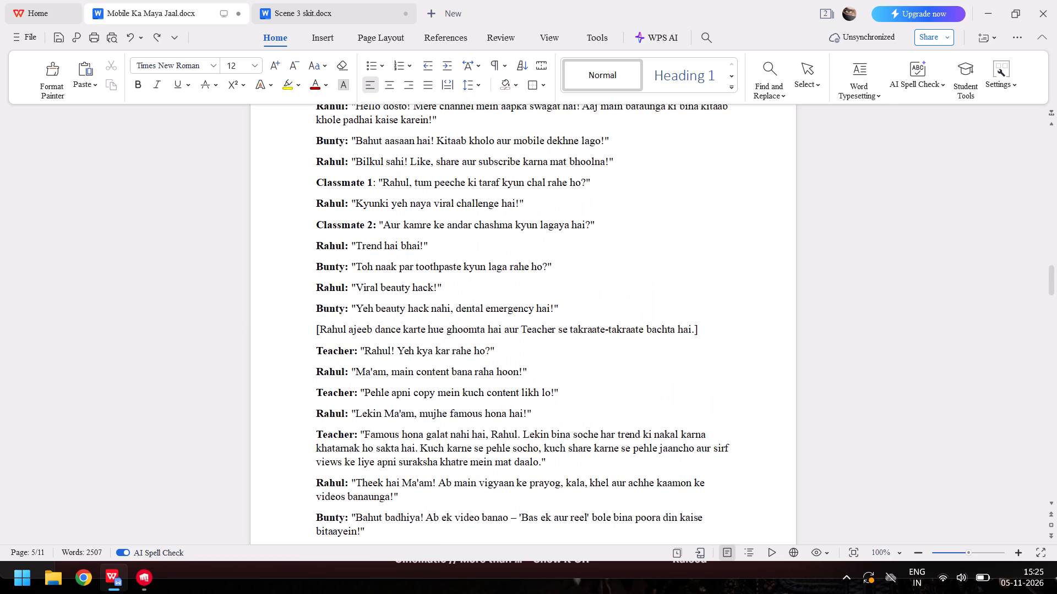
scroll(423, 402, "up", 6)
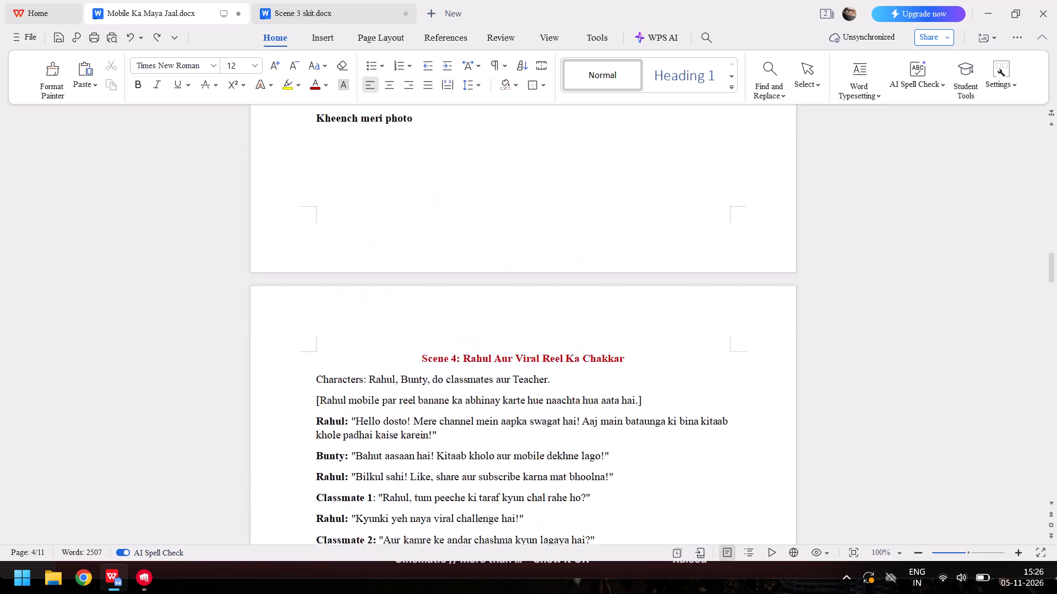
scroll(423, 402, "up", 1)
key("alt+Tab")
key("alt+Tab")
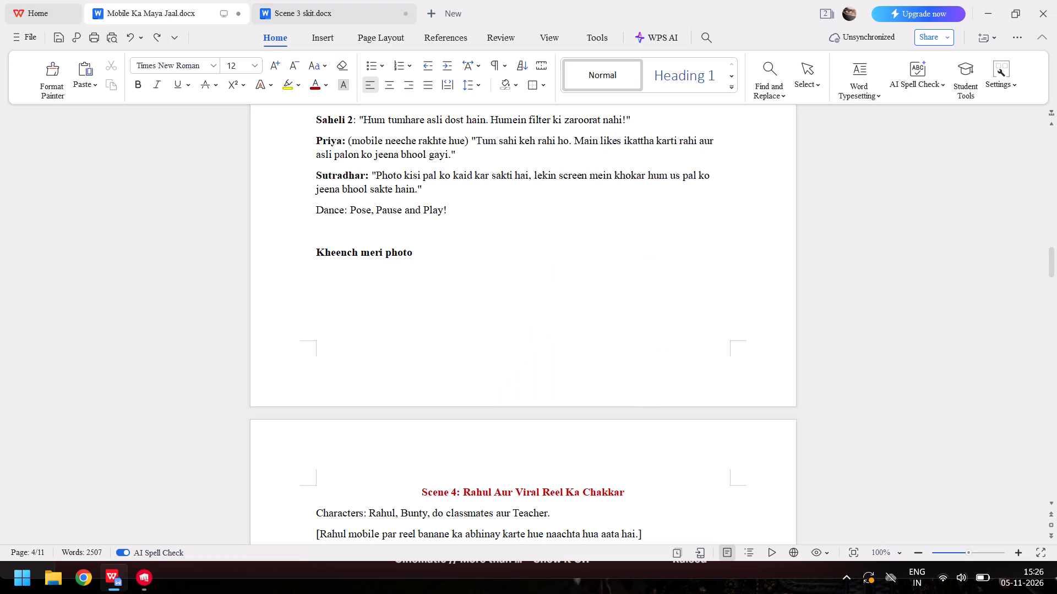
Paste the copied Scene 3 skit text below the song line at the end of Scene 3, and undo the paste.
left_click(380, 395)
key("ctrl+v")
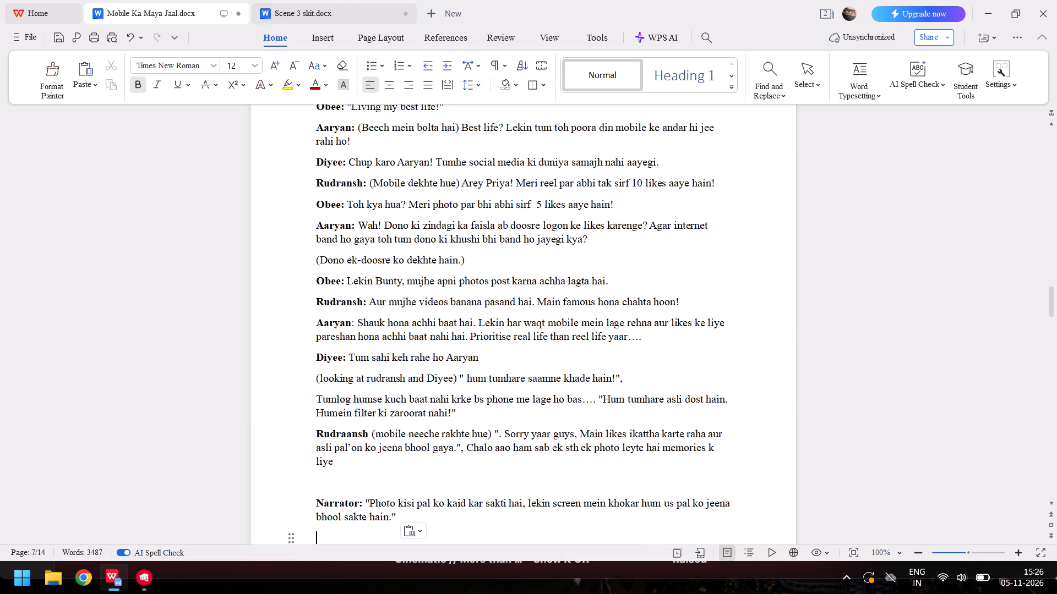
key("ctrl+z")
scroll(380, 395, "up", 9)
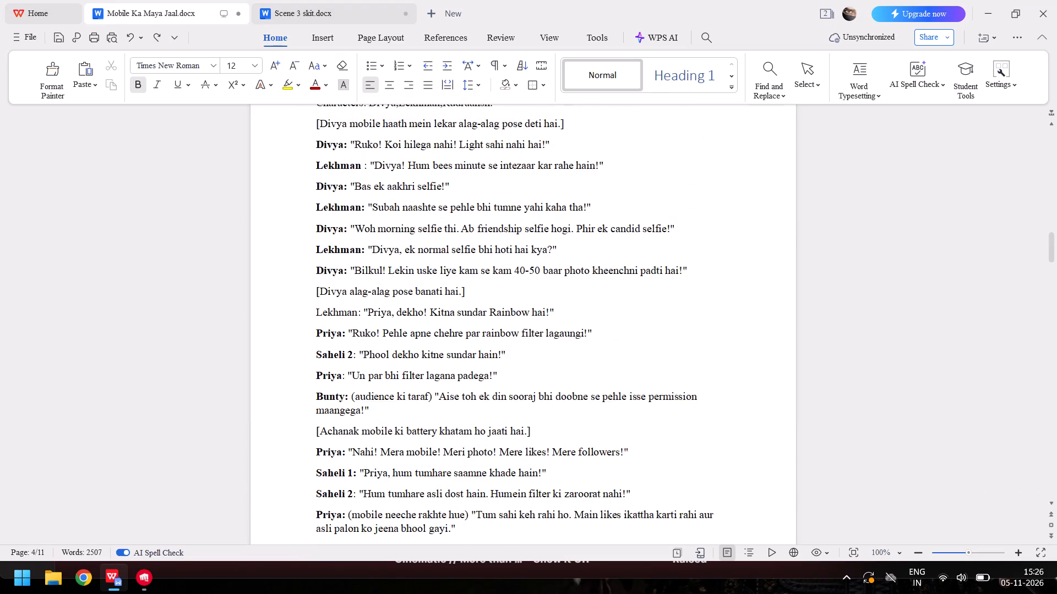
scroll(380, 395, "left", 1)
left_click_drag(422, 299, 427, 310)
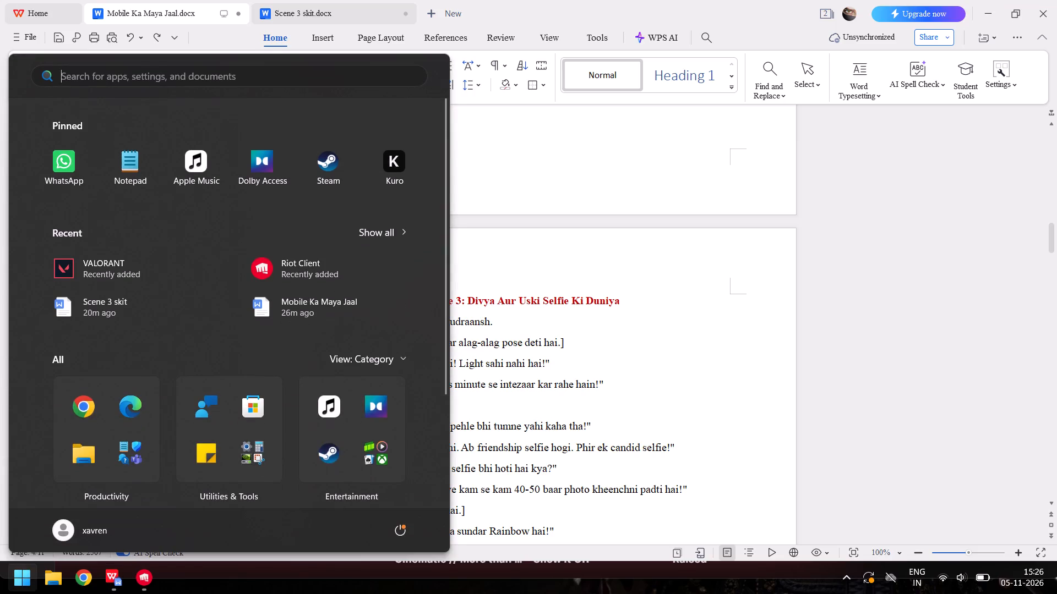
Launch Apple Music and bring its window to the front.
left_click(133, 167)
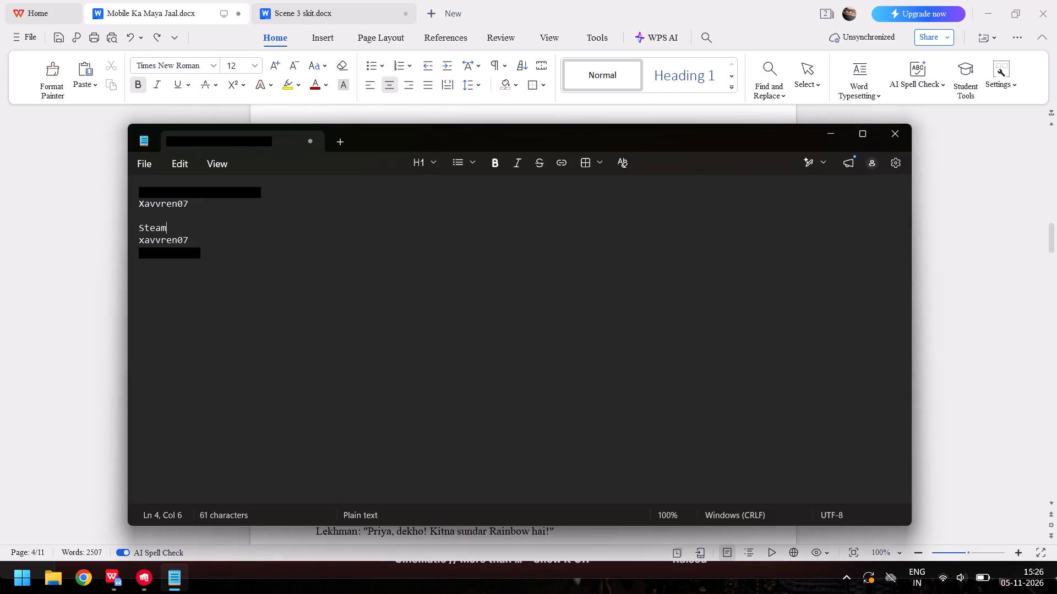
left_click(893, 136)
left_click(12, 593)
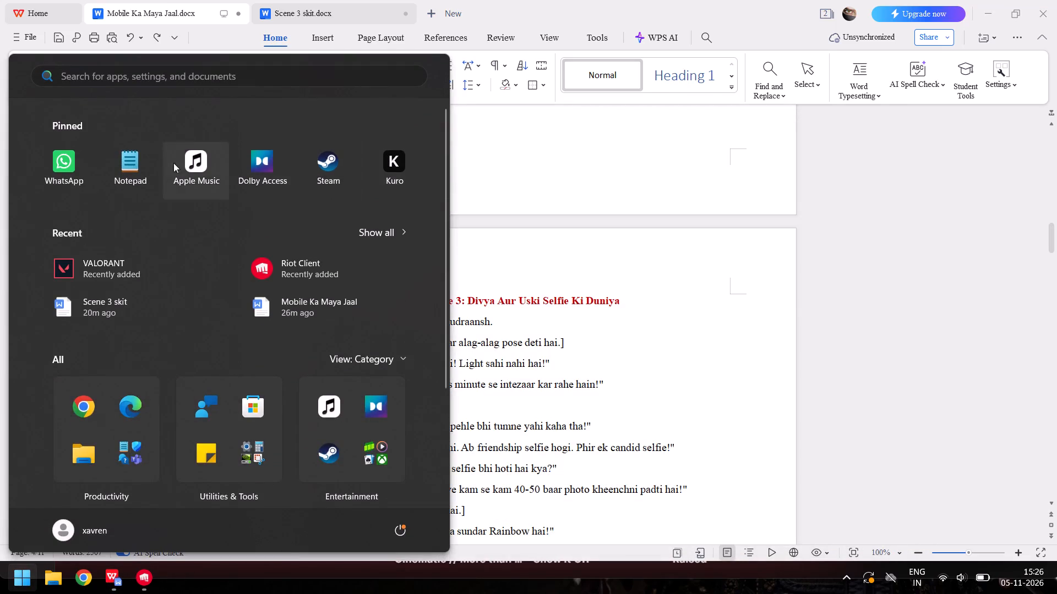
left_click(176, 163)
key("alt+Tab")
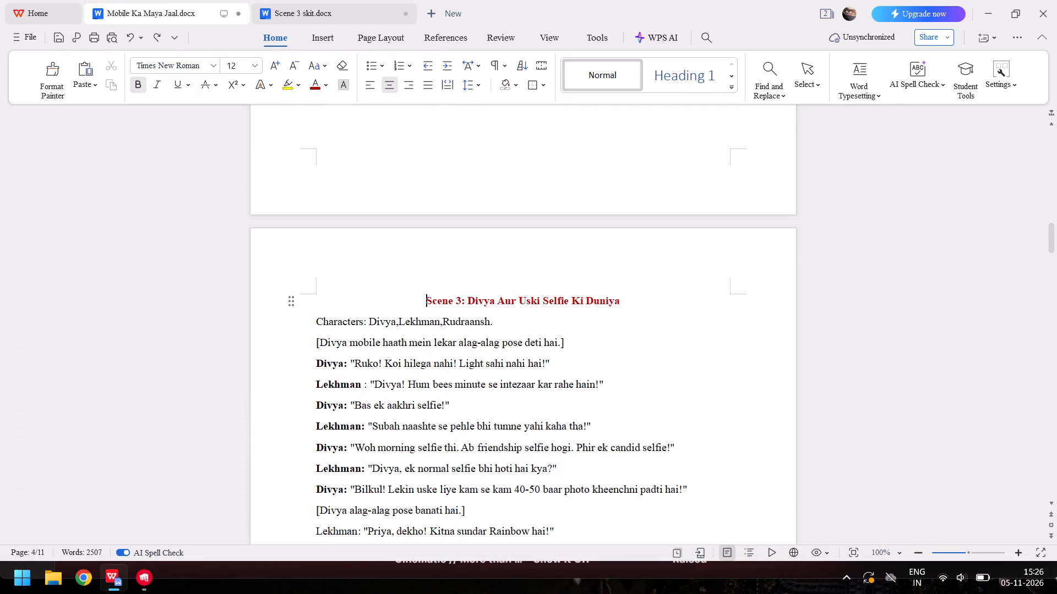
key("alt+Tab")
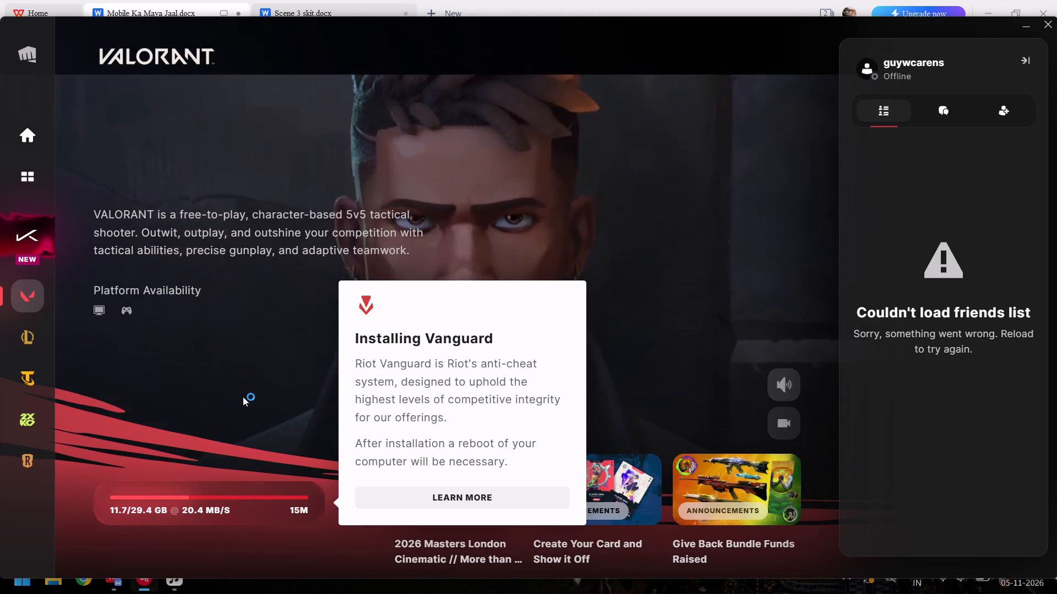
left_click(243, 397)
key("alt+Tab")
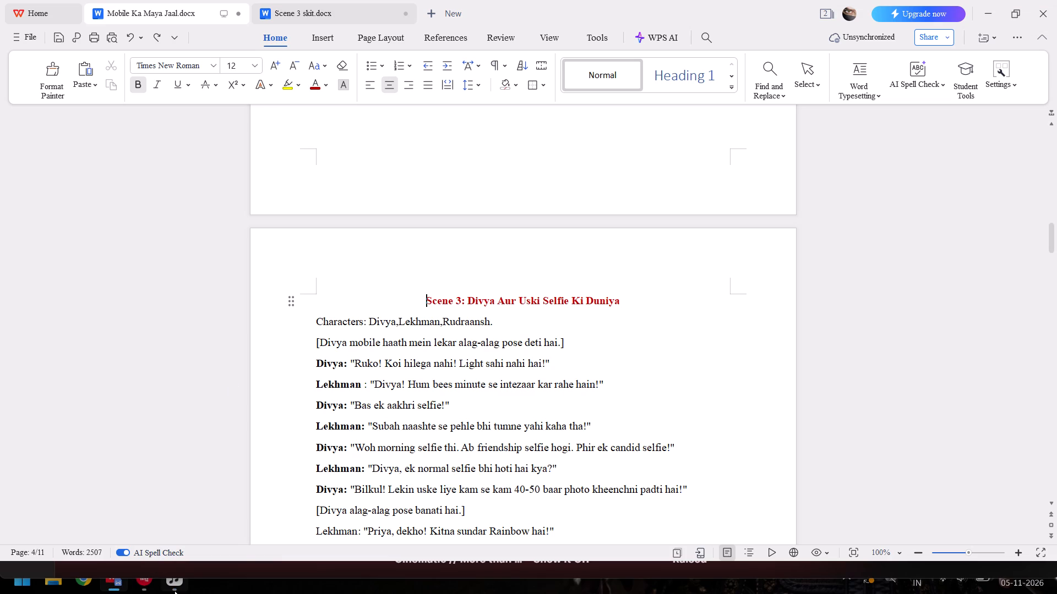
left_click(175, 591)
key("alt+Tab")
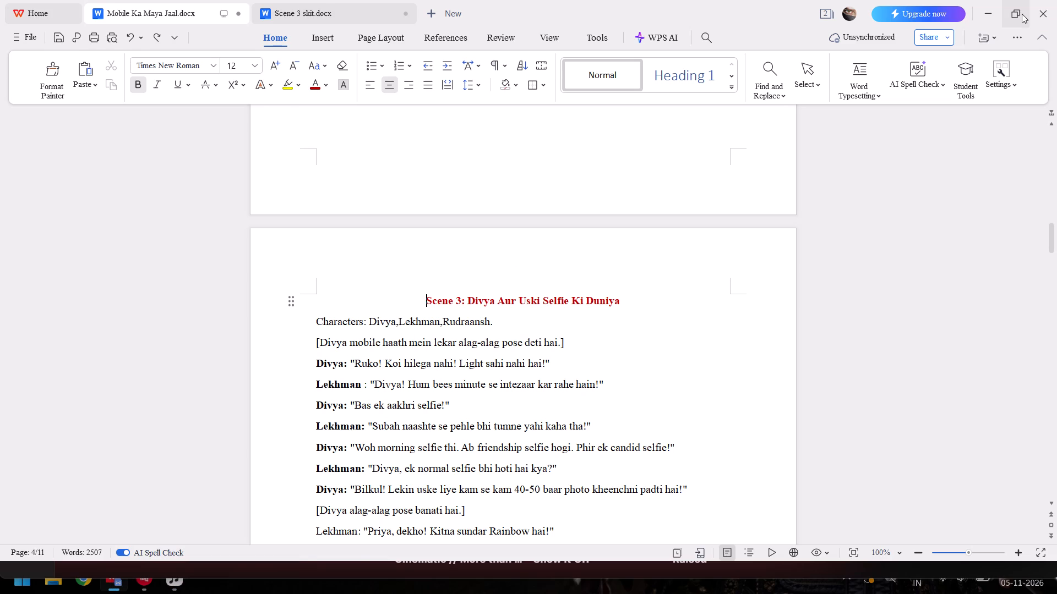
left_click(1022, 14)
left_click(965, 33)
key("alt+Tab")
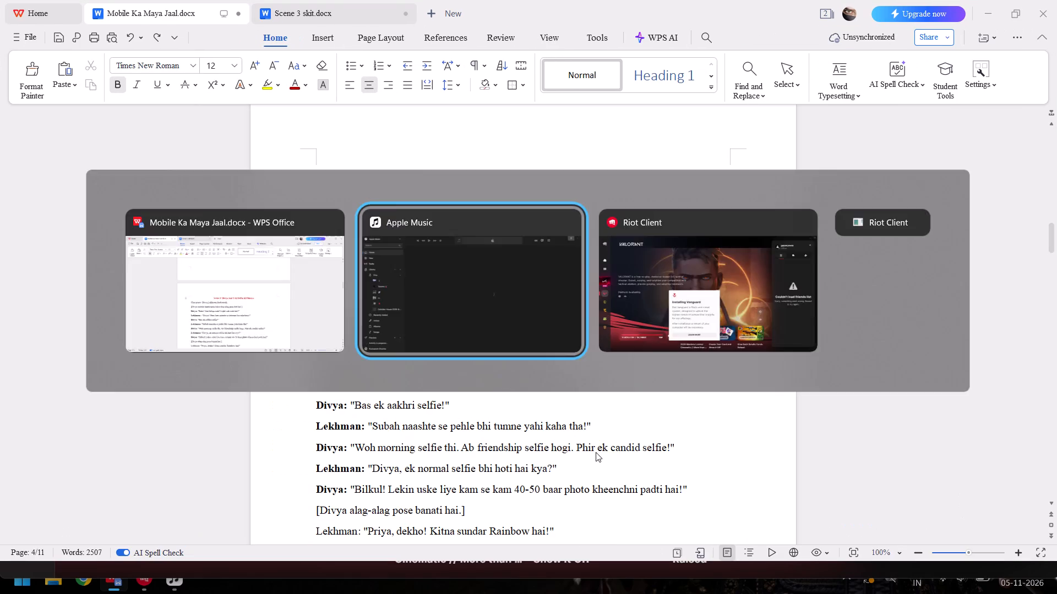
key("alt+Tab")
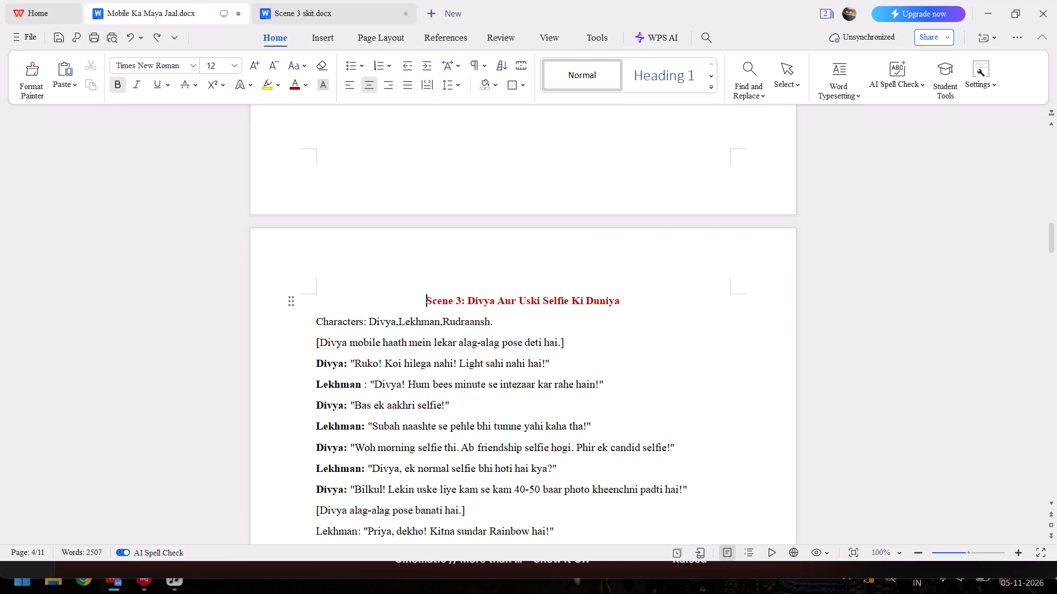
key("alt+Tab")
Play the pinned IN playlist in Apple Music and switch back to the Mobile Ka Maya Jaal document in WPS Office.
left_click(116, 301)
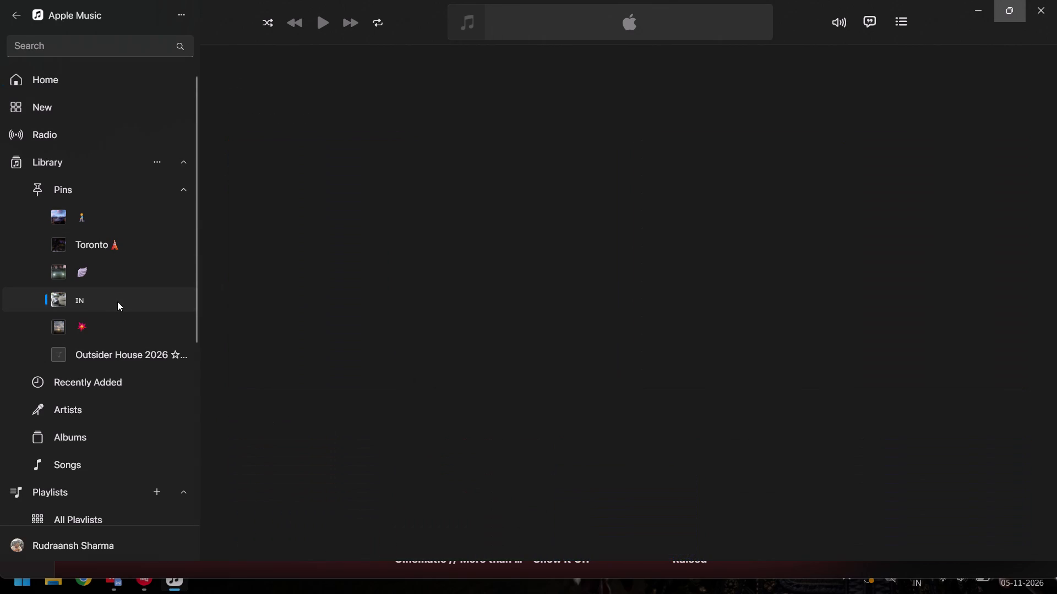
key("alt+Tab")
key("alt+Tab")
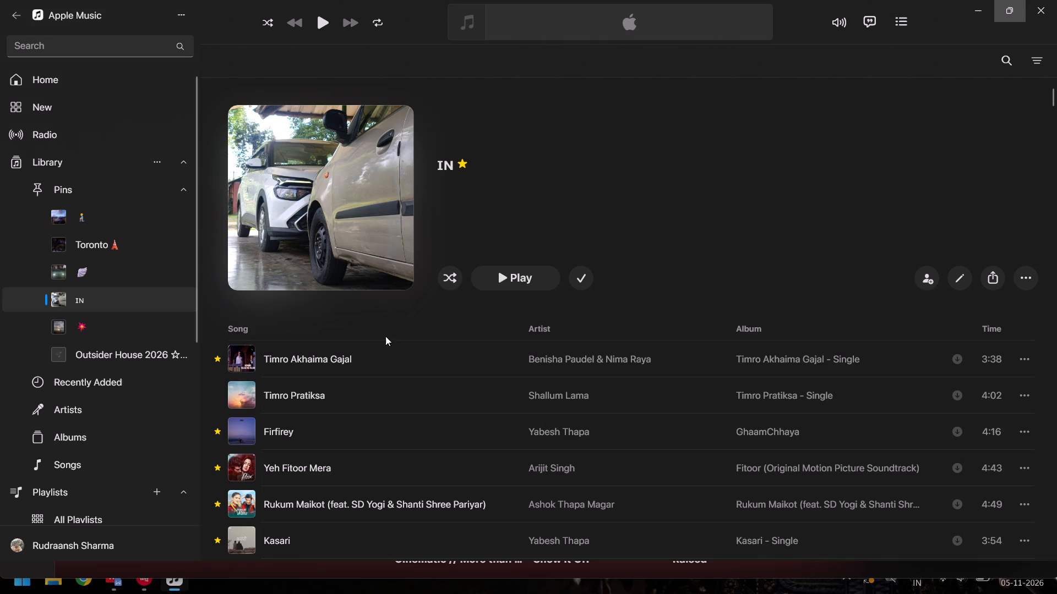
left_click(494, 280)
key("alt+Tab")
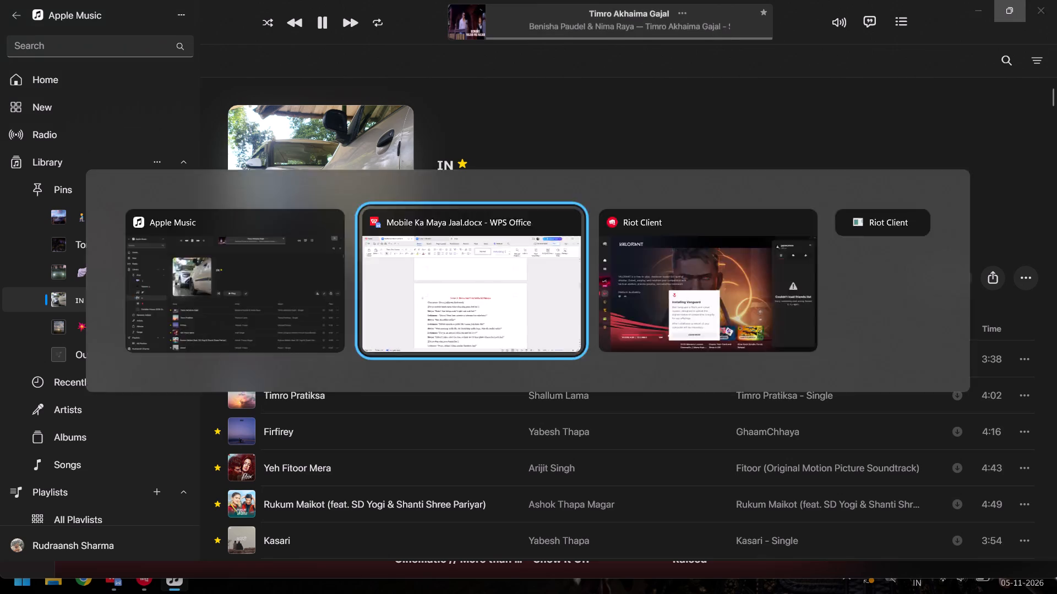
Delete all of Scene 3 and Scene 4, from the Scene 3 heading to the end of Scene 4 just before Scene 5.
scroll(471, 269, "down", 5)
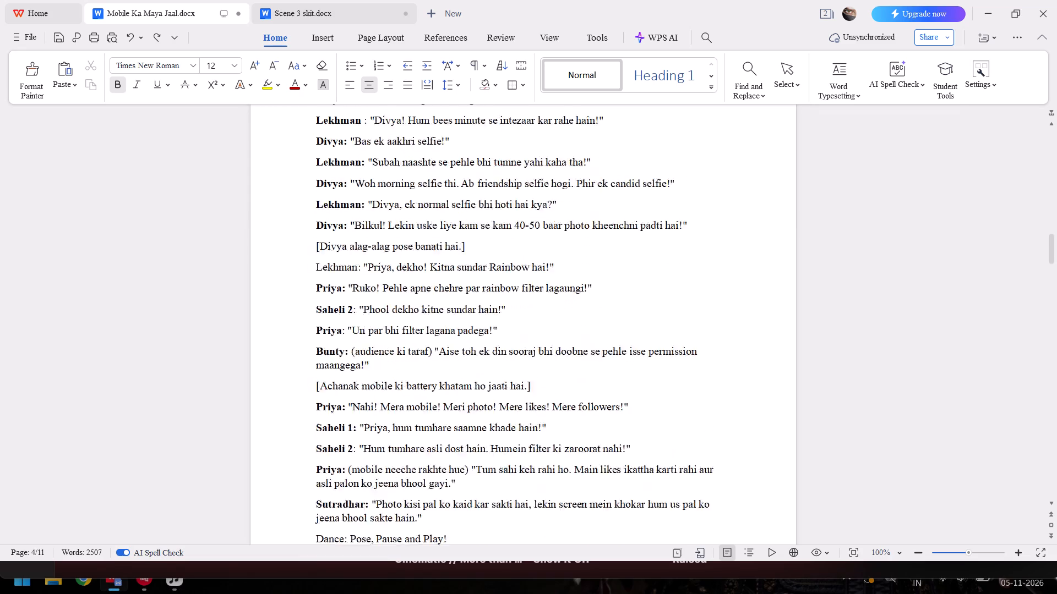
scroll(466, 269, "down", 8)
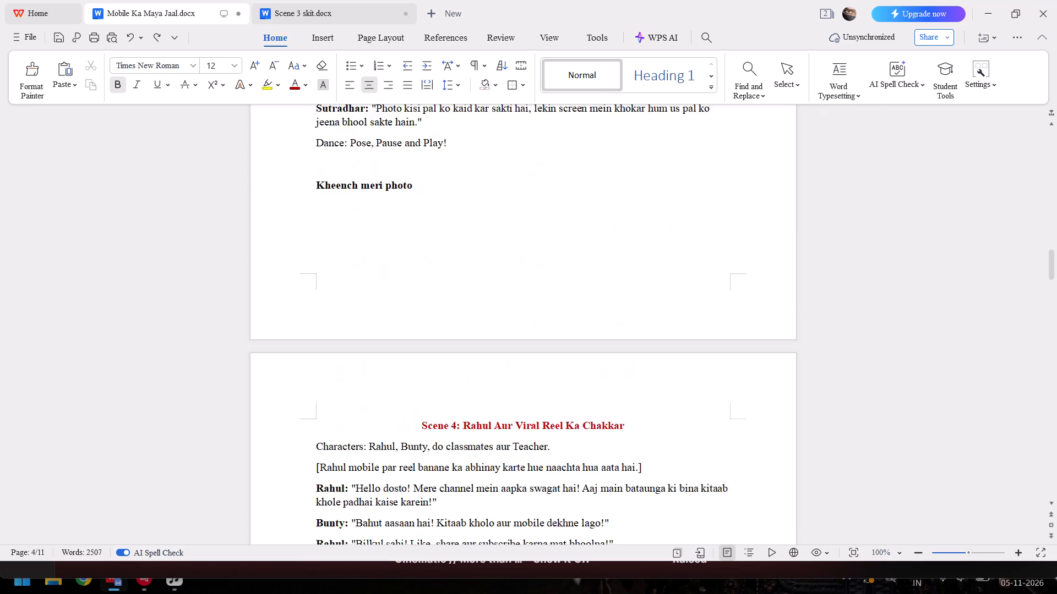
scroll(488, 301, "down", 20)
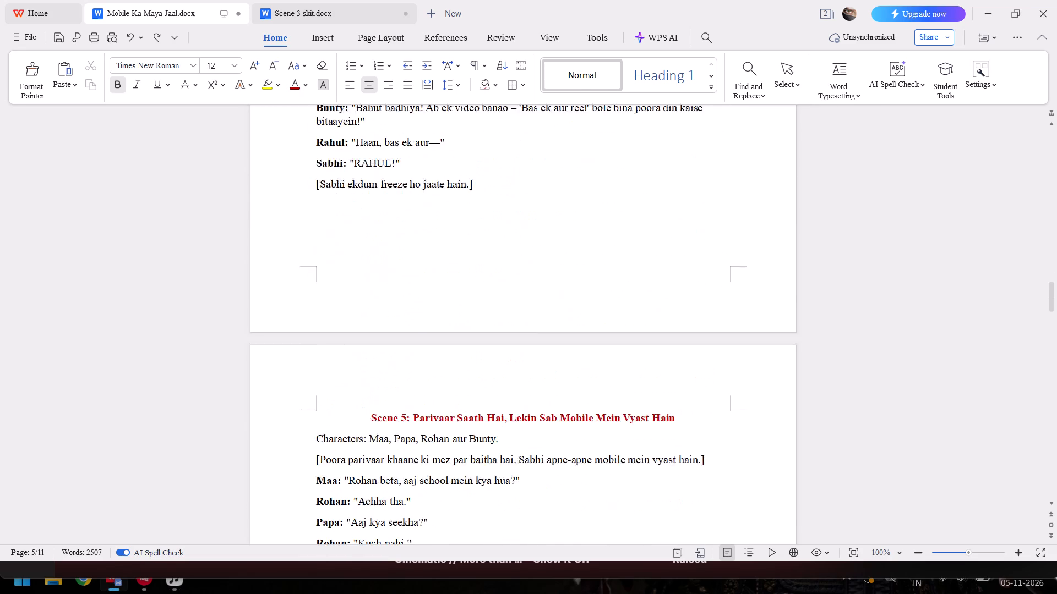
scroll(484, 290, "down", 1)
left_click_drag(497, 228, 344, 90)
scroll(355, 106, "down", 1)
scroll(344, 90, "up", 5)
left_click_drag(344, 90, 316, 189)
scroll(326, 90, "up", 1)
scroll(312, 206, "up", 8)
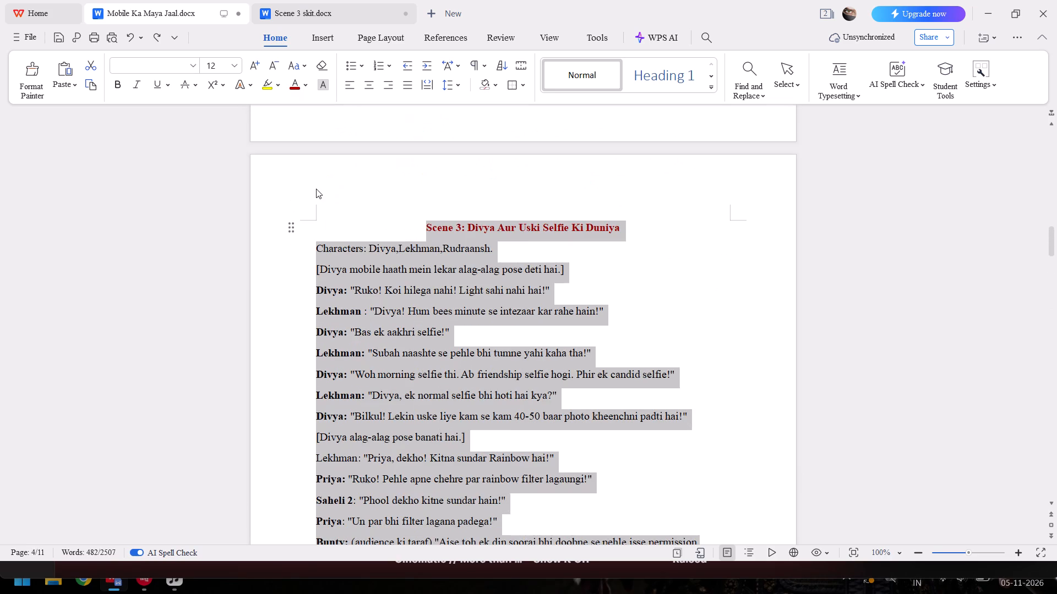
left_click_drag(316, 189, 324, 195)
key("BackSpace")
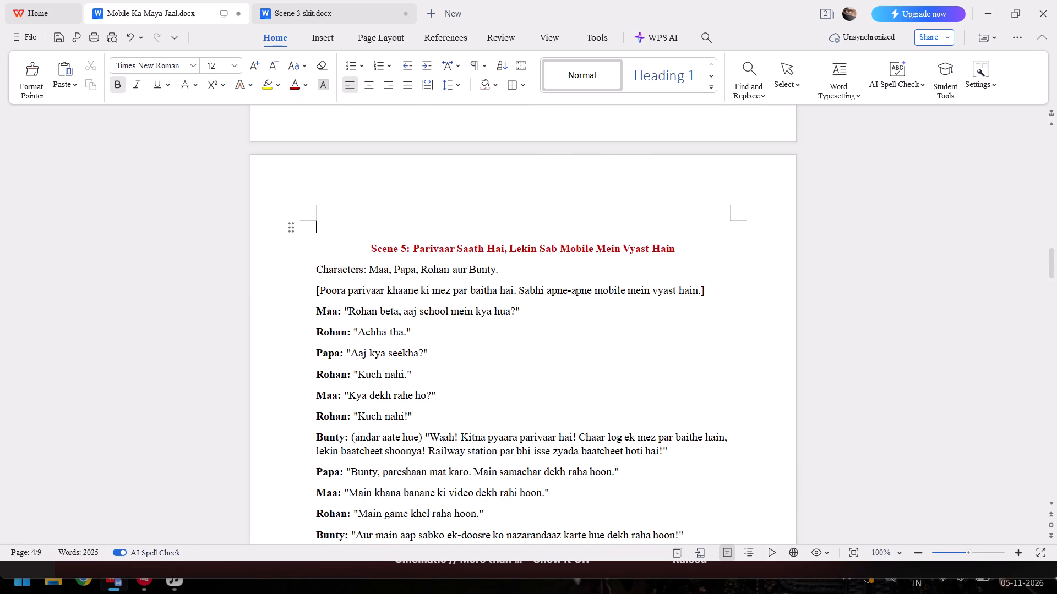
Paste the copied Scene 3 skit text into the blank line above the Scene 5 heading.
key("ctrl+v")
Replace Priya with Divya in the two opening stage directions of the pasted Scene 3.
scroll(599, 0, "up", 7)
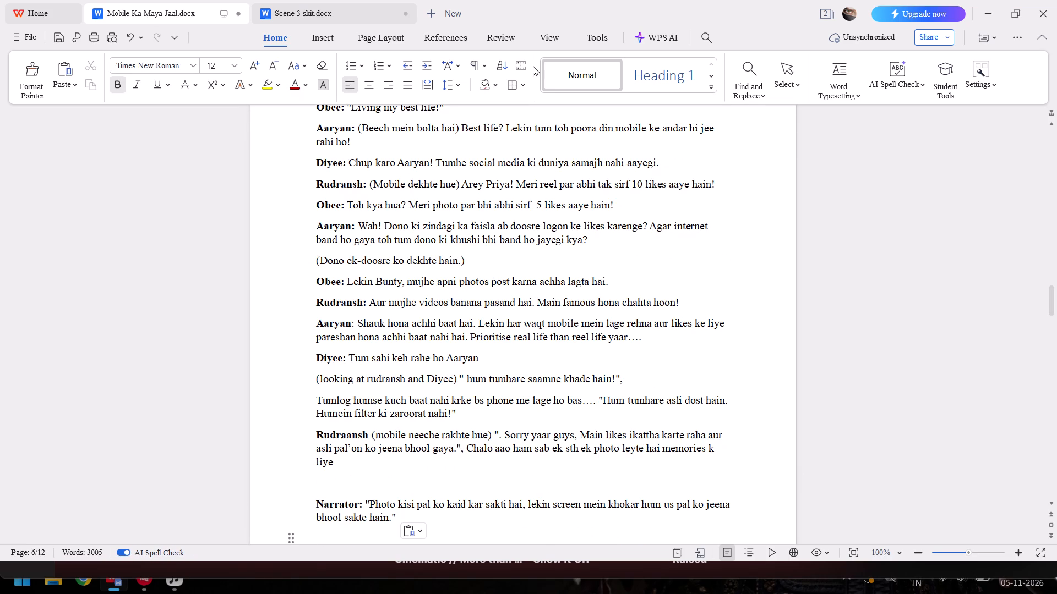
scroll(499, 425, "up", 3)
scroll(374, 485, "up", 7)
scroll(199, 350, "up", 15)
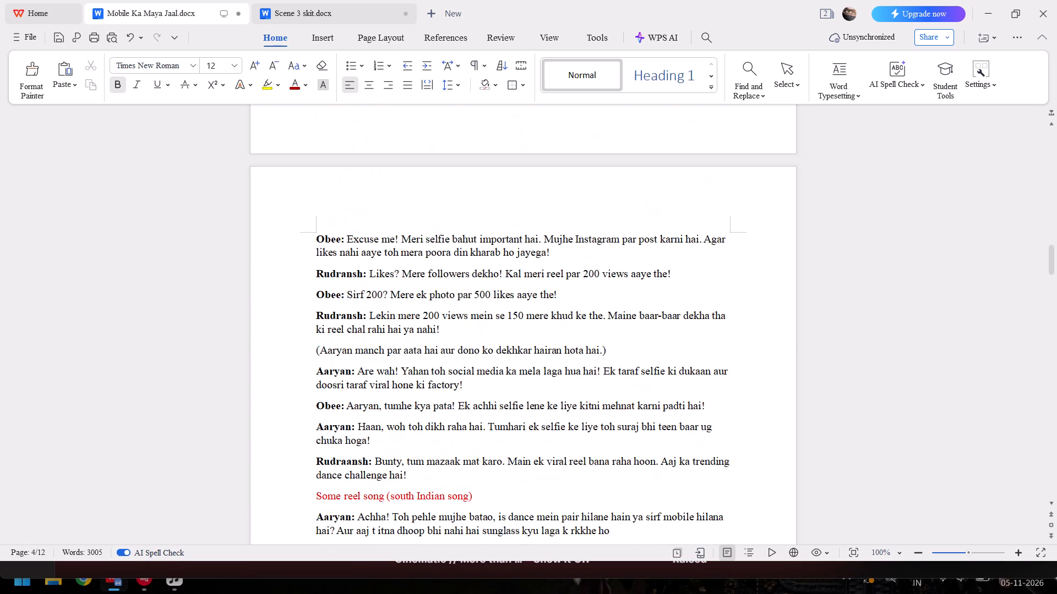
scroll(395, 289, "up", 19)
scroll(390, 287, "down", 2)
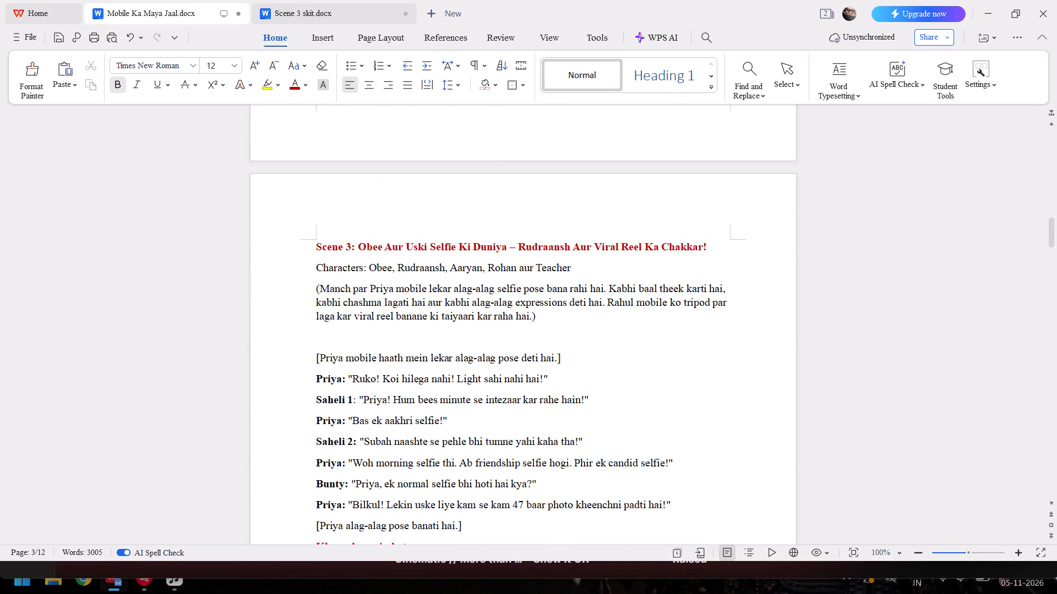
left_click(391, 288)
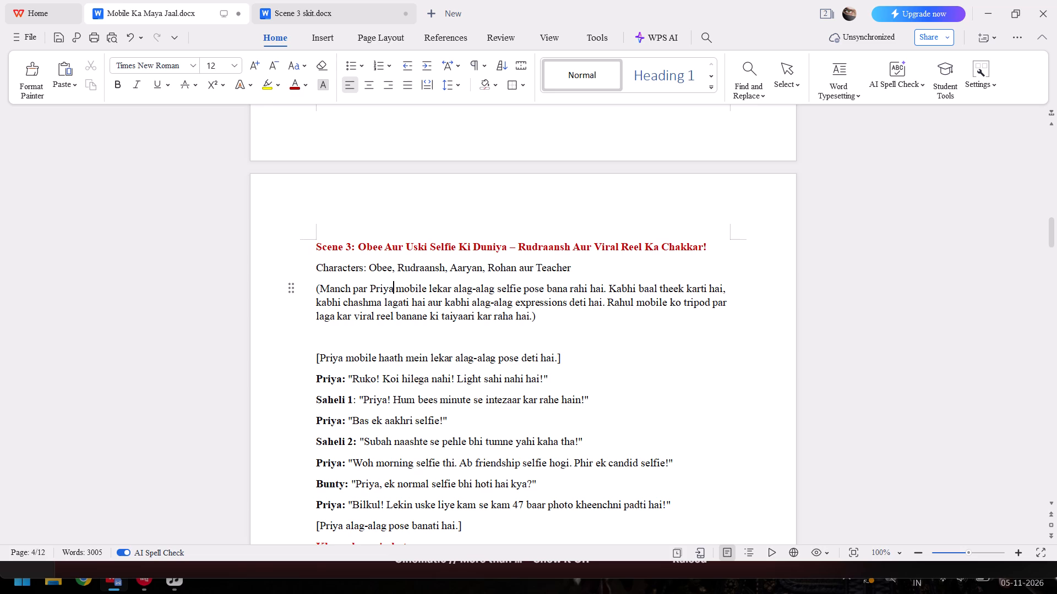
key("ctrl+BackSpace")
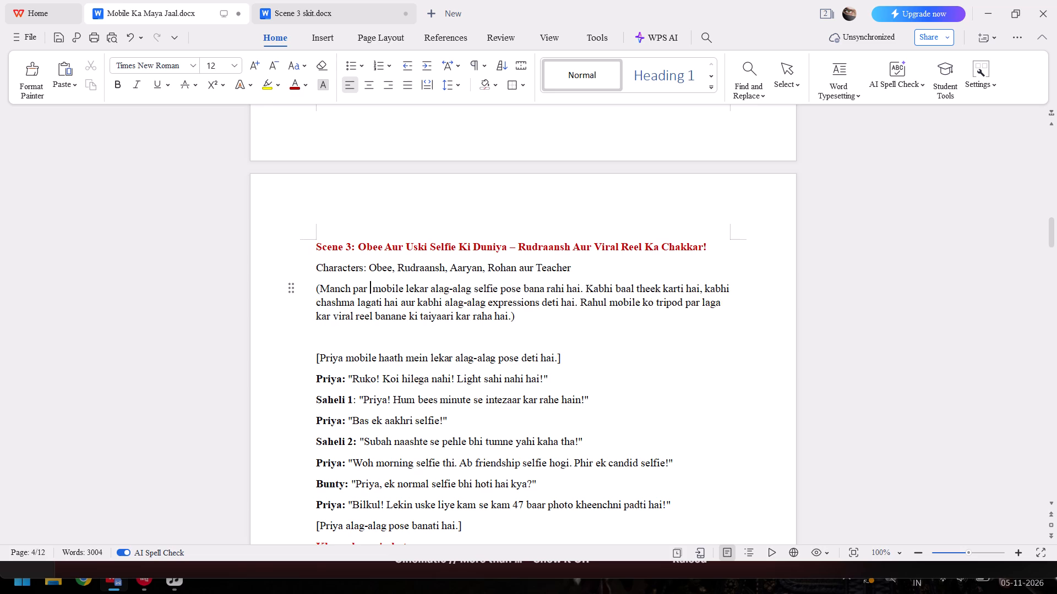
type("Divya")
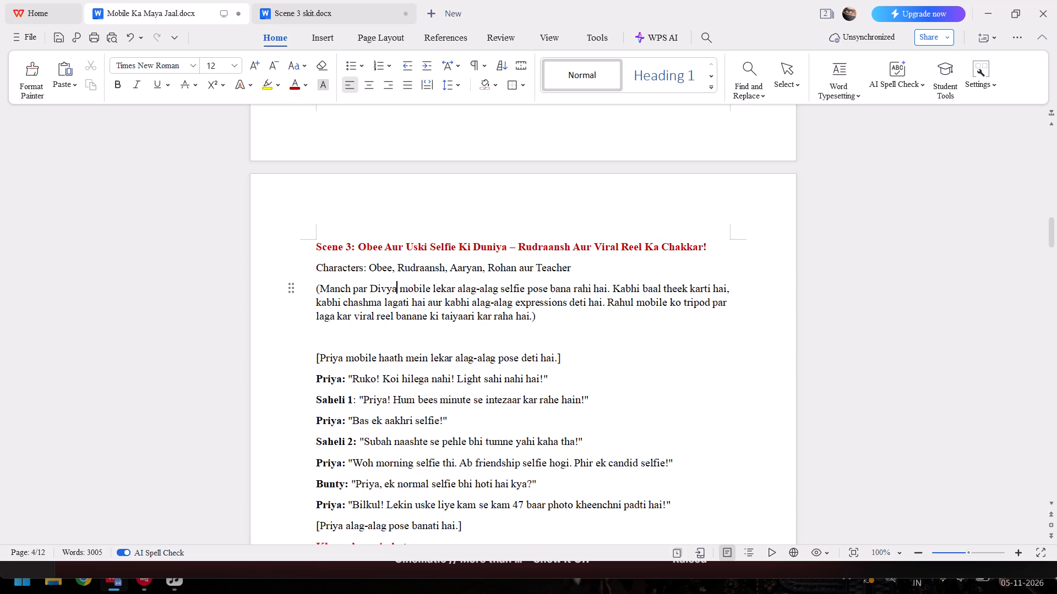
left_click(337, 360)
key("ctrl+BackSpace")
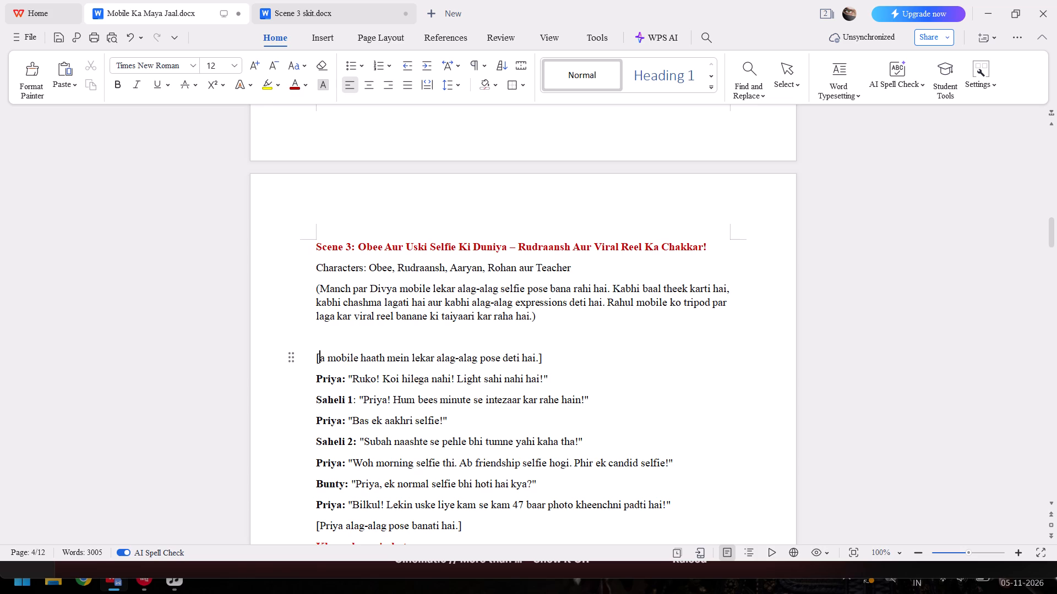
type("Divy")
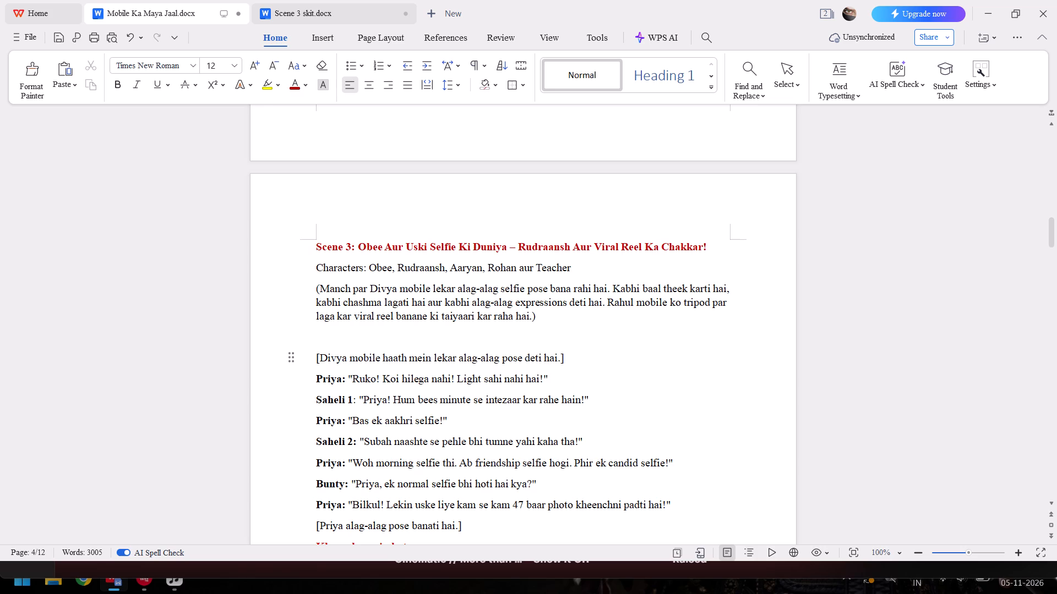
Relabel the speaker of "Ruko! Koi hilega nahi!" as Divya and the Saheli 1 label on the following line as Lekhman in bold.
left_click(342, 379)
key("ctrl+BackSpace")
type("Divya")
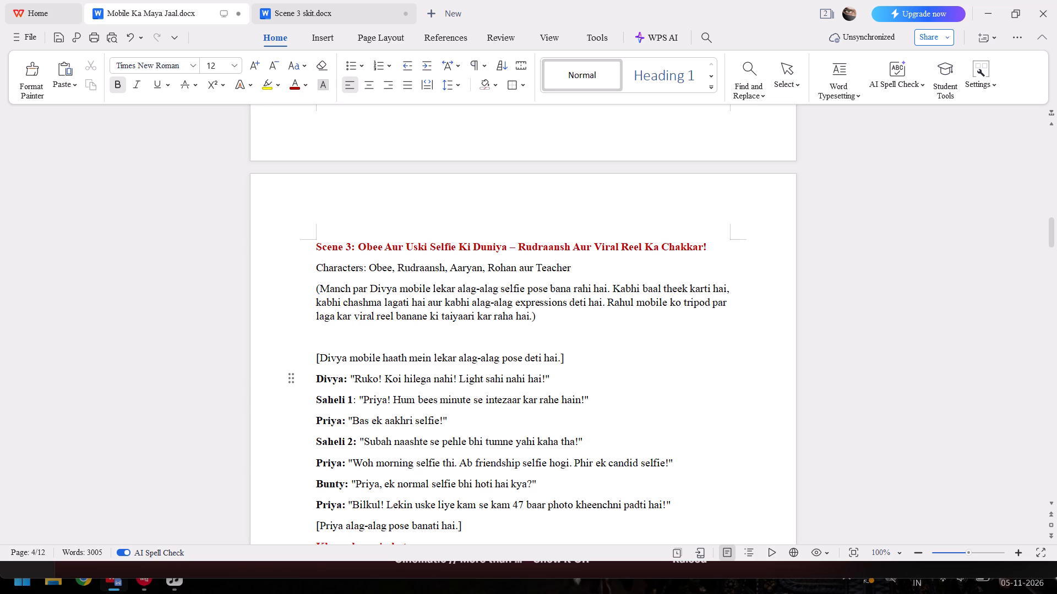
left_click(351, 399)
key("ctrl+BackSpace")
key("ctrl+BackSpace")
type("Lekhman")
scroll(351, 399, "down", 1)
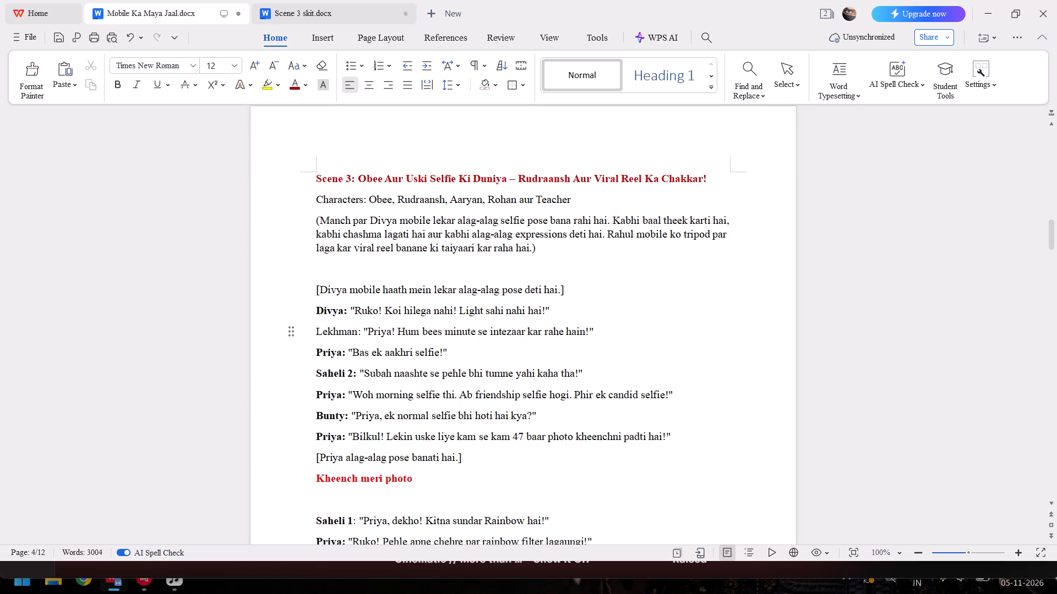
key("ctrl+shift+Left")
key("ctrl+b")
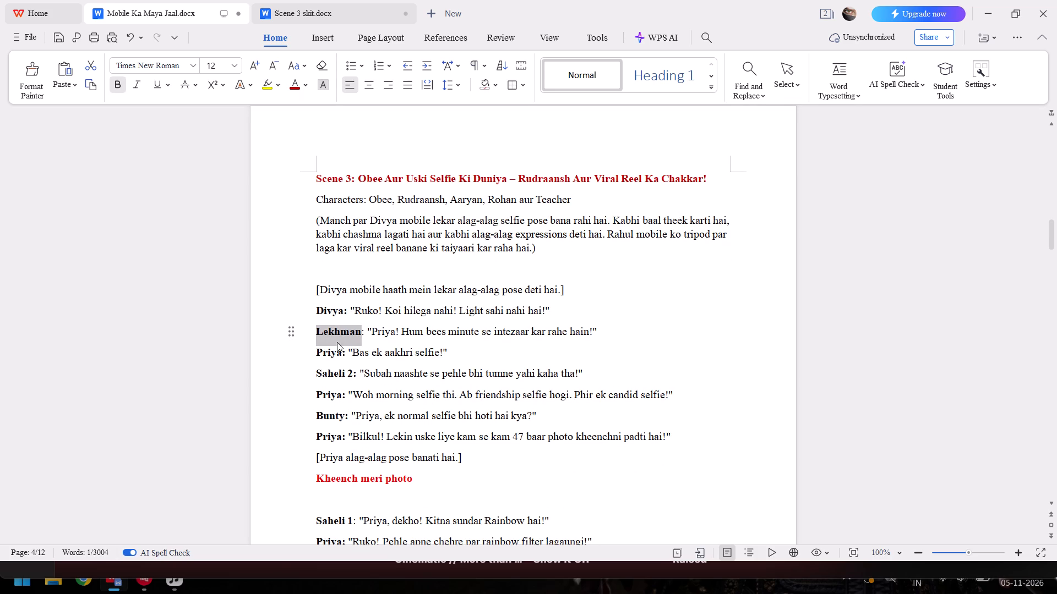
Relabel the speaker of "Bas ek aakhri selfie!" as Divya and the speaker of "Subah naashte se pehle bhi tumne yahi kaha tha!" as Lekhman.
left_click(341, 351)
key("ctrl+BackSpace")
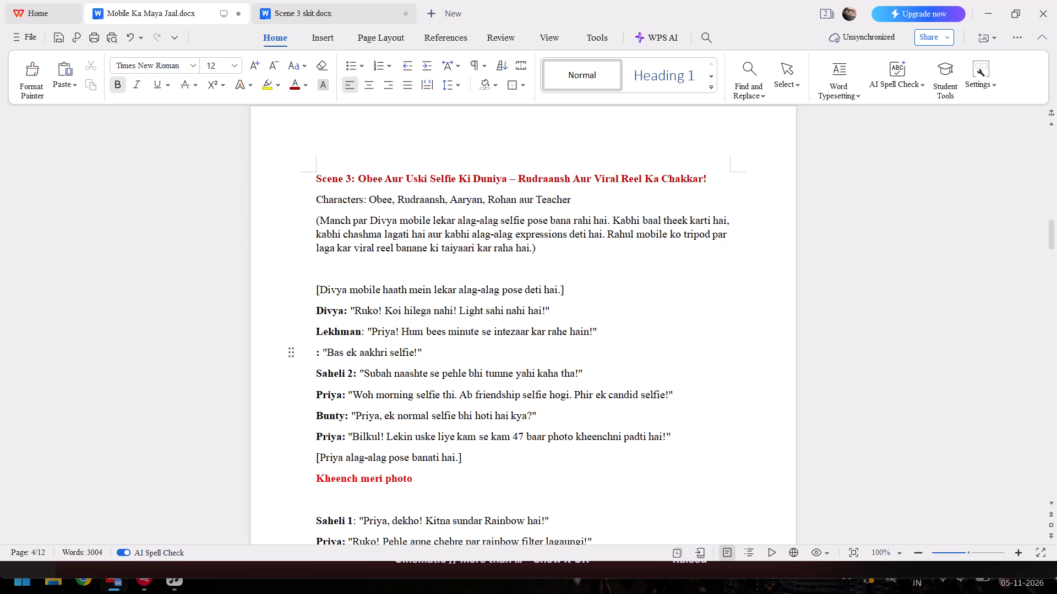
type("Divya")
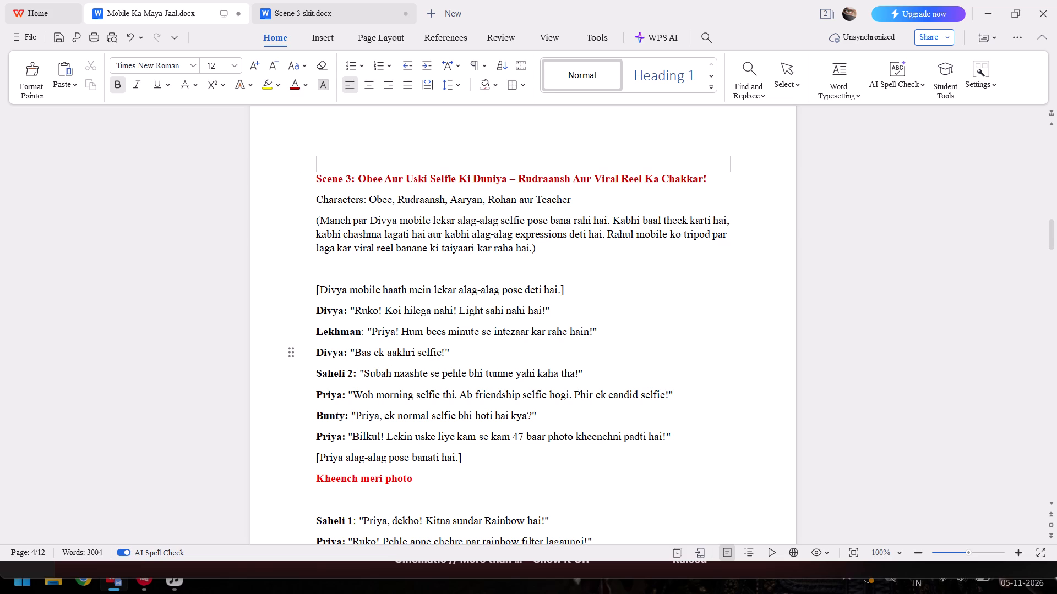
left_click(355, 373)
key("ctrl+BackSpace")
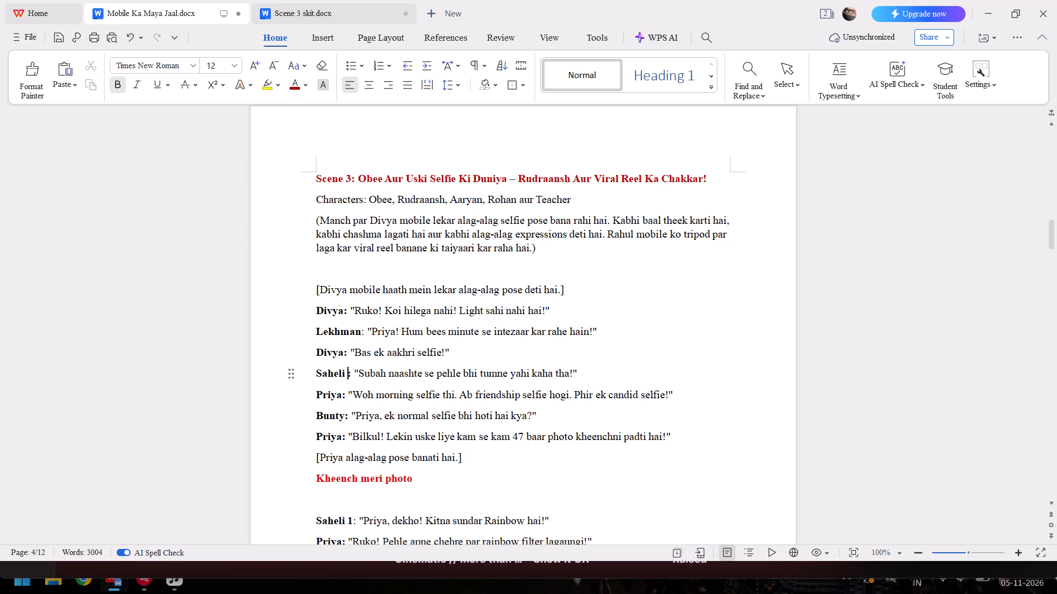
key("ctrl+BackSpace")
type("Lekhman")
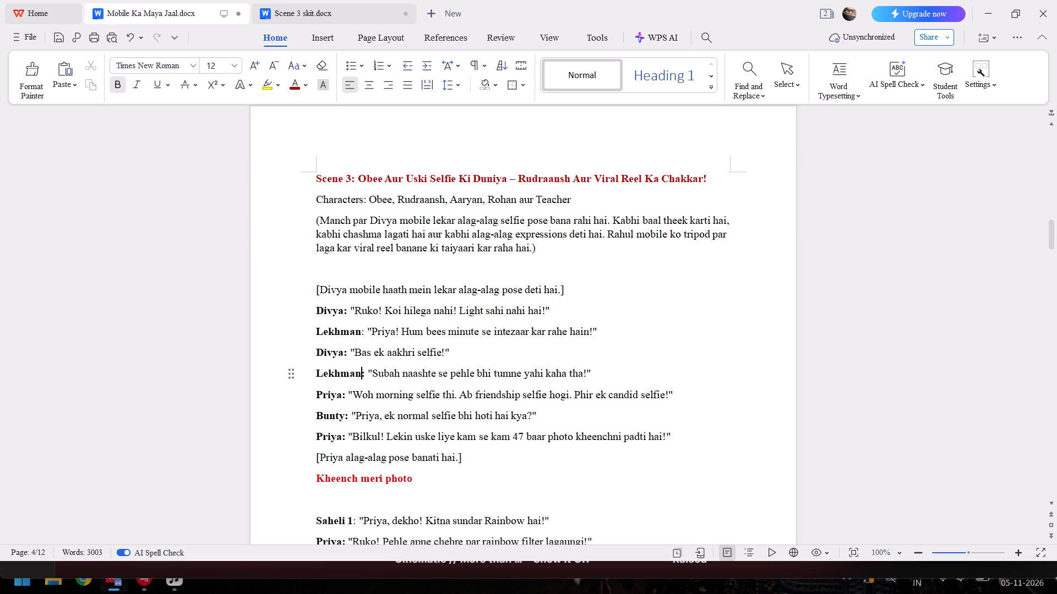
Relabel the speaker of "Woh morning selfie thi" in Scene 3 as Divya.
key("Down")
key("ctrl+Left")
key("ctrl+Left")
key("ctrl+Left")
key("ctrl+BackSpace")
type("Divya")
Relabel the speaker of "Priya, ek normal selfie bhi hoti hai kya?" as Aaryan and the speaker of the following "Bilkul!" line as Divya.
key("Down")
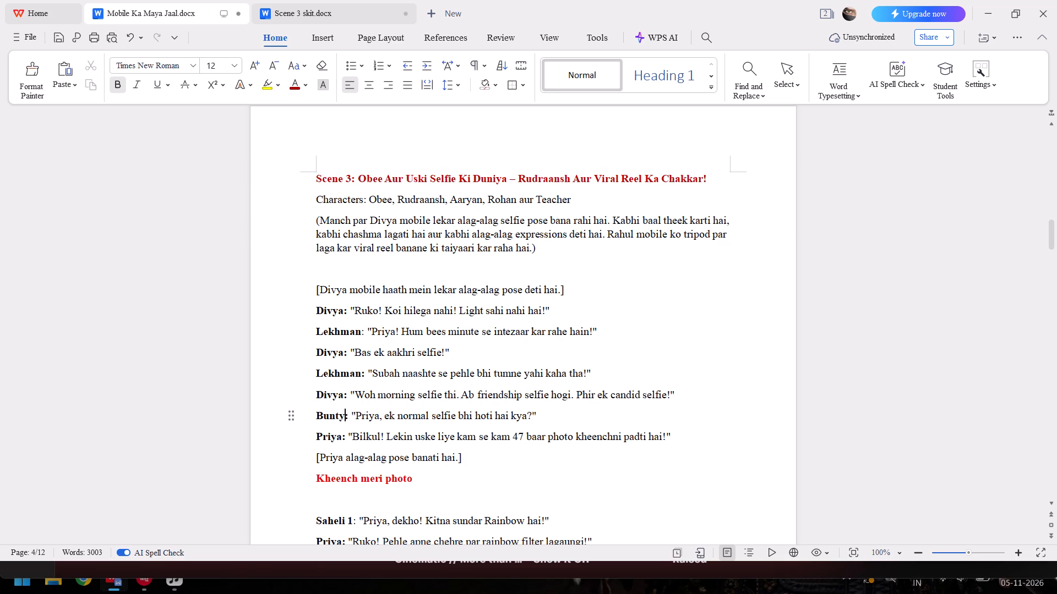
key("ctrl+BackSpace")
type("Aaryna")
key("BackSpace")
key("BackSpace")
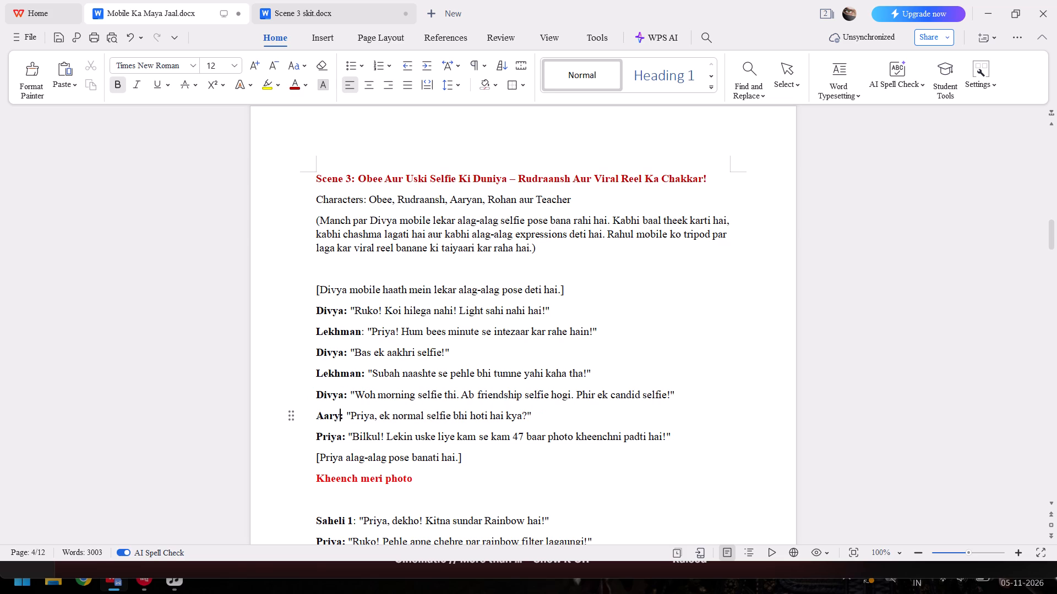
type("an")
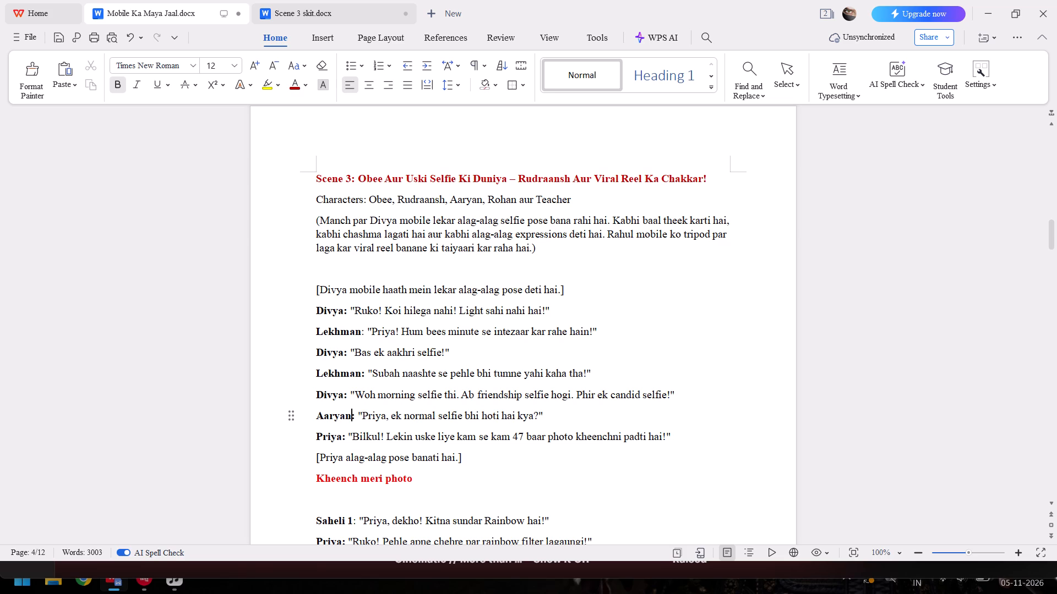
left_click(340, 437)
key("ctrl+BackSpace")
type("Divya")
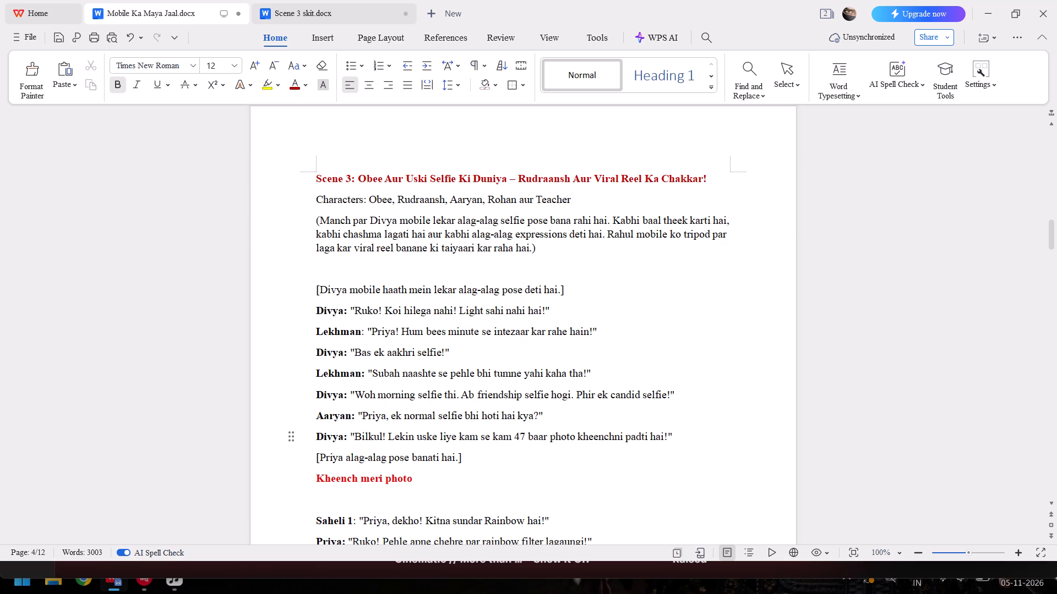
Remove the blank line between the red "Kheench meri photo" line and the Saheli 1 dialogue.
scroll(340, 437, "down", 2)
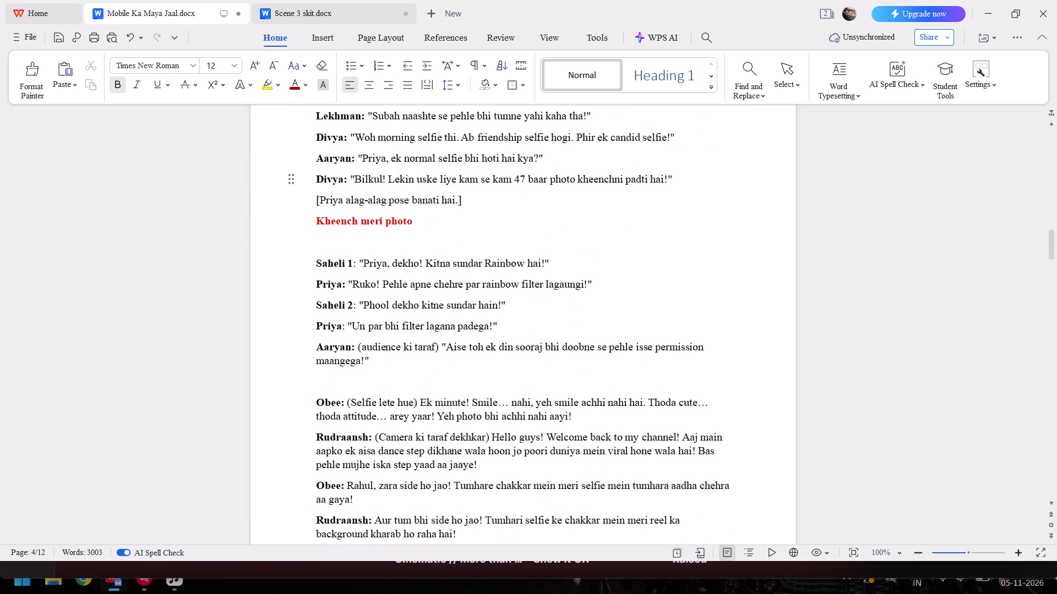
left_click(349, 245)
key("Down")
key("BackSpace")
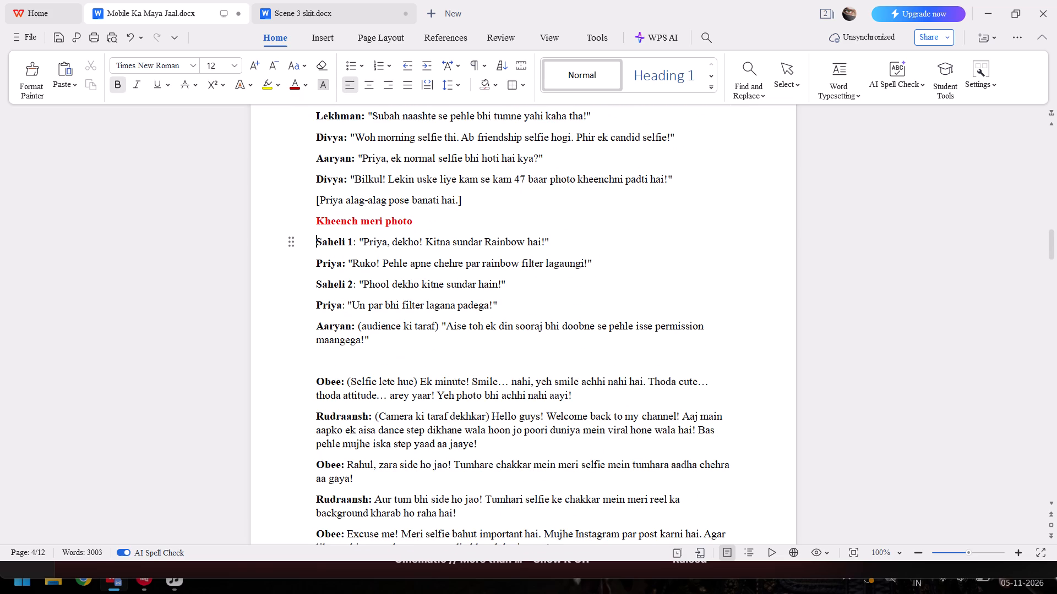
Replace Priya with Divya inside Saheli 1's line "dekho! Kitna sundar Rainbow hai!".
left_click(385, 243)
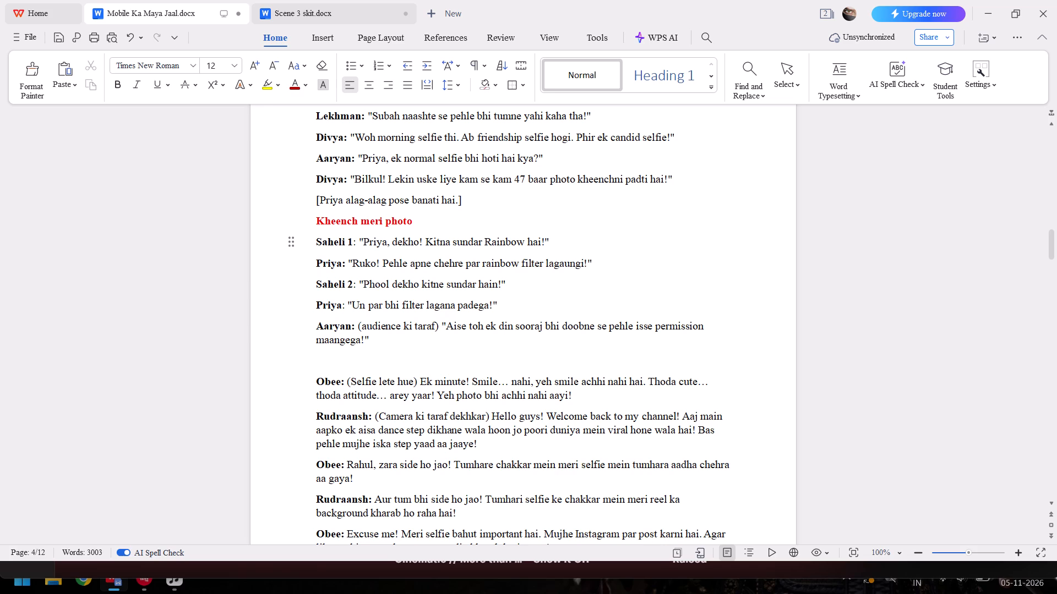
scroll(407, 394, "up", 1)
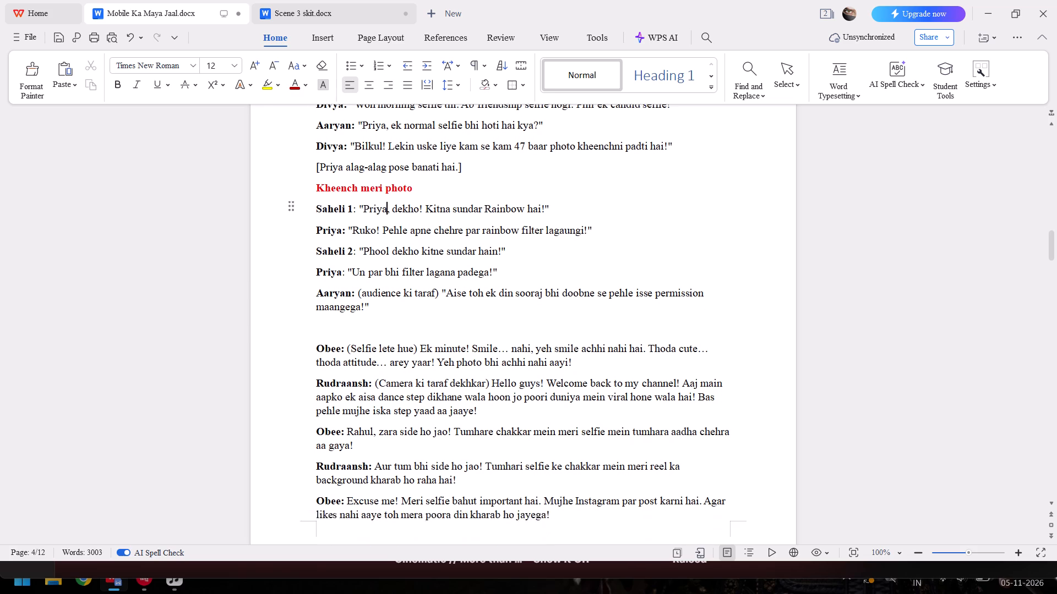
scroll(407, 394, "up", 2)
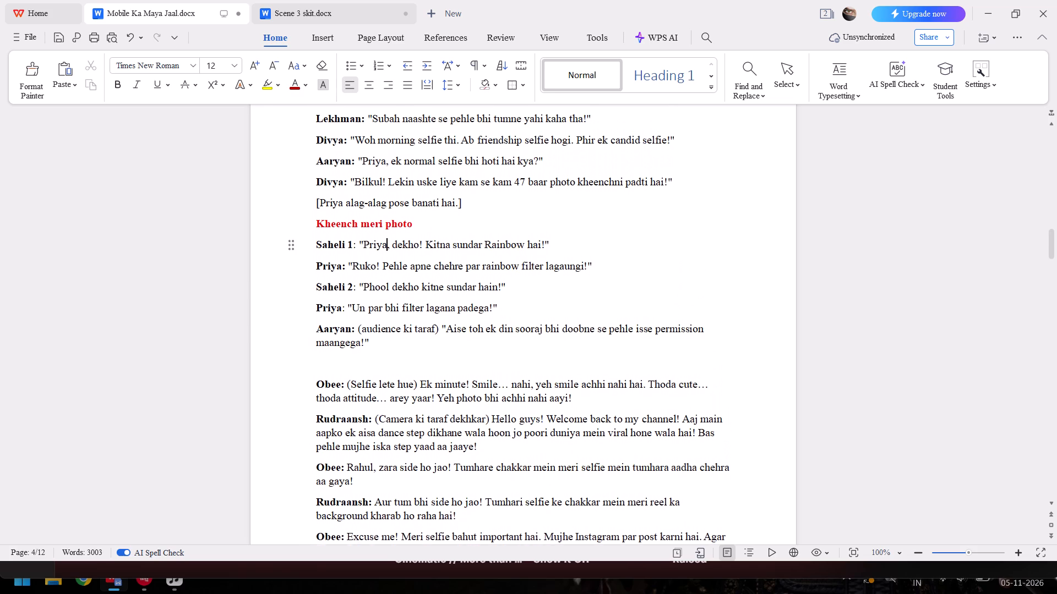
scroll(407, 394, "up", 1)
key("ctrl+BackSpace")
type("Divya")
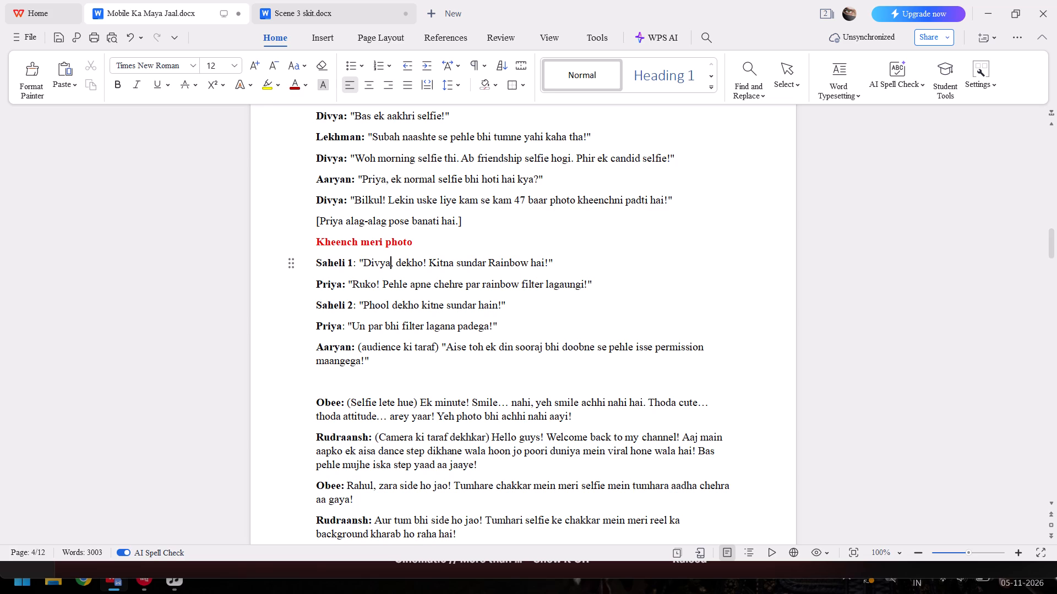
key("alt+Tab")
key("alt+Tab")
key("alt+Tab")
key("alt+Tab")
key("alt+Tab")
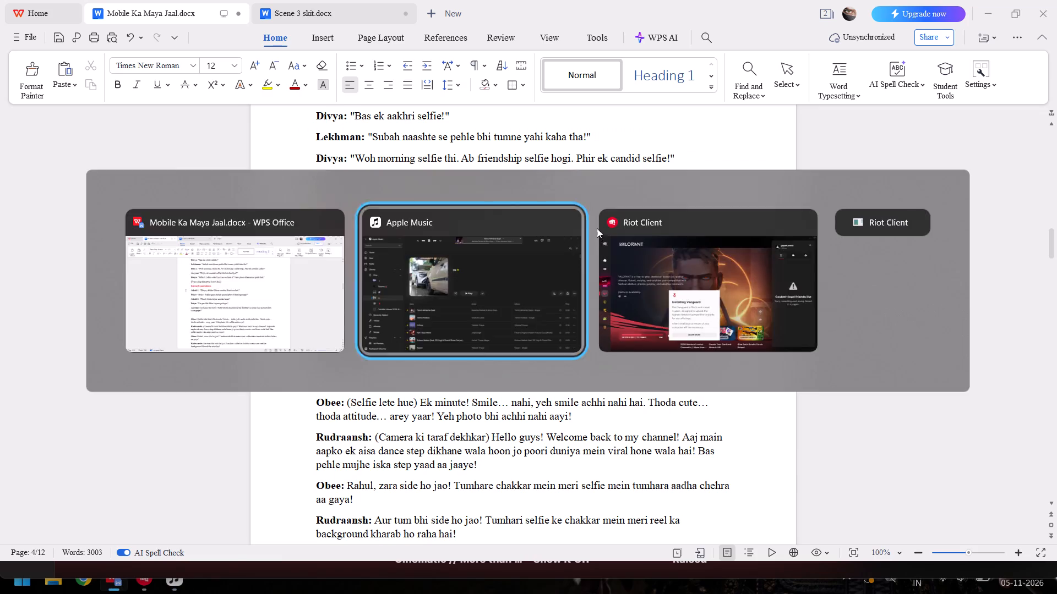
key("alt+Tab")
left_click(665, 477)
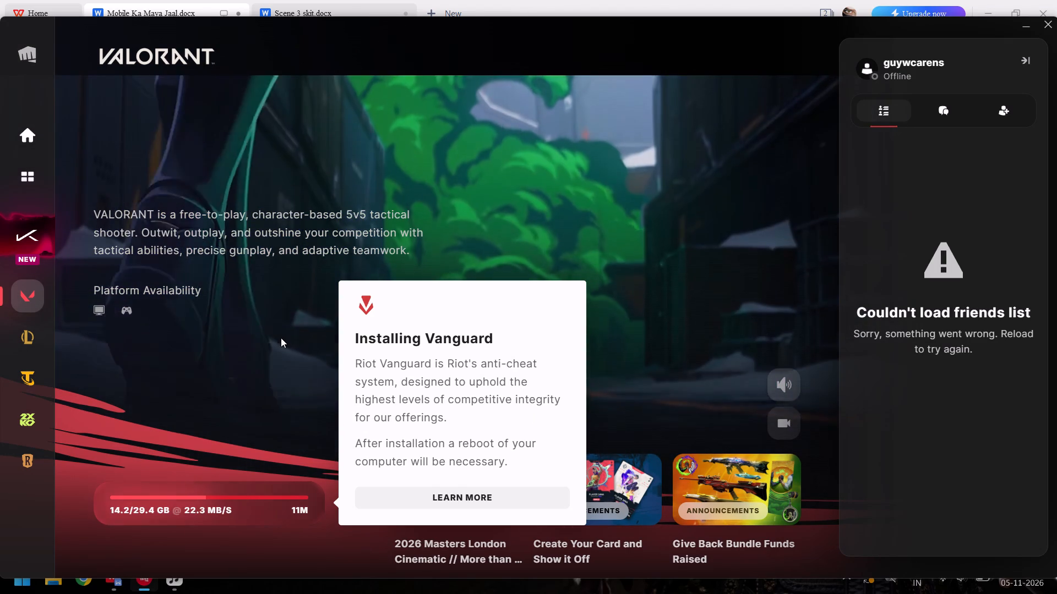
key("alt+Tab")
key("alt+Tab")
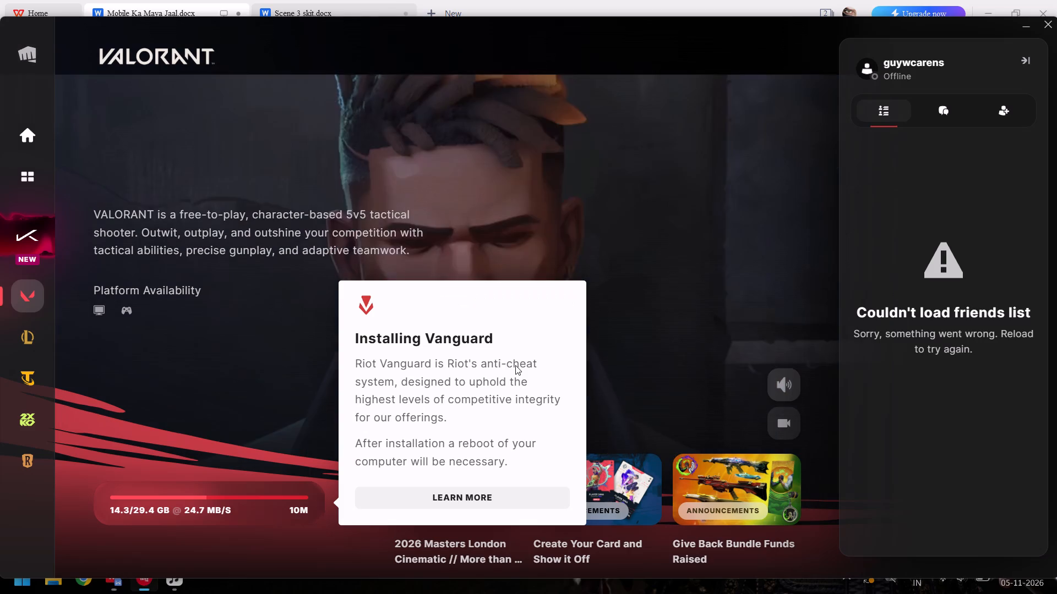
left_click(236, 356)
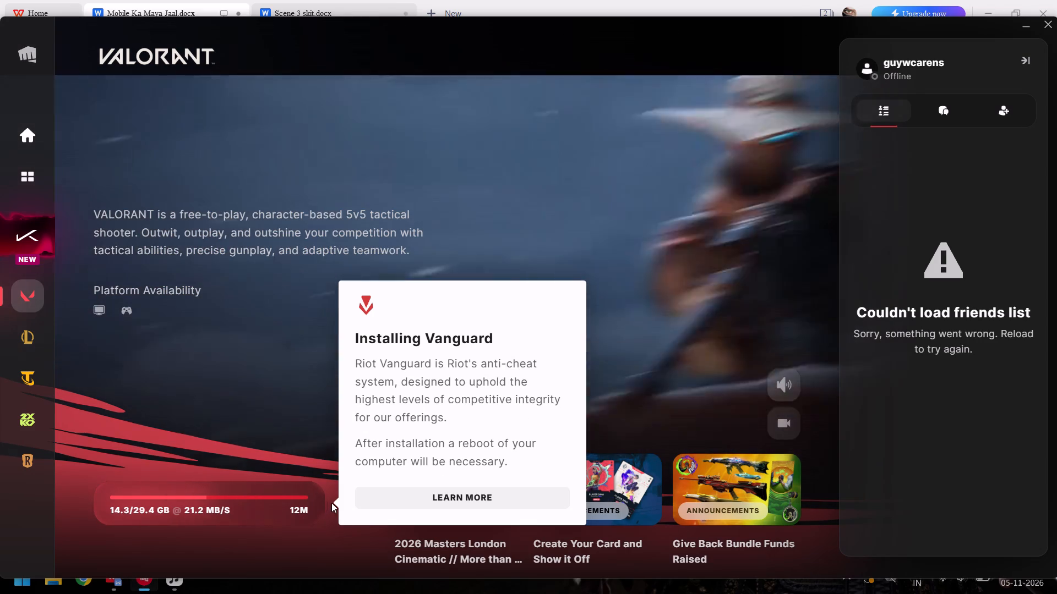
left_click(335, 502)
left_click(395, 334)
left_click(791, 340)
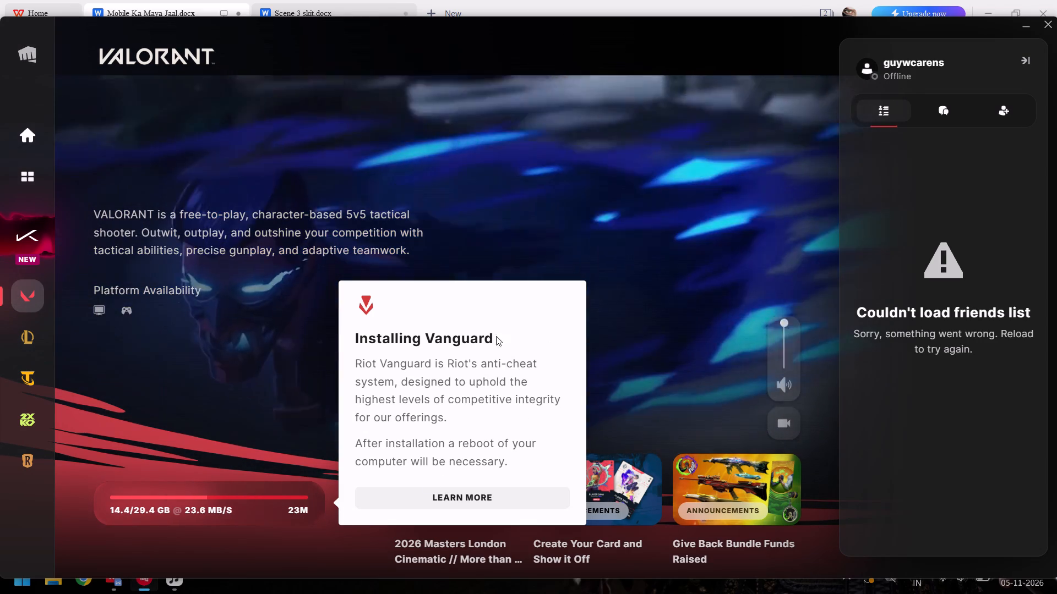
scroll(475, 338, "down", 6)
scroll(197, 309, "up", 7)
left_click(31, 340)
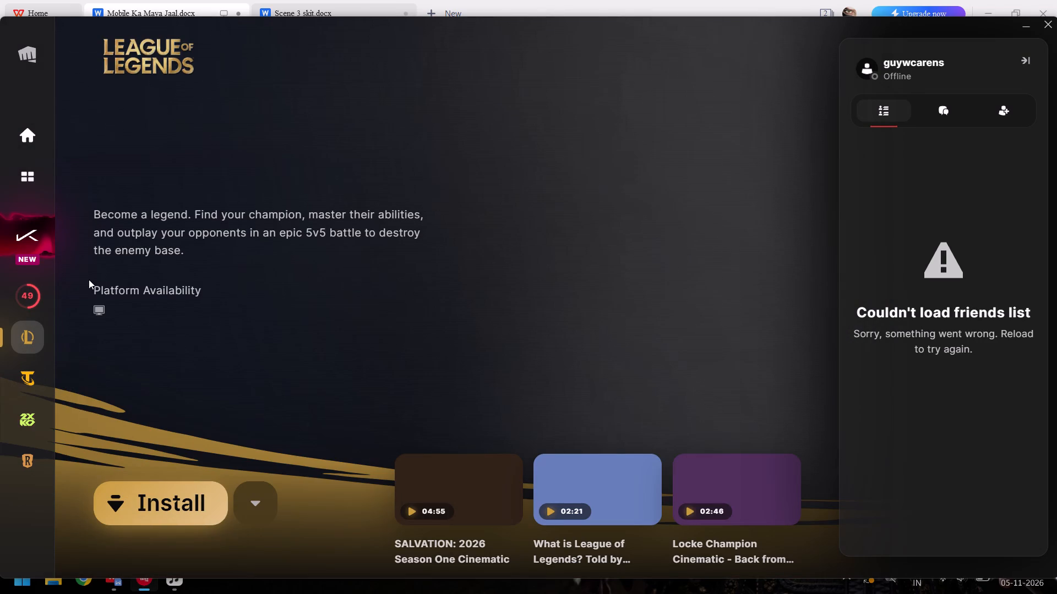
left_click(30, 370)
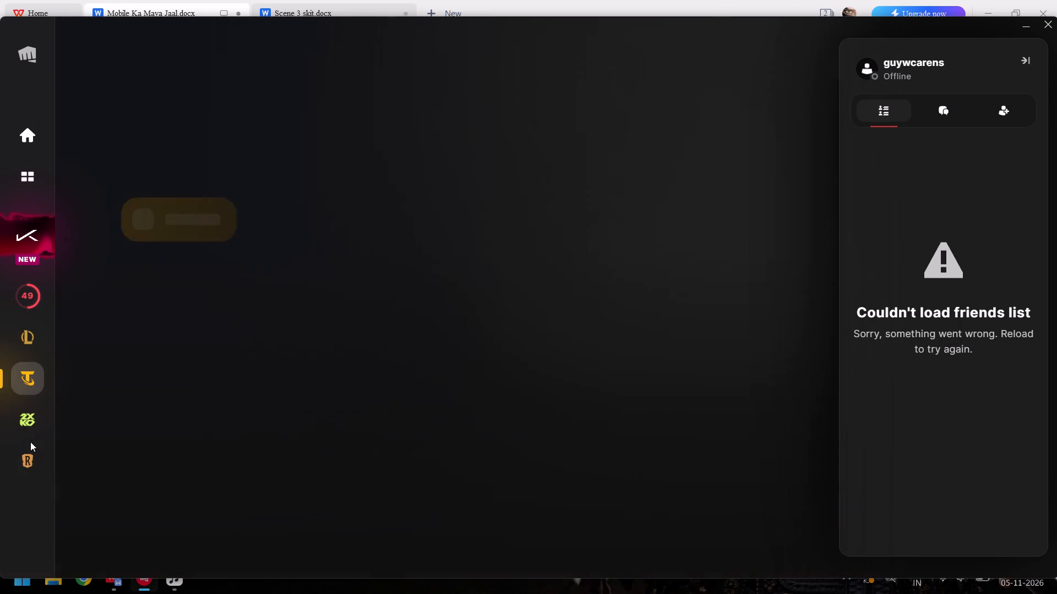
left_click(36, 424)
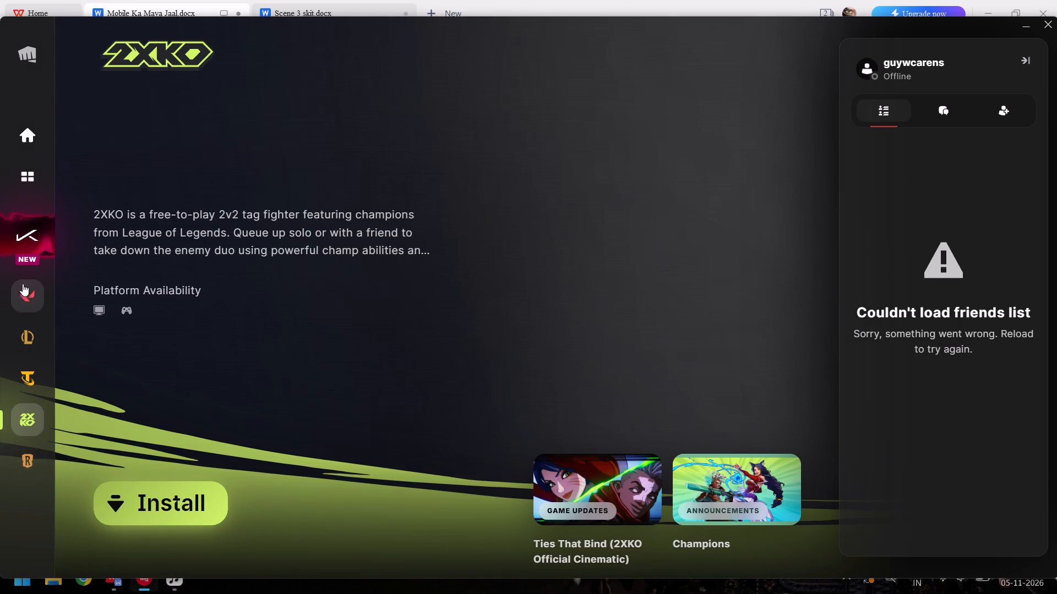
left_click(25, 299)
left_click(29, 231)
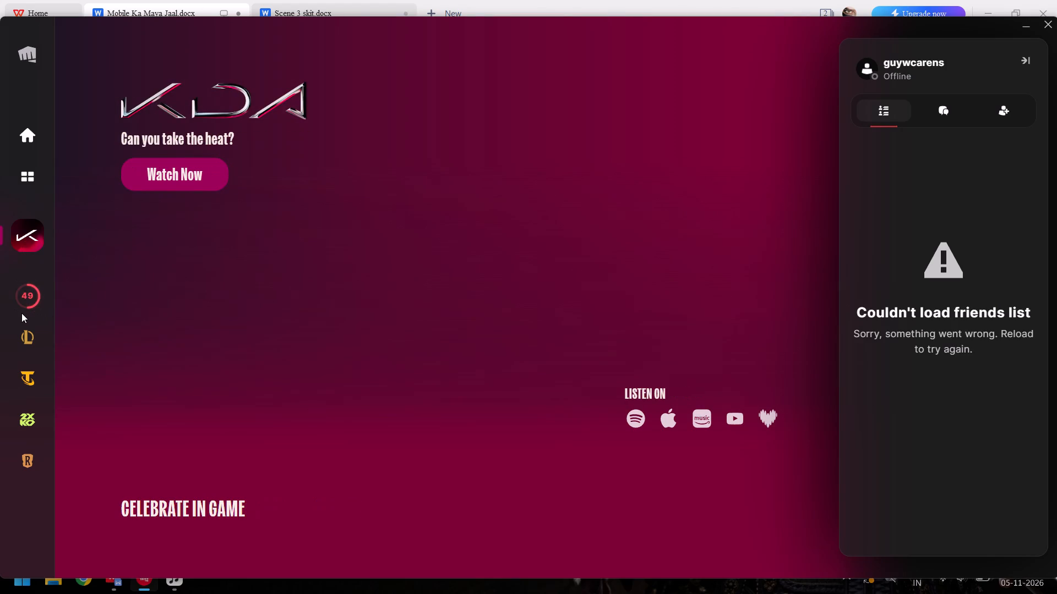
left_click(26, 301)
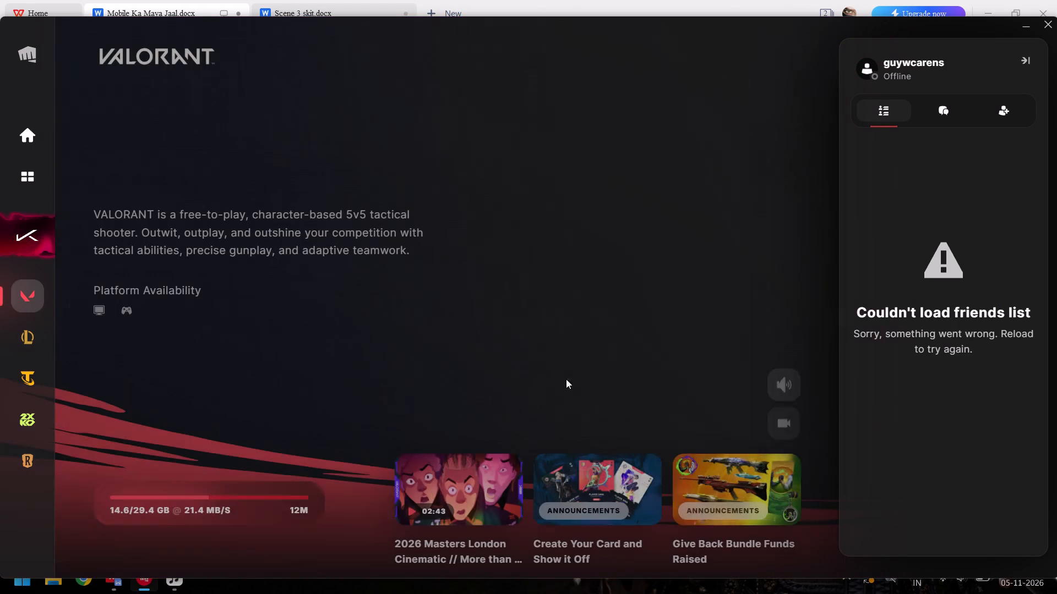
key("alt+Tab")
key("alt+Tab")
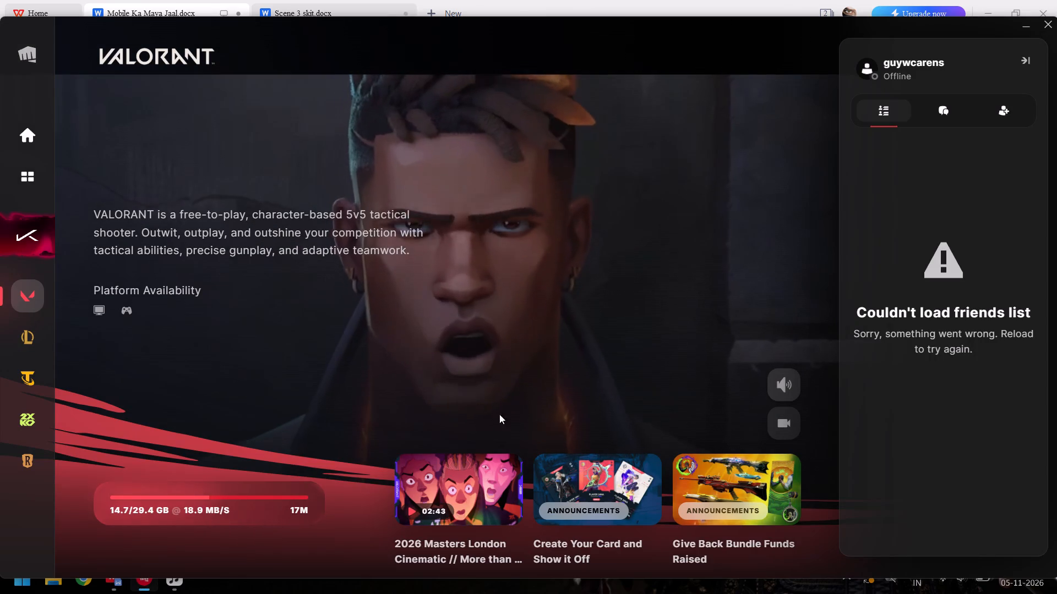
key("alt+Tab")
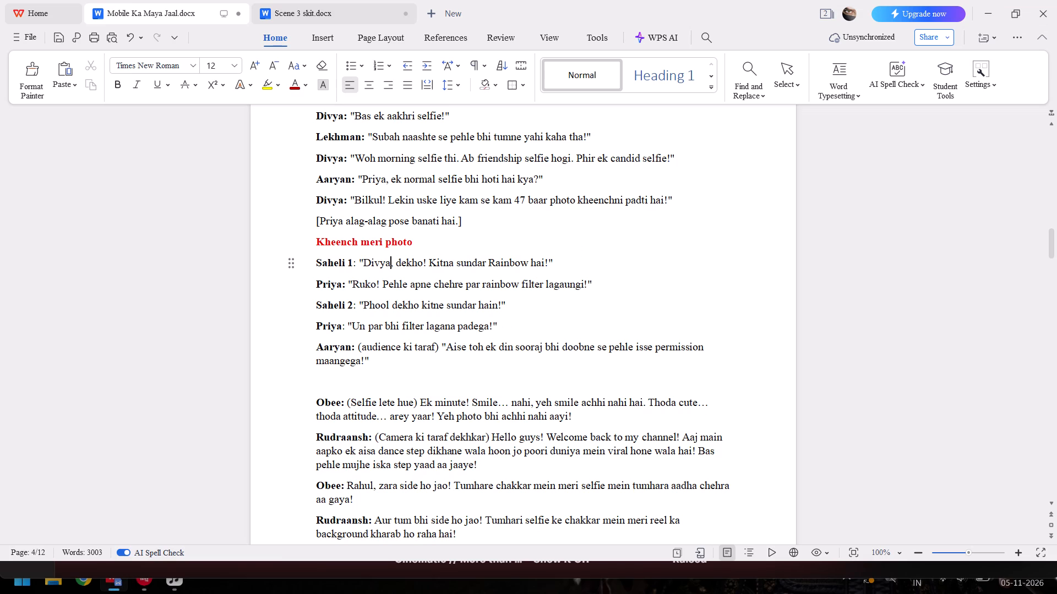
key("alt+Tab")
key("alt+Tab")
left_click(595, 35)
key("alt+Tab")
Relabel the speaker of "Ruko! Pehle apne chehre par rainbow filter lagaungi!" as Diivya.
left_click(332, 282)
left_click(341, 281)
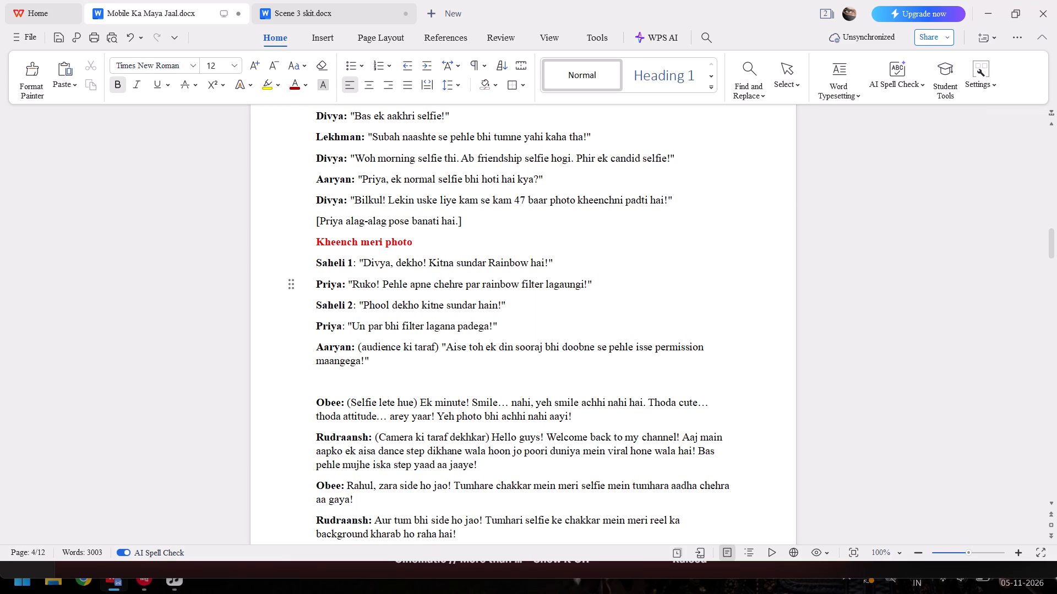
key("ctrl+BackSpace")
type("Du")
key("BackSpace")
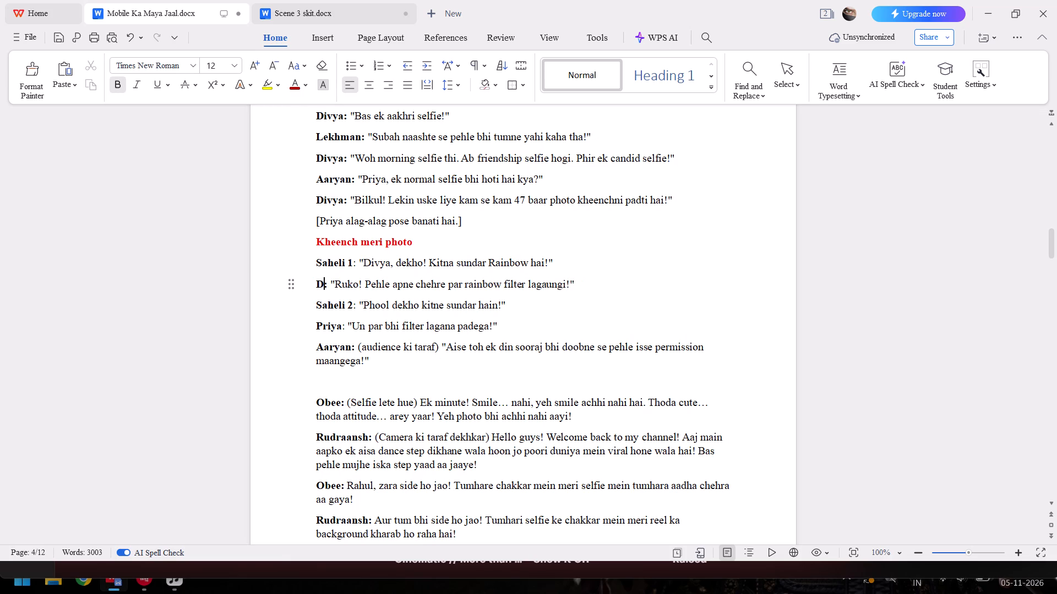
type("iivya")
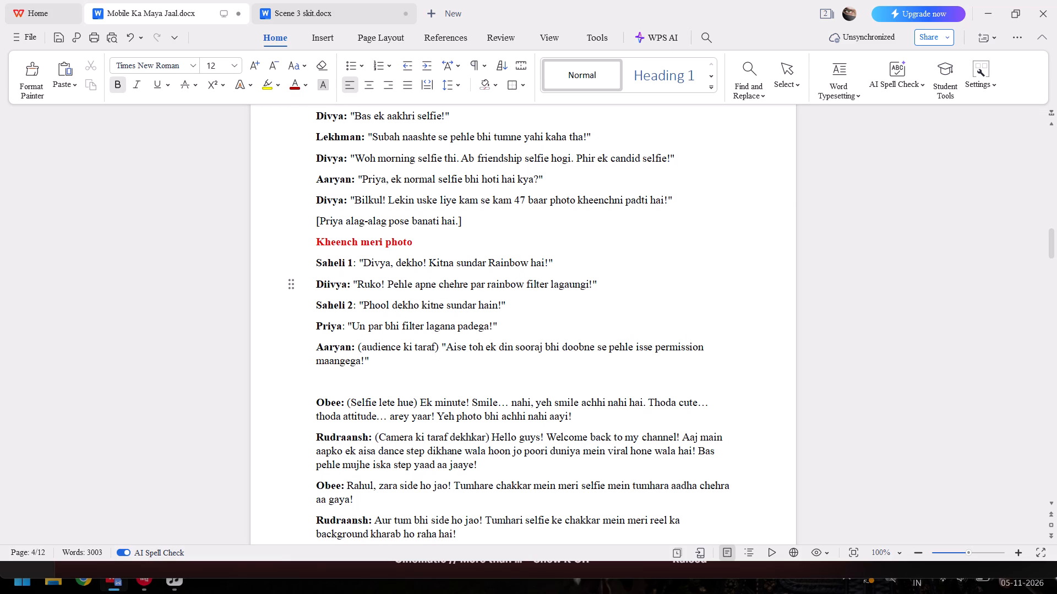
Relabel the Saheli 2 speaker of "Phool dekho kitne sundar hain!" as Lekhman in bold.
key("Down")
key("Right")
key("ctrl+BackSpace")
key("ctrl+BackSpace")
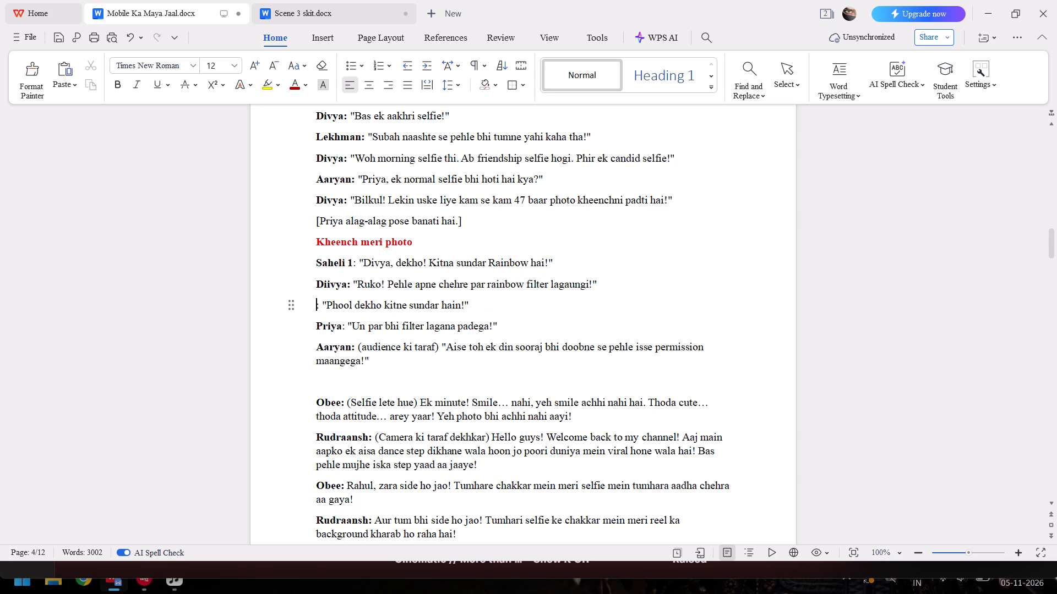
type("Lekhman")
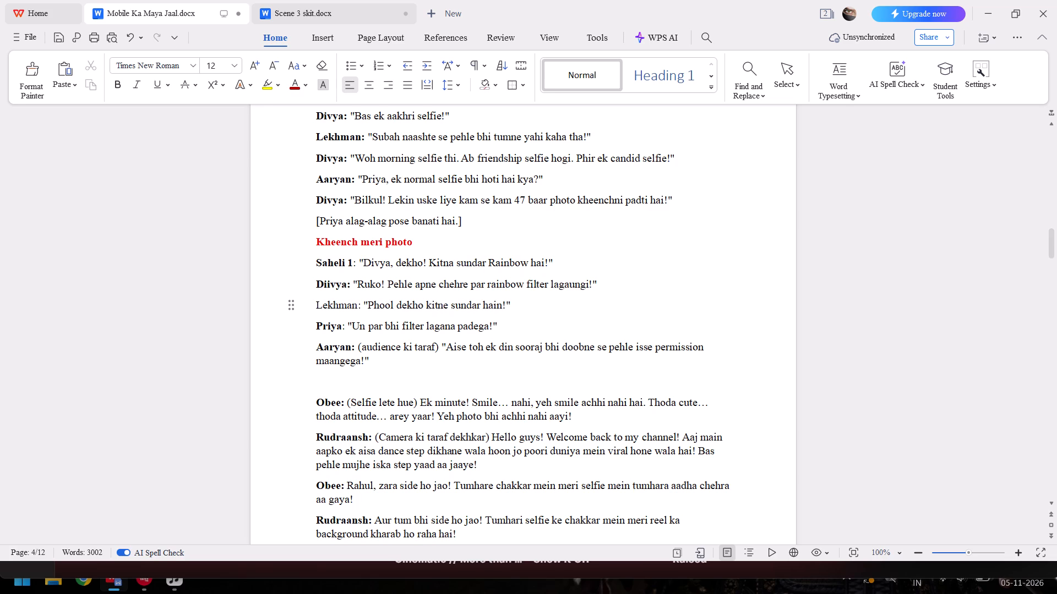
key("ctrl+shift+Left")
key("ctrl+b")
Relabel the Priya speaker of "Un par bhi filter lagana padega!" as Divya in bold.
key("Down")
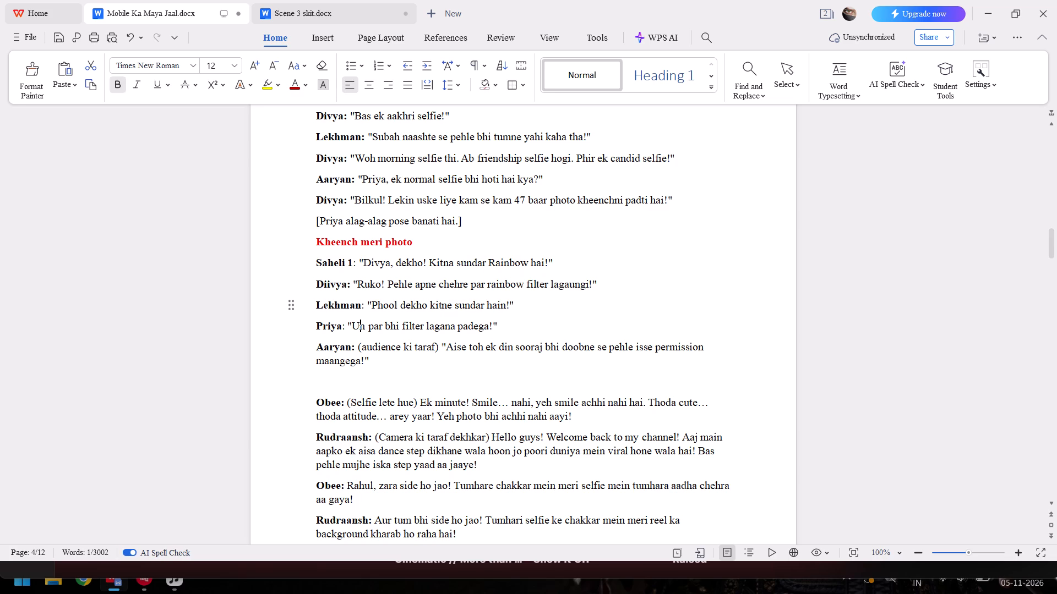
key("ctrl+Left")
key("ctrl+Left")
key("ctrl+Left")
key("ctrl+BackSpace")
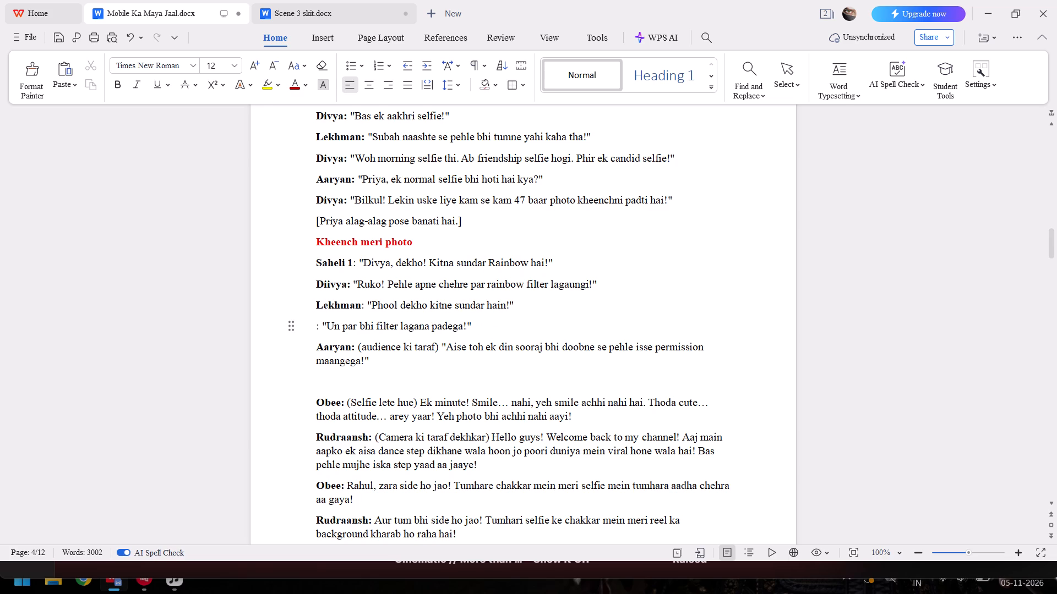
type("Divya")
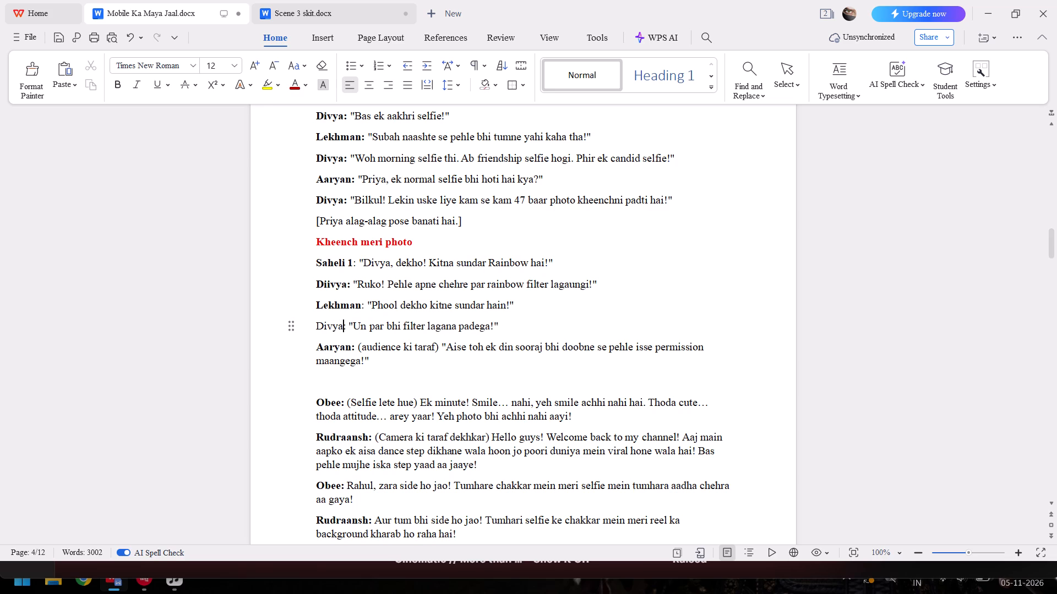
key("ctrl+shift+Left")
key("ctrl+b")
Relabel the Aaryan speaker of the "(audience ki taraf)" line about the sooraj as Lekhman.
key("Down")
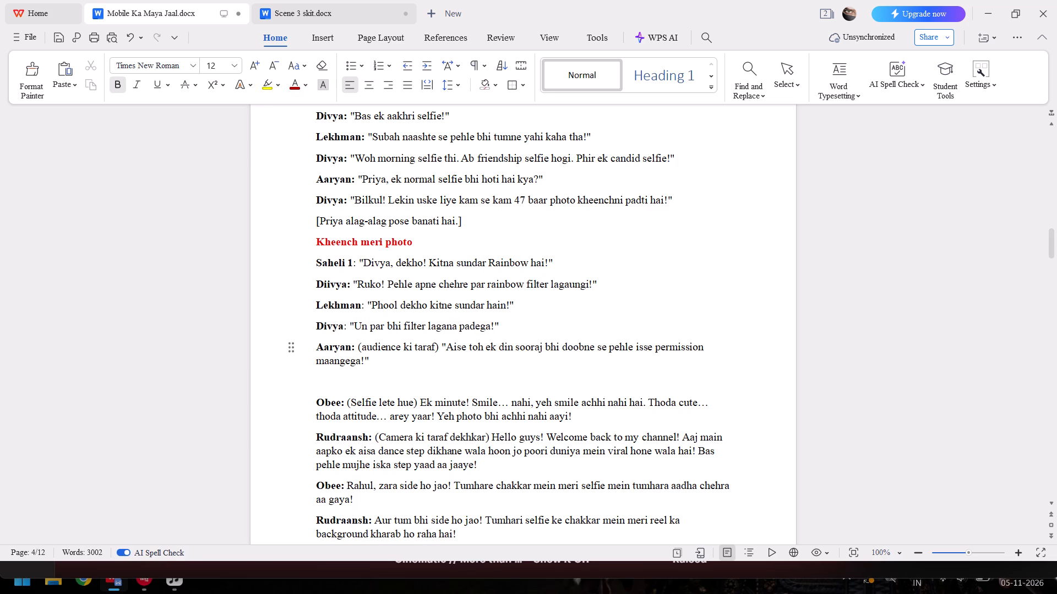
key("Right")
key("ctrl+BackSpace")
type("Lekhman")
Relabel the Obee speaker of the "(Selfie lete hue) Ek minute!" line as Divya.
key("Down")
key("Down")
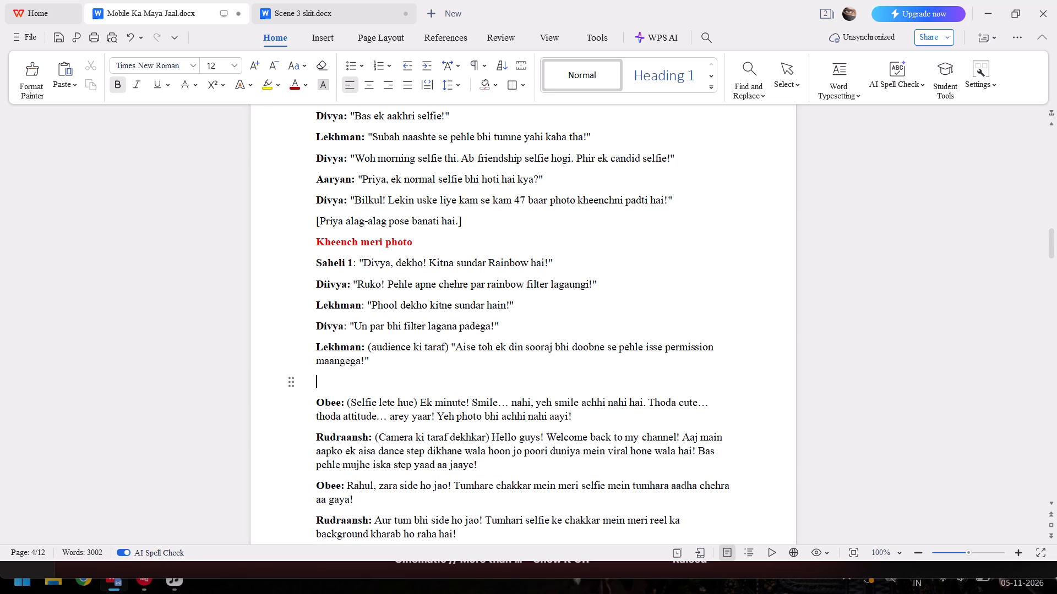
key("Down")
key("ctrl+Left")
key("ctrl+Left")
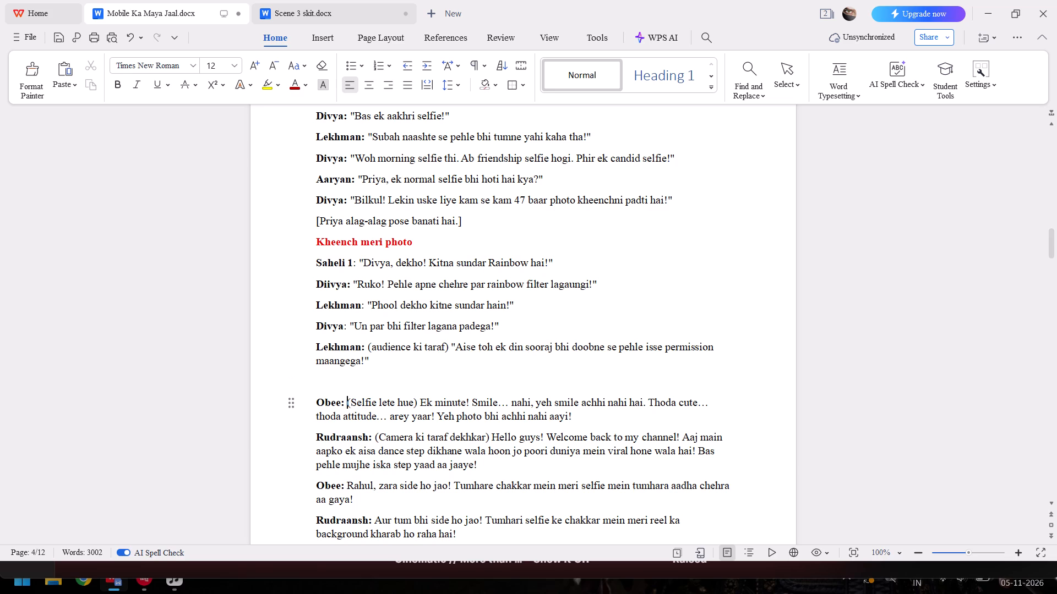
key("ctrl+Left")
key("ctrl+BackSpace")
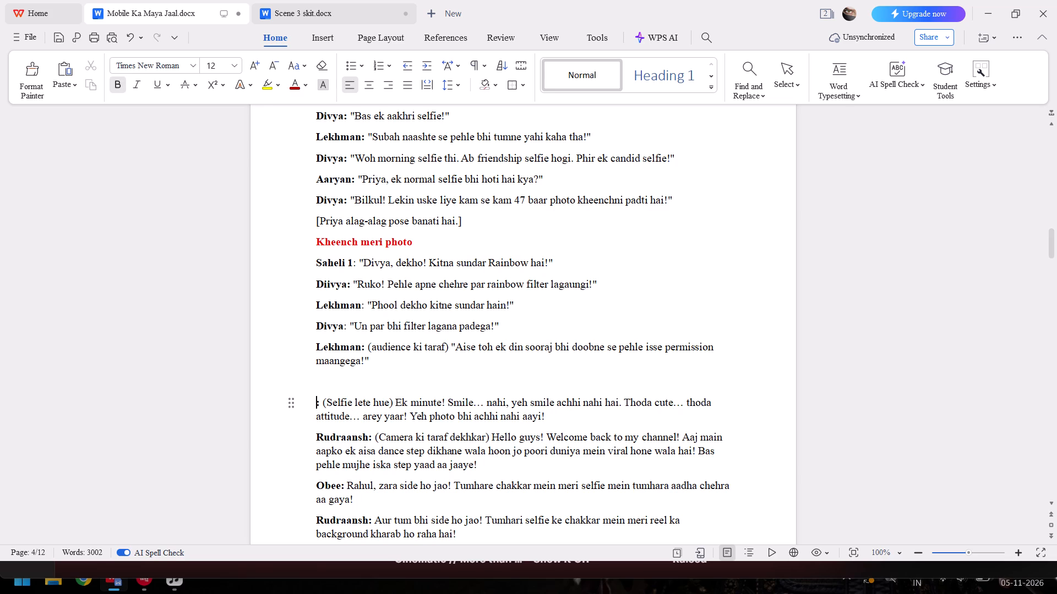
type("Divya")
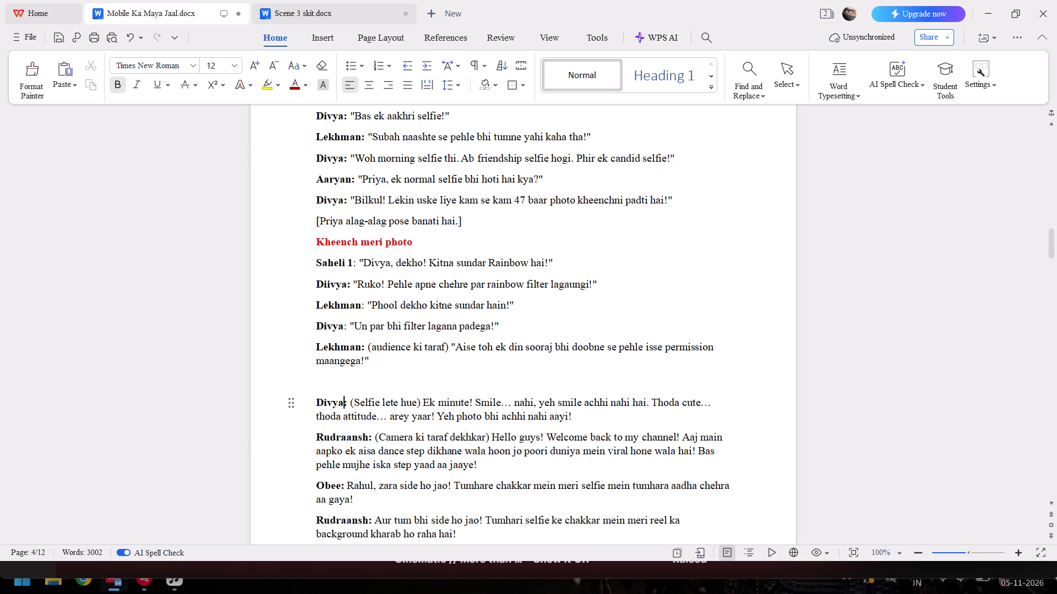
Relabel the Obee speaker of "Rahul, zara side ho jao!" as Divya.
key("Down")
key("Down")
key("Down")
key("Down")
key("Down")
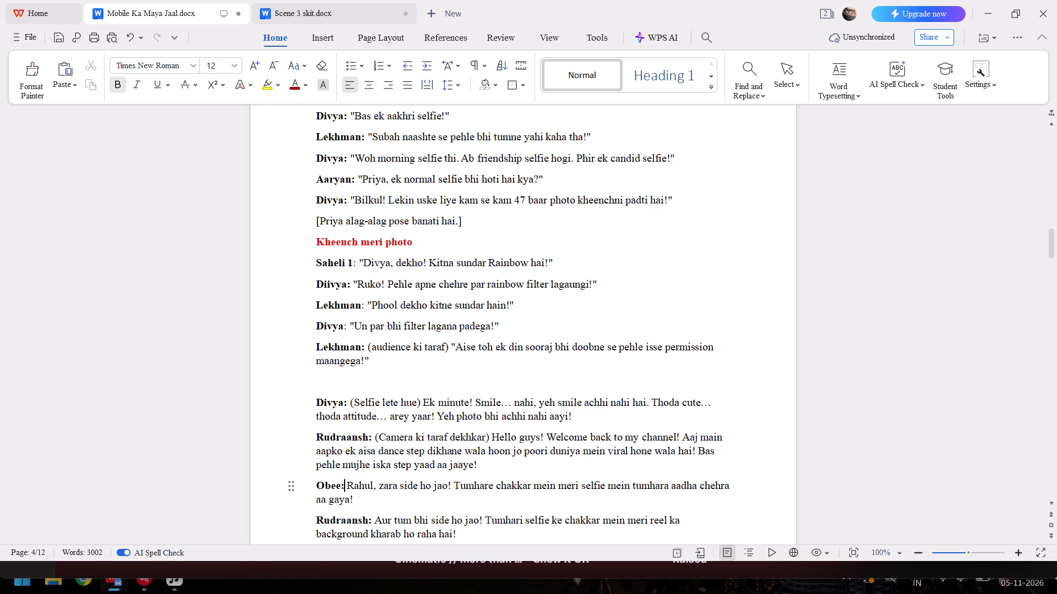
key("Left")
key("ctrl+BackSpace")
type("Divya")
Relabel the Obee speaker of "Excuse me! Meri selfie bahut important hai" as Divya.
scroll(337, 288, "down", 6)
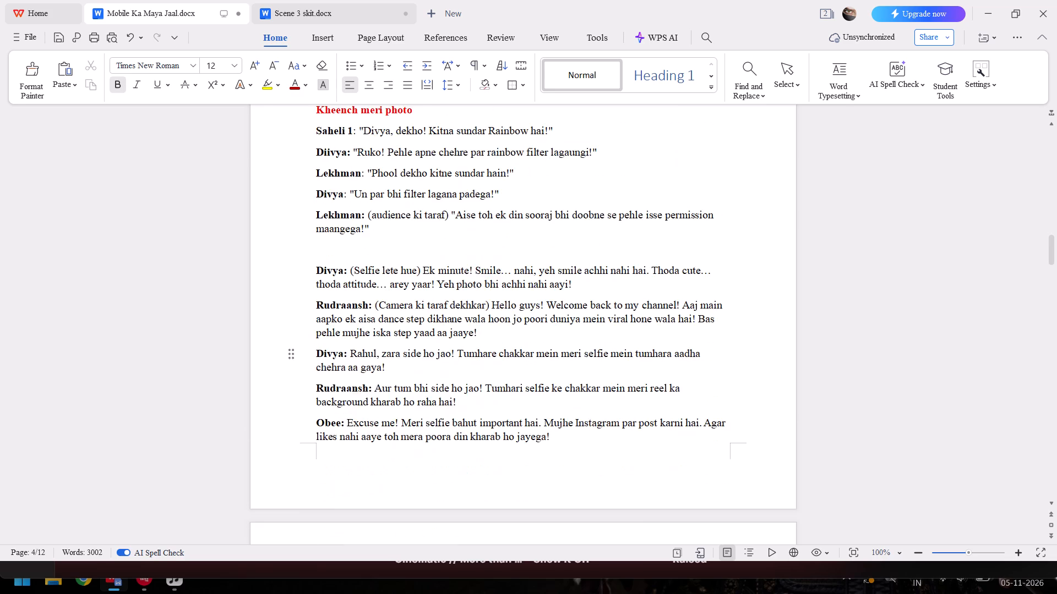
scroll(342, 285, "up", 1)
left_click(341, 332)
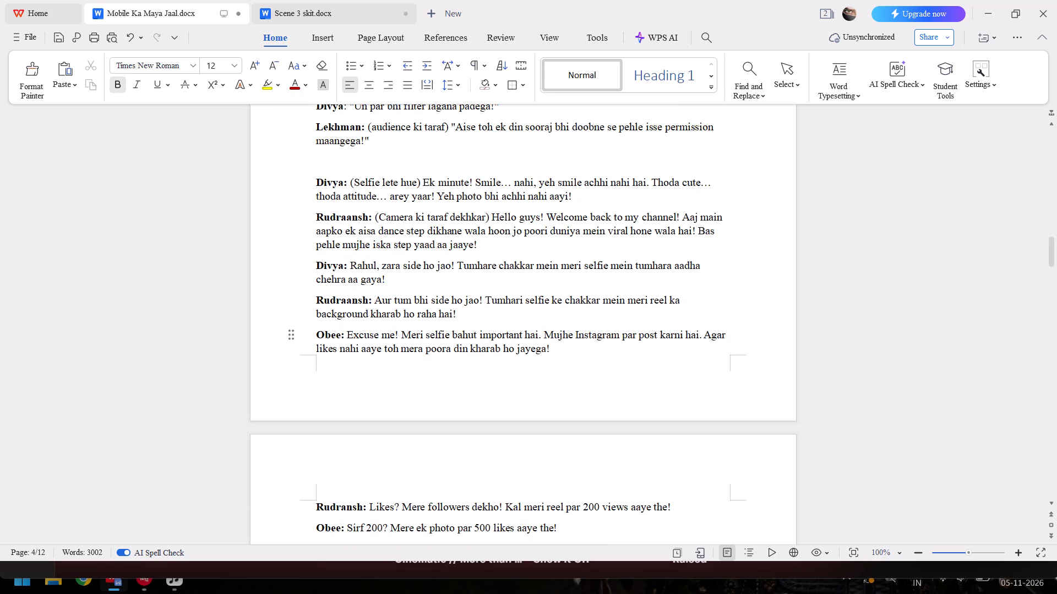
key("shift+BackSpace")
key("ctrl+BackSpace")
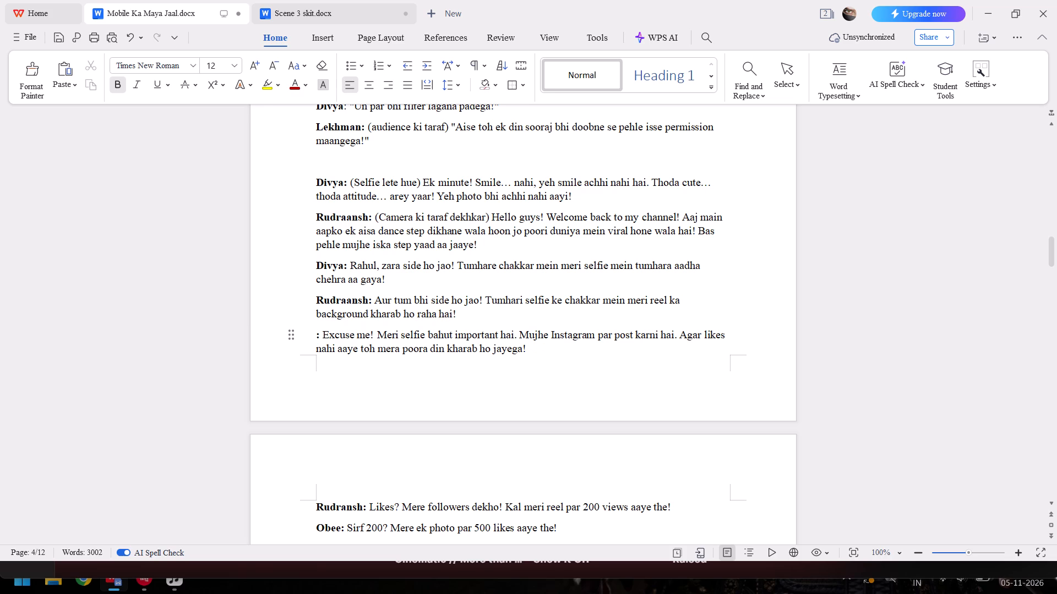
type("Divya")
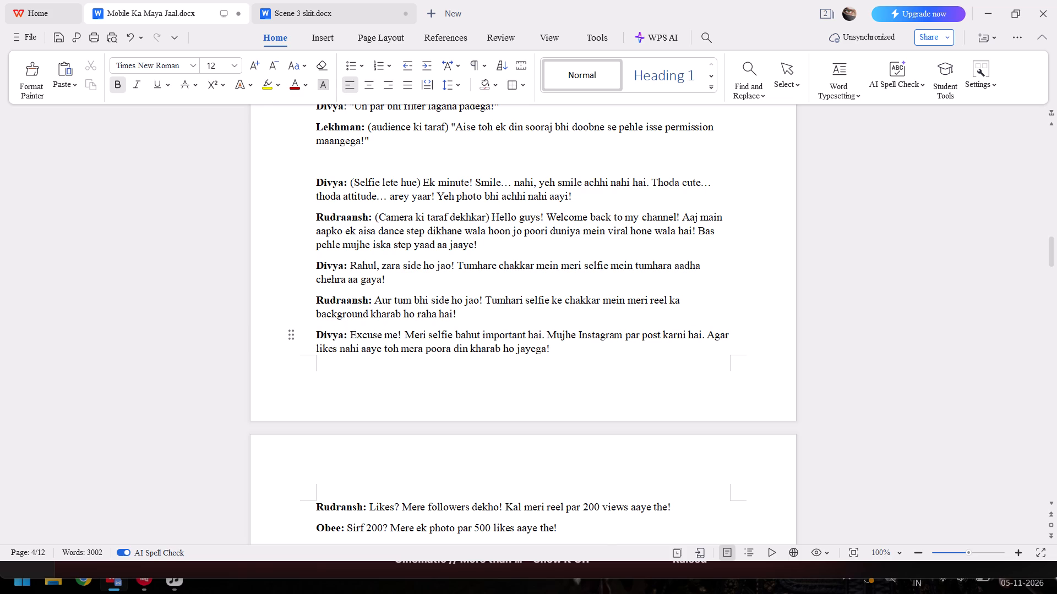
Relabel the Obee speaker of "Sirf 200? Mere ek photo par 500 likes aaye the!" as Divya.
scroll(557, 302, "down", 3)
scroll(350, 384, "down", 1)
left_click(340, 355)
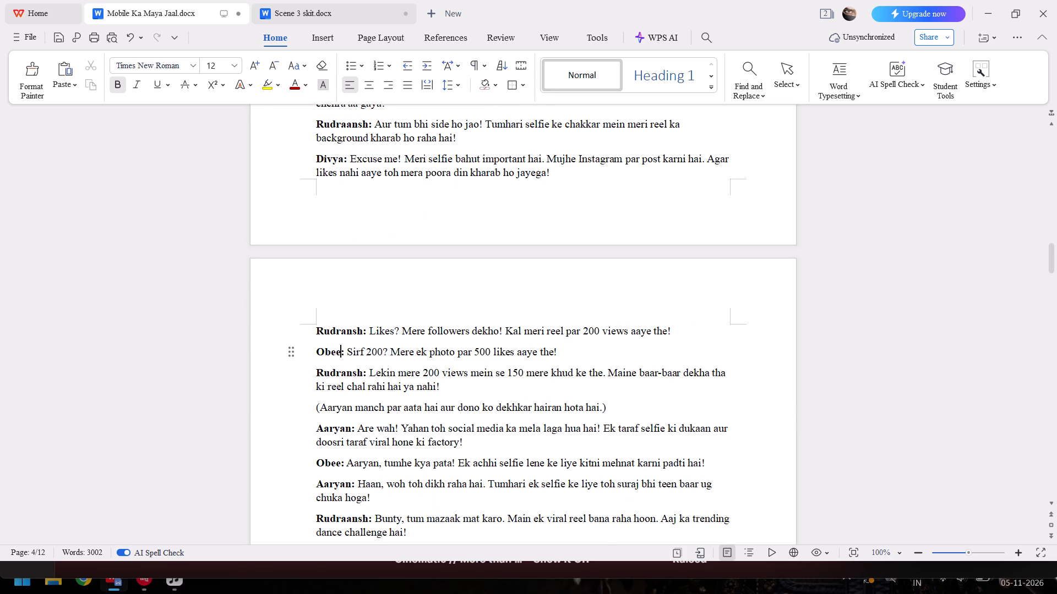
key("ctrl+BackSpace")
type("Divya")
Replace Aaryan with a bold Lekhman in the "manch par aata hai" stage direction.
scroll(391, 344, "down", 2)
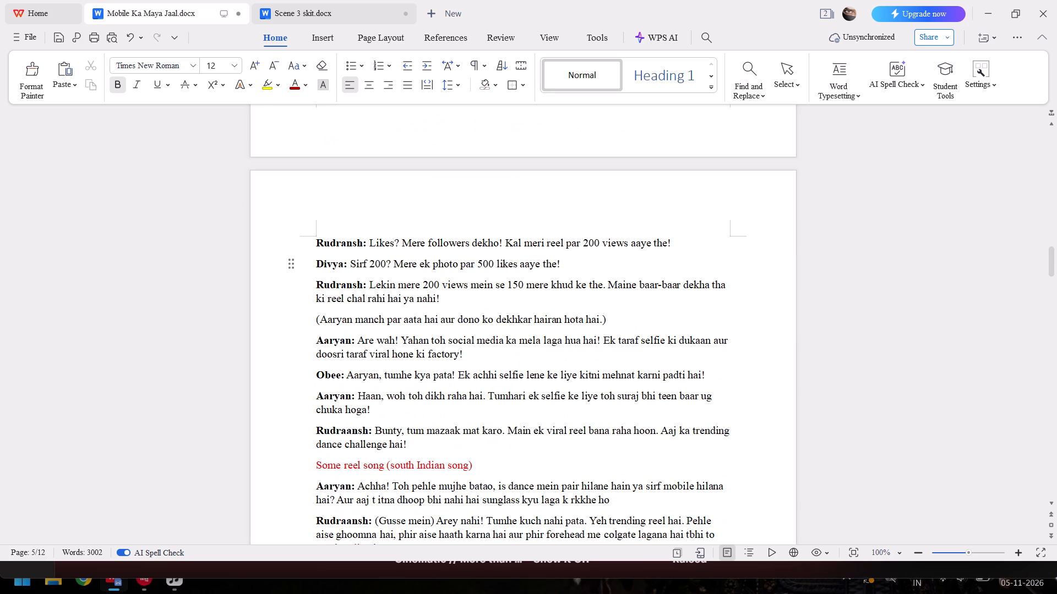
left_click(353, 320)
key("Left")
key("ctrl+BackSpace")
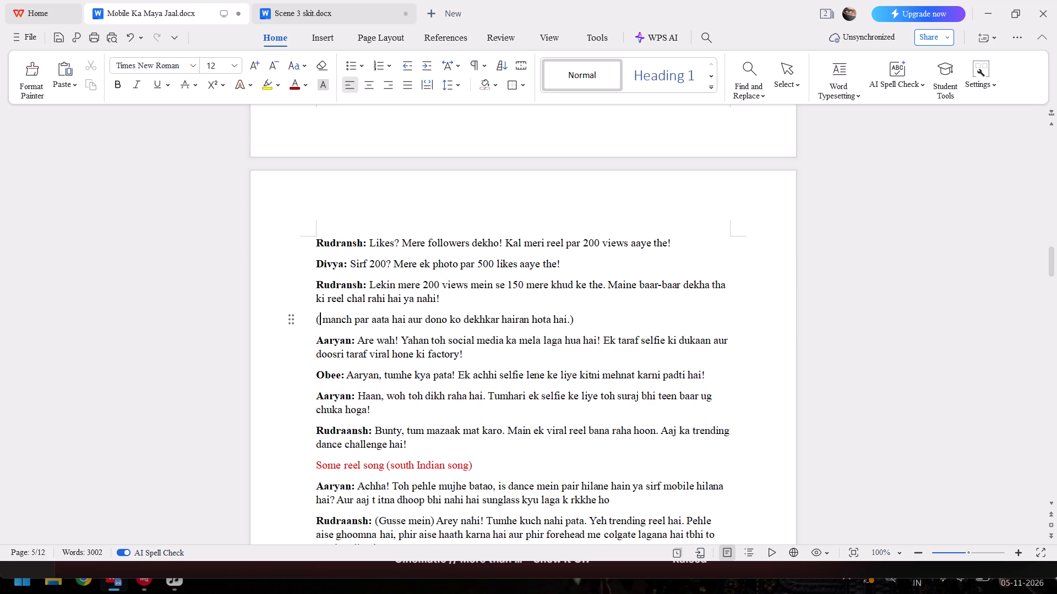
key("shift+d")
key("shift+BackSpace")
type("Lekhman")
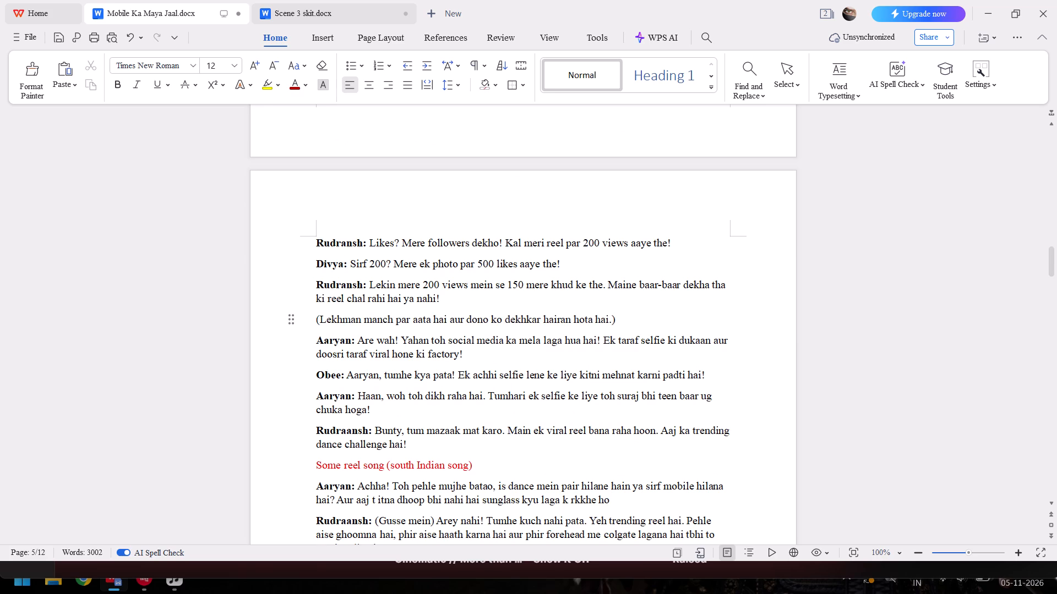
key("ctrl+shift+Left")
key("ctrl+b")
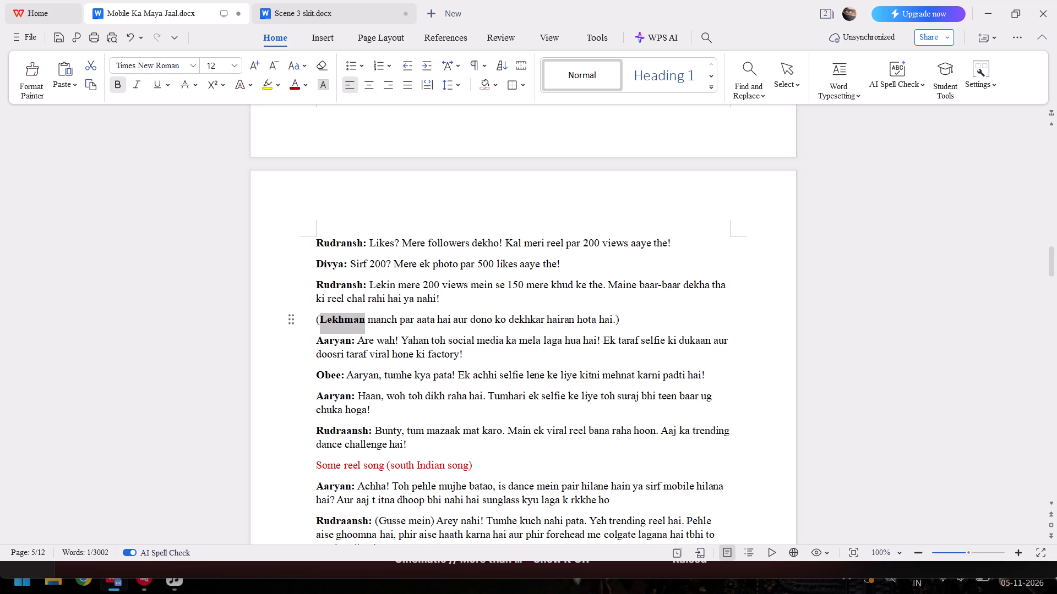
Relabel the Aaryan speaker of "Are wah! Yahan toh social media ka mela laga hua hai!" as Lekhman.
left_click_drag(358, 339, 352, 343)
left_click(348, 343)
left_click(350, 343)
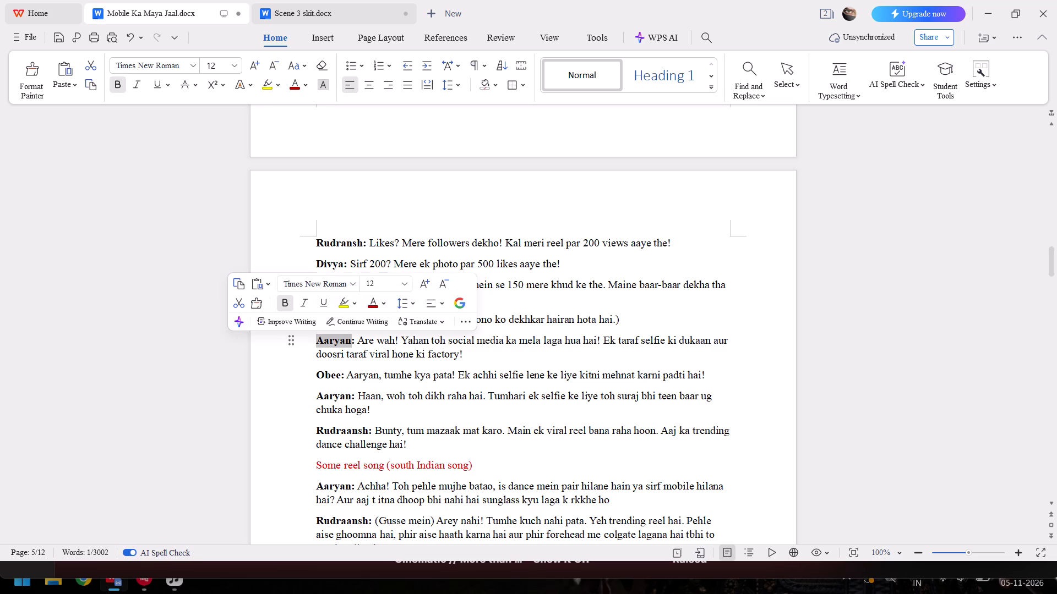
type("Lekhmna")
key("BackSpace")
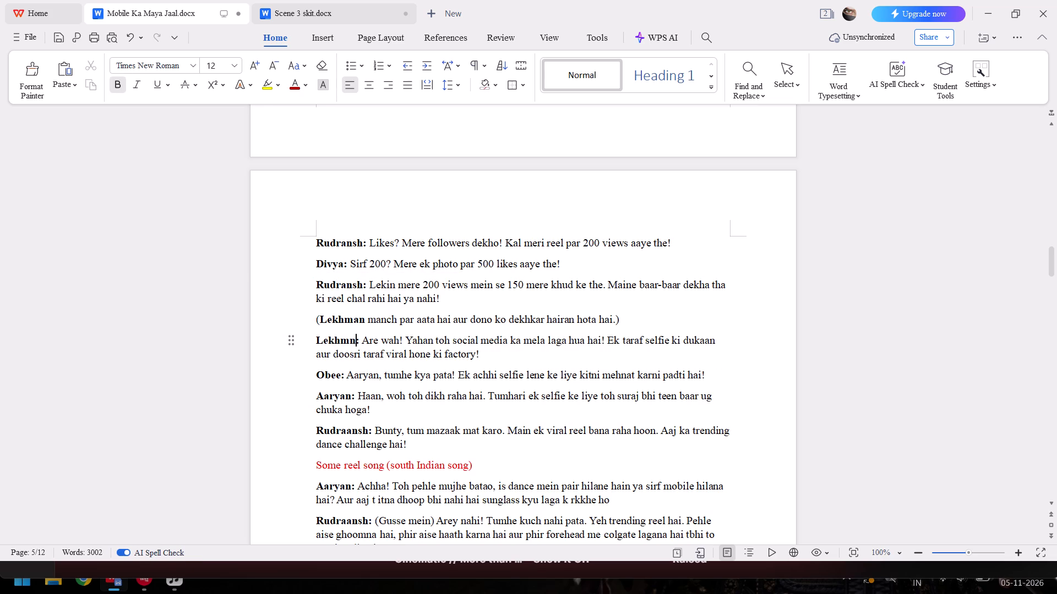
key("BackSpace")
key("BackSpace")
key("BackSpace")
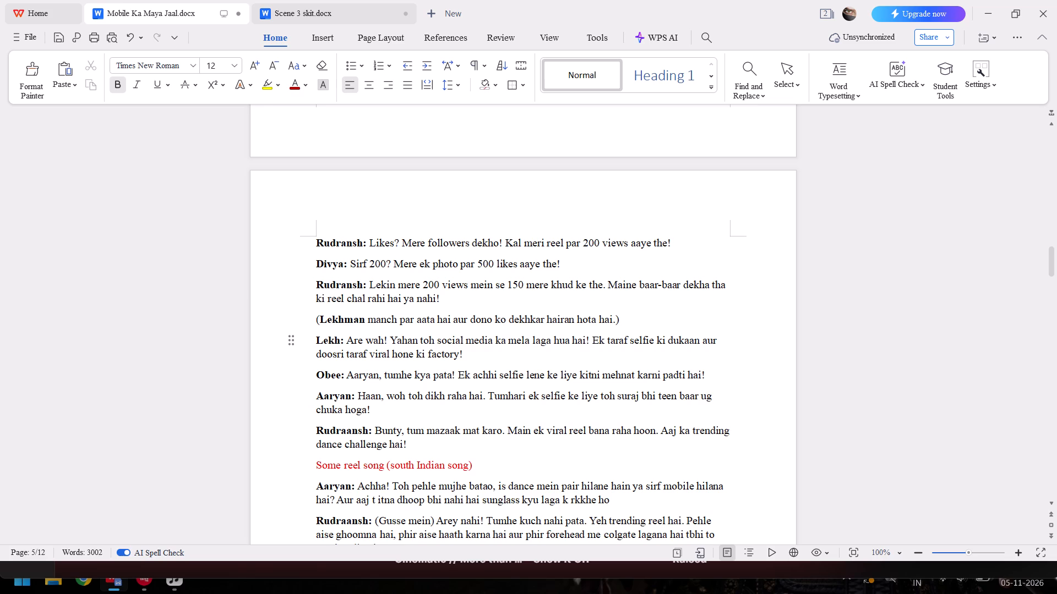
key("m")
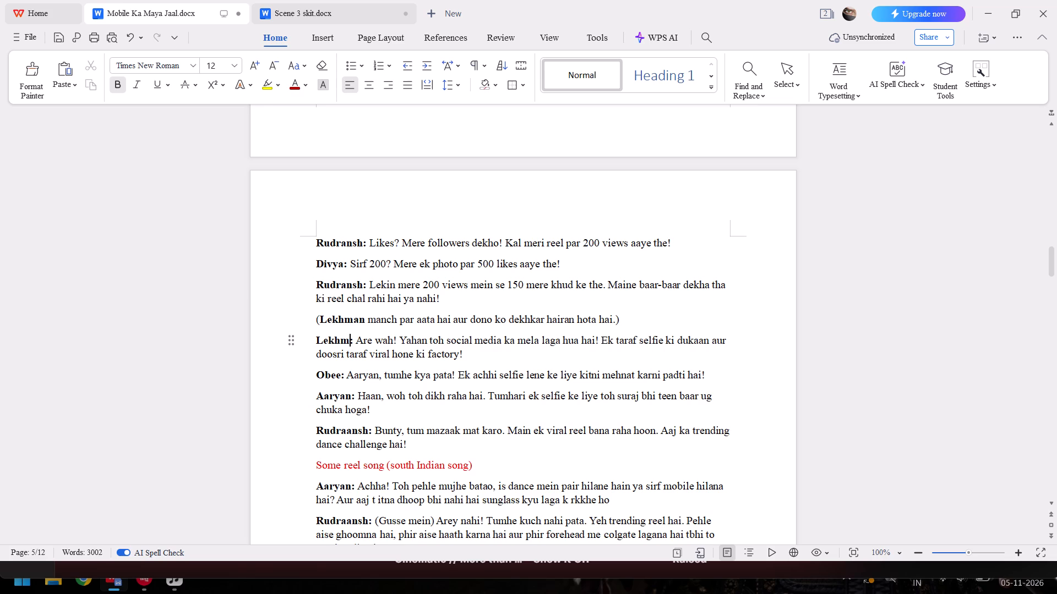
type("an")
Replace Aaryan with Lekhman inside Obee's dialogue "tumhe kya pata!".
key("Up")
key("Down")
key("Down")
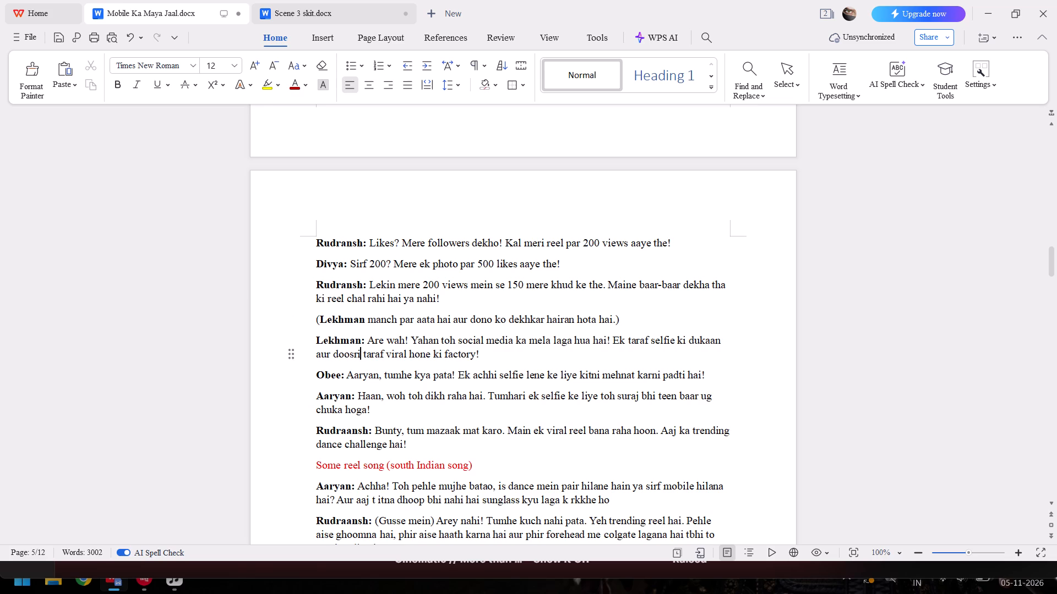
key("Down")
key("Left")
key("Left")
key("Down")
key("Up")
key("ctrl+Right")
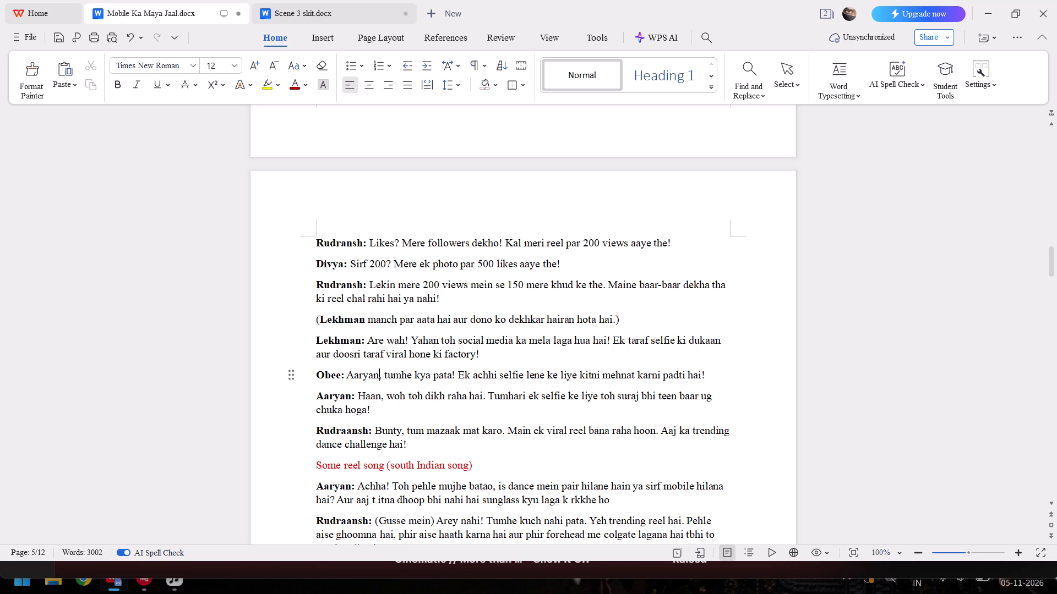
key("ctrl+BackSpace")
type("Lekhman")
Relabel the Obee speaker of "Lekhman, tumhe kya pata!" as Divya.
key("ctrl+Left")
key("ctrl+Left")
key("ctrl+BackSpace")
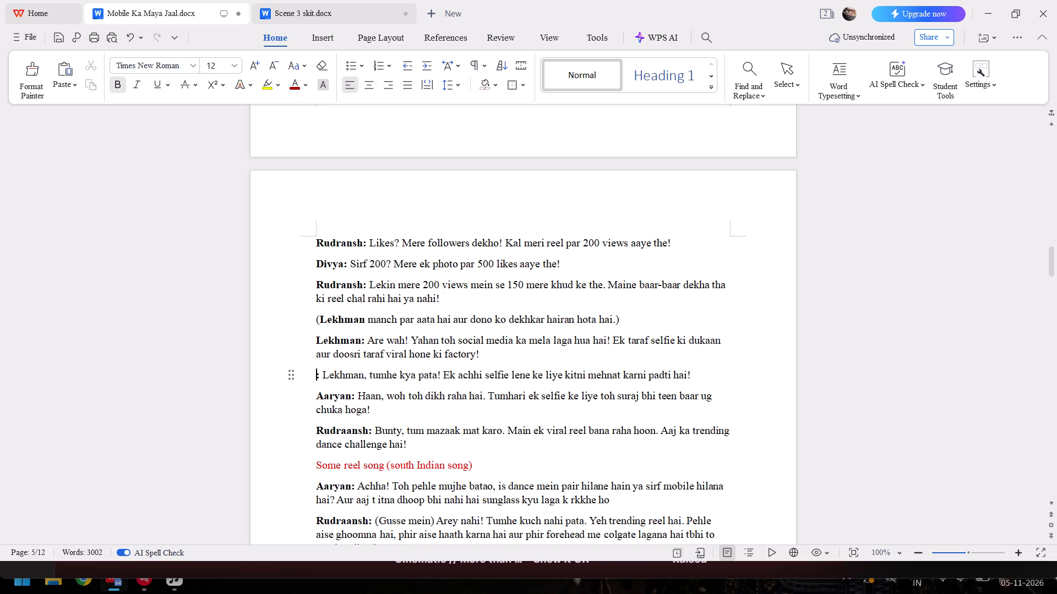
type("Divya")
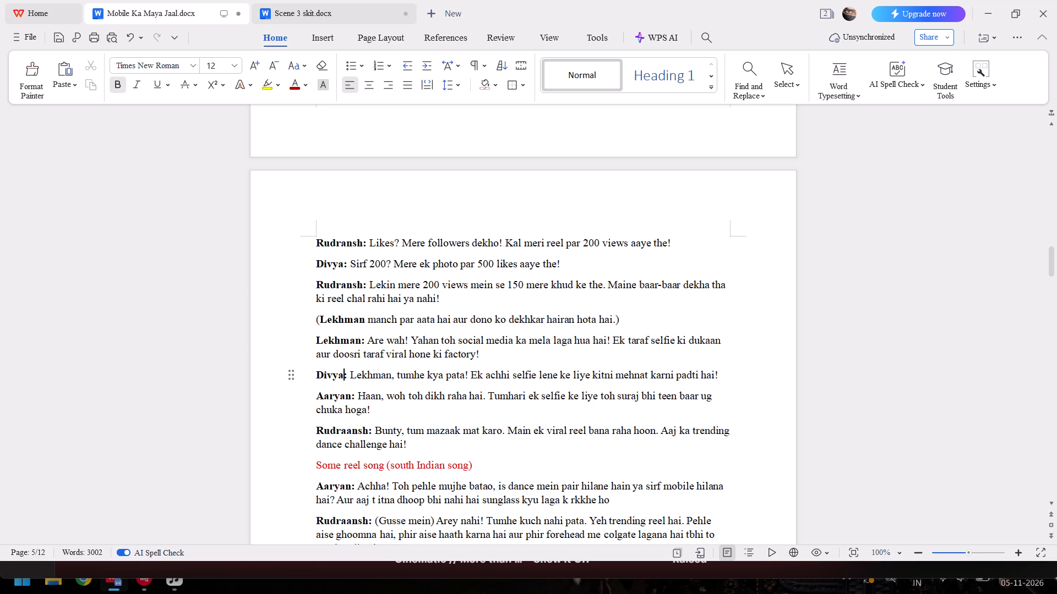
Relabel the Aaryan speaker of "Haan, woh toh dikh raha hai" as Lekhman.
key("ctrl+Down")
key("ctrl+BackSpace")
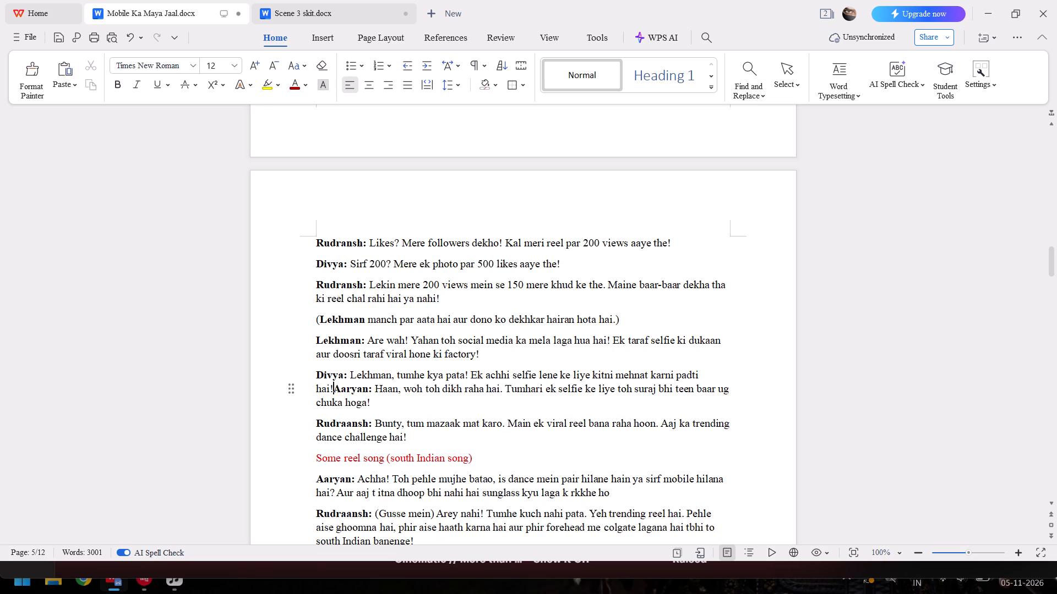
key("ctrl+z")
key("ctrl+Delete")
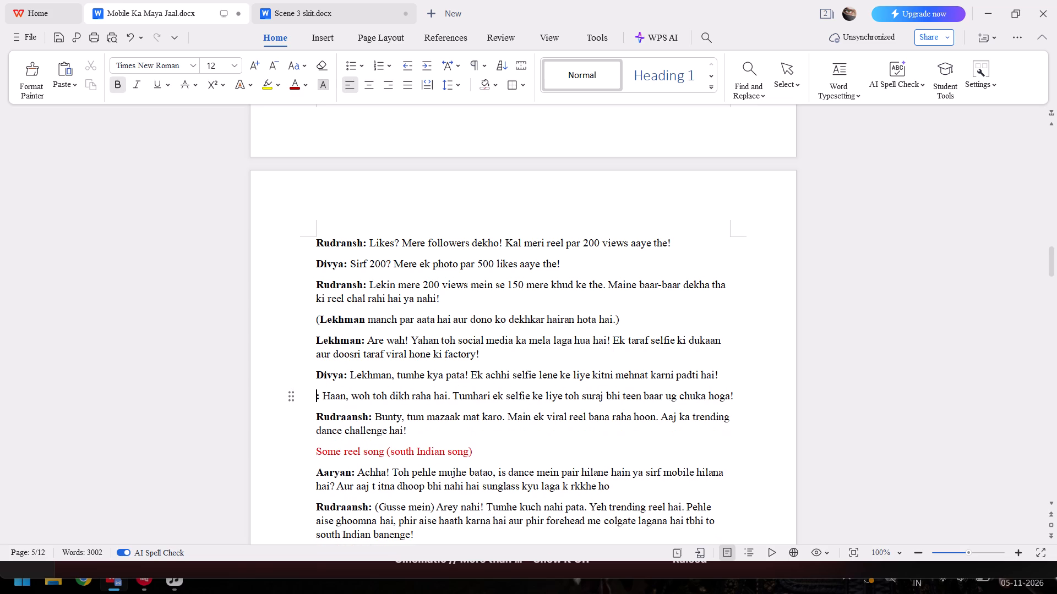
type("Lekhman")
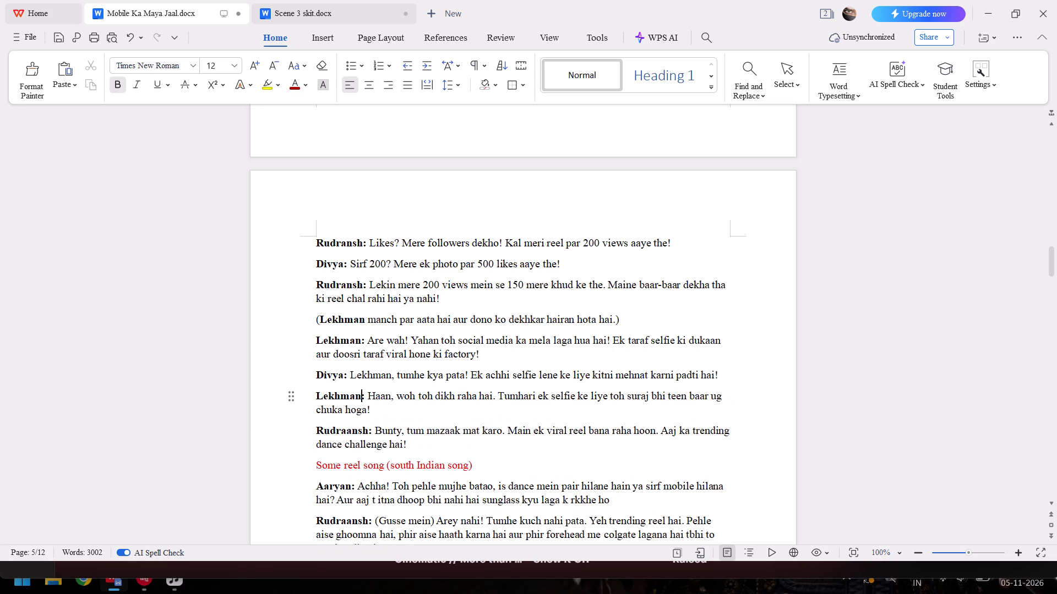
Relabel the Aaryan speaker of "Achha! Toh pehle mujhe batao" below the red reel song line as Lekhman.
scroll(326, 371, "down", 1)
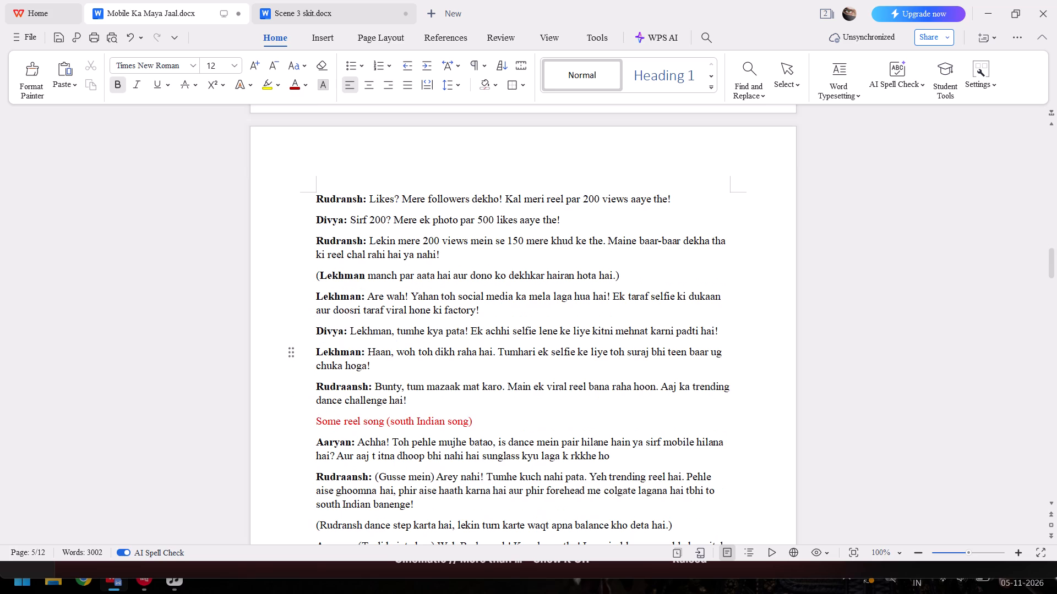
scroll(326, 371, "down", 2)
left_click(350, 351)
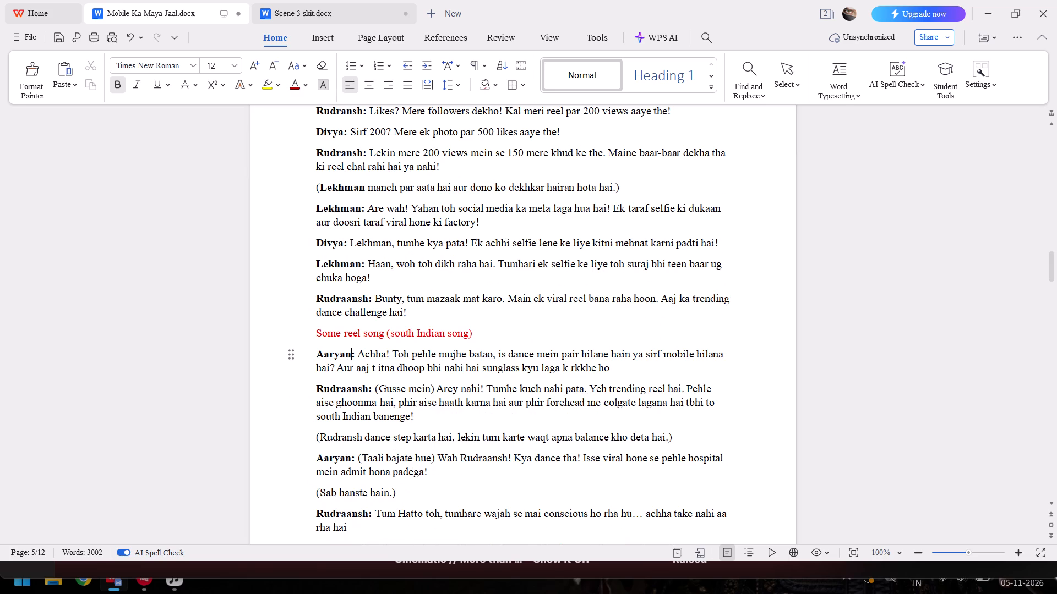
key("ctrl+BackSpace")
type("Lekhman")
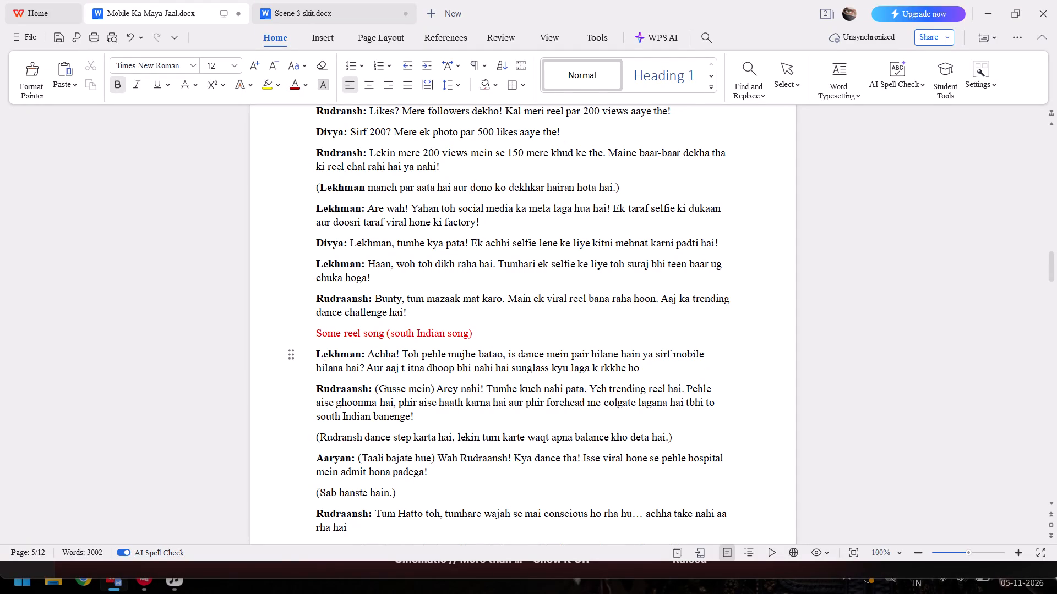
Relabel the Aaryan speaker of "(Taali bajate hue) Wah Rudraansh! Kya dance tha!" as Lekhman.
scroll(339, 378, "down", 2)
left_click(353, 368)
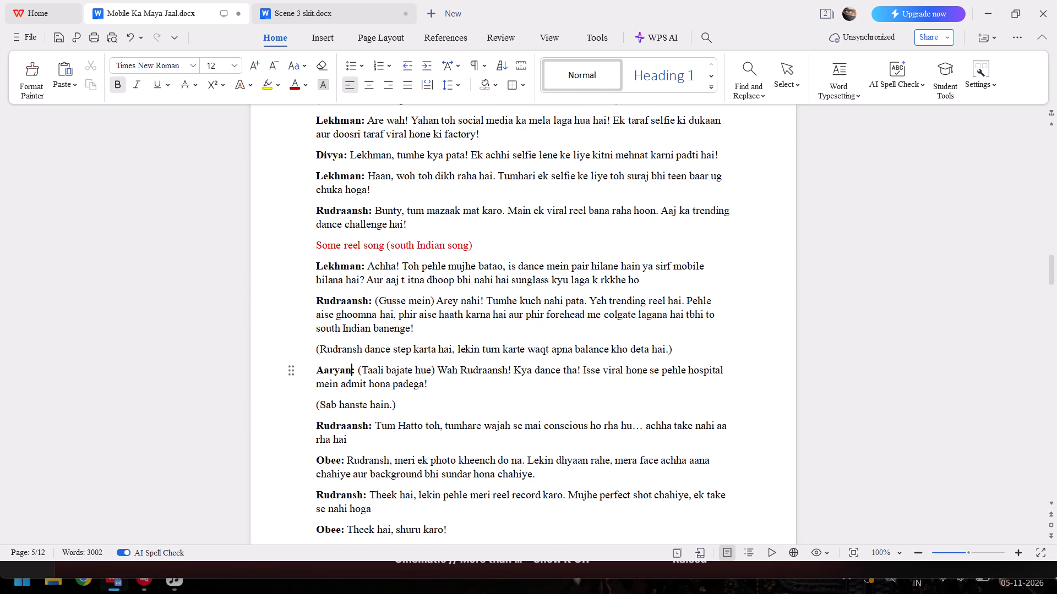
key("ctrl+BackSpace")
type("Lekhman")
Relabel the Obee speaker of "meri ek photo kheench do na", "Theek hai, shuru karo!" and "Sorry! Camera galti se" as Divya.
scroll(348, 430, "down", 2)
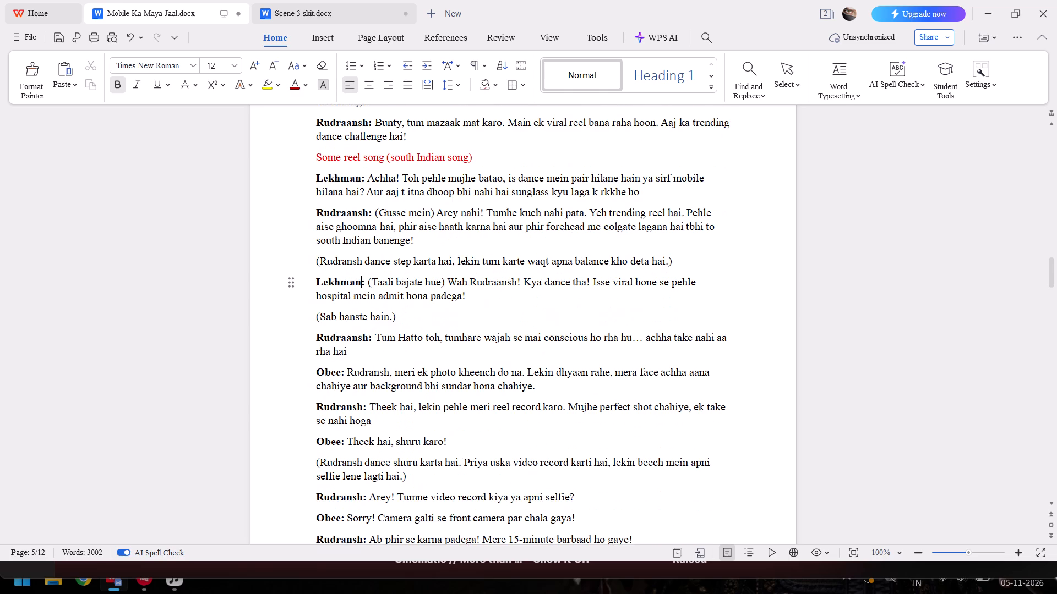
left_click(339, 373)
key("ctrl+BackSpace")
type("Divya")
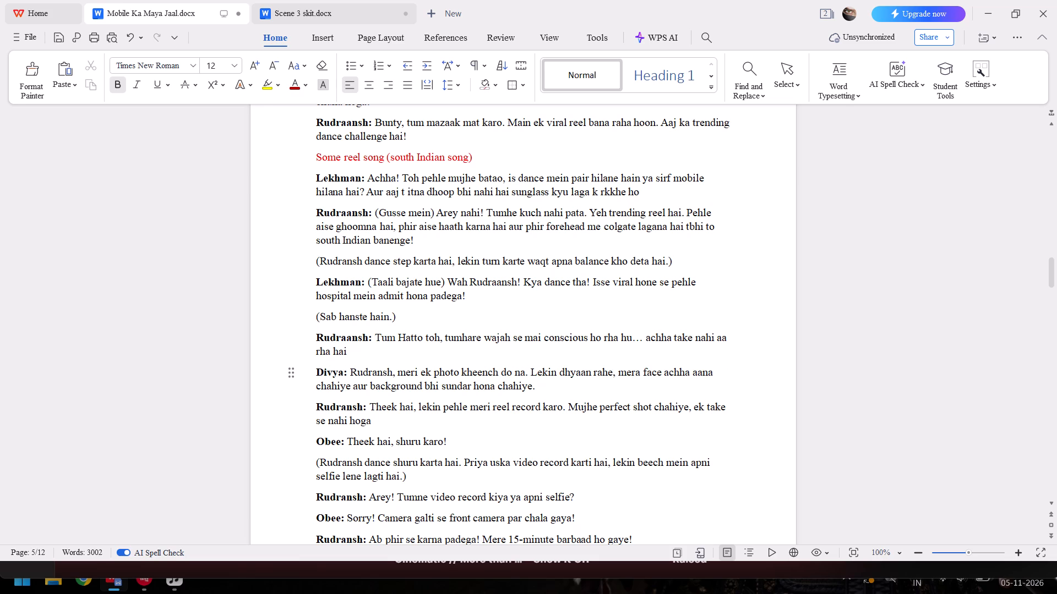
left_click(342, 441)
key("ctrl+BackSpace")
type("Divya")
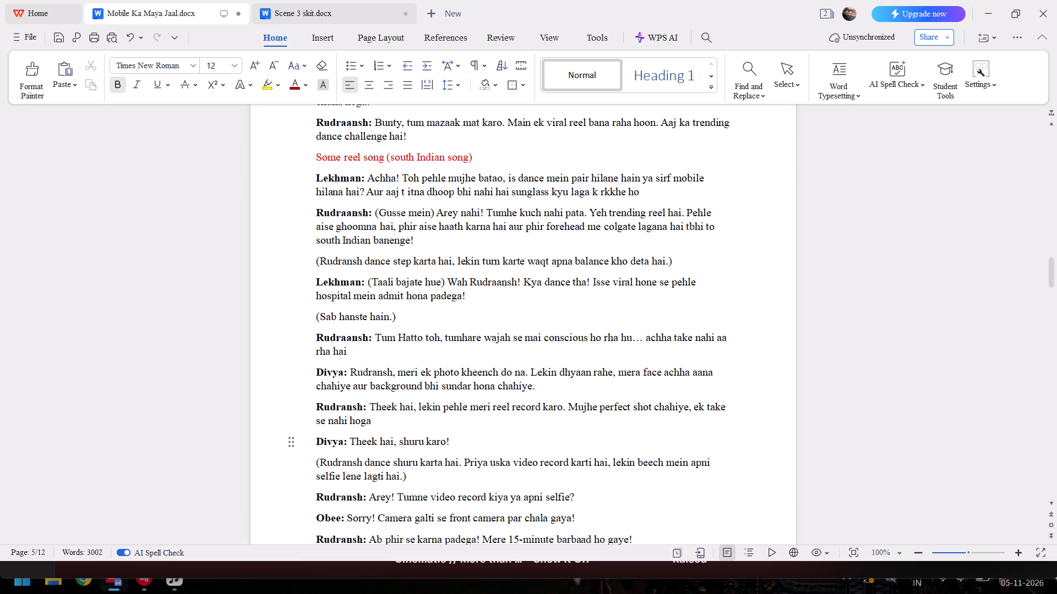
scroll(183, 260, "down", 3)
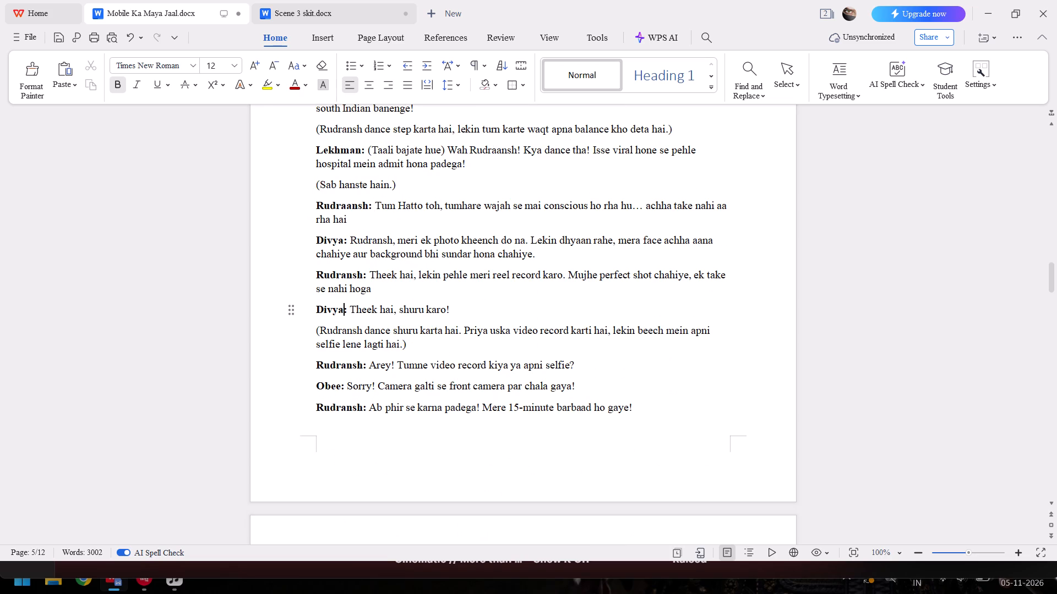
left_click(338, 389)
key("ctrl+BackSpace")
type("Divya")
Relabel the Aaryan speaker of "Koi baat nahi Rudraansh!" above the Funny Selfie Aur Reel Challenge heading as Lekhman.
scroll(357, 424, "down", 3)
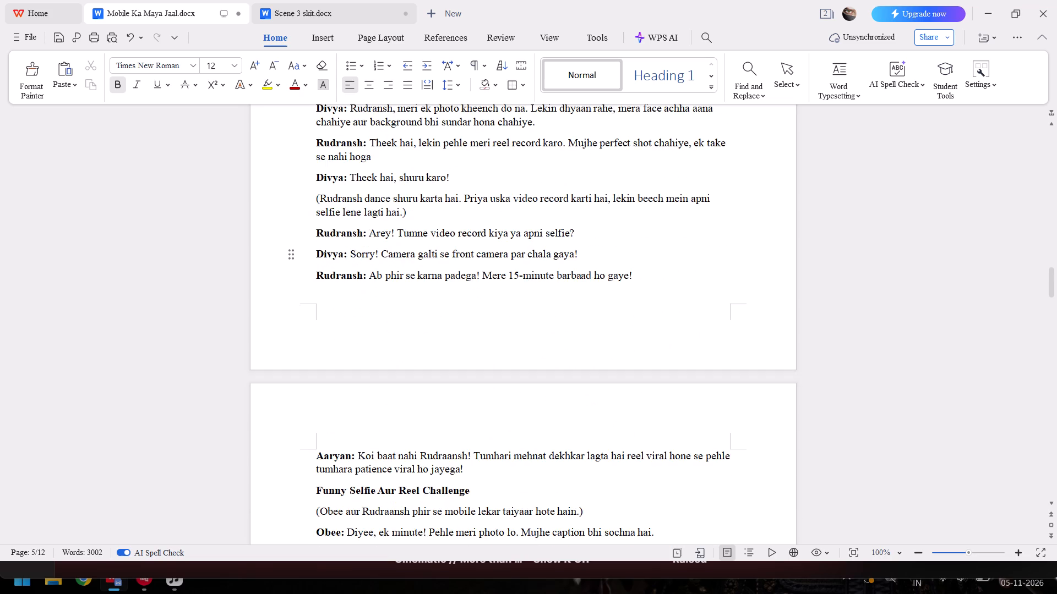
scroll(493, 393, "down", 3)
left_click(353, 318)
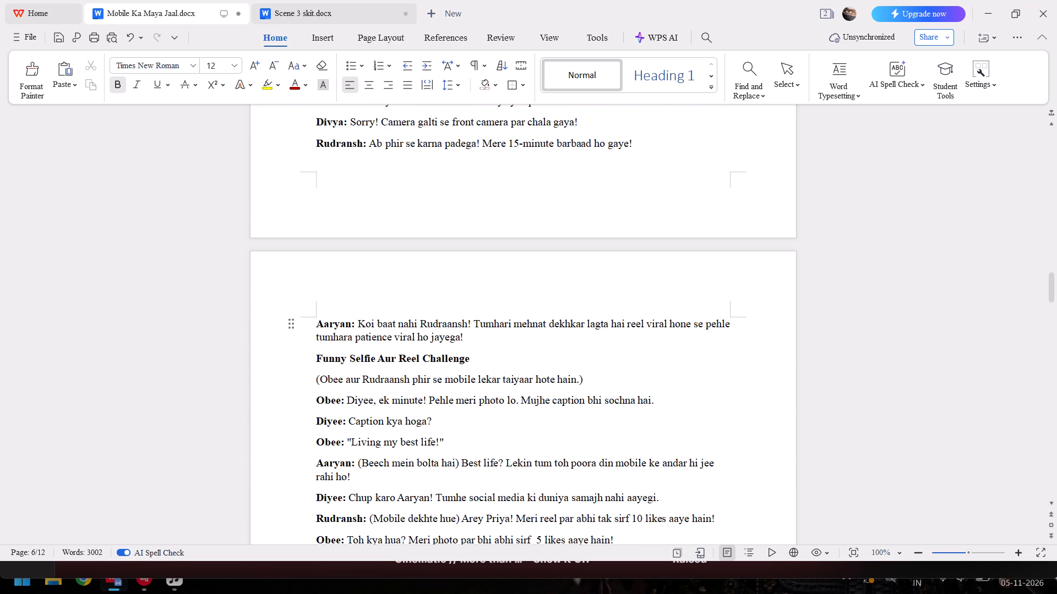
key("ctrl+BackSpace")
type("Lekhman")
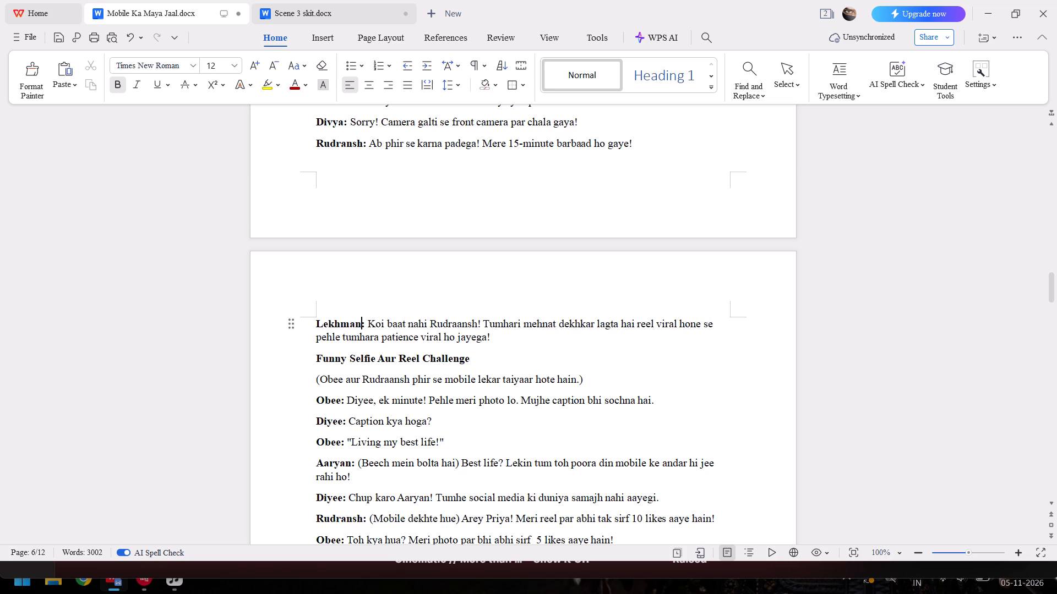
Dismiss the song notification, switch to Riot Client and look through the sections of its social panel.
scroll(390, 393, "down", 1)
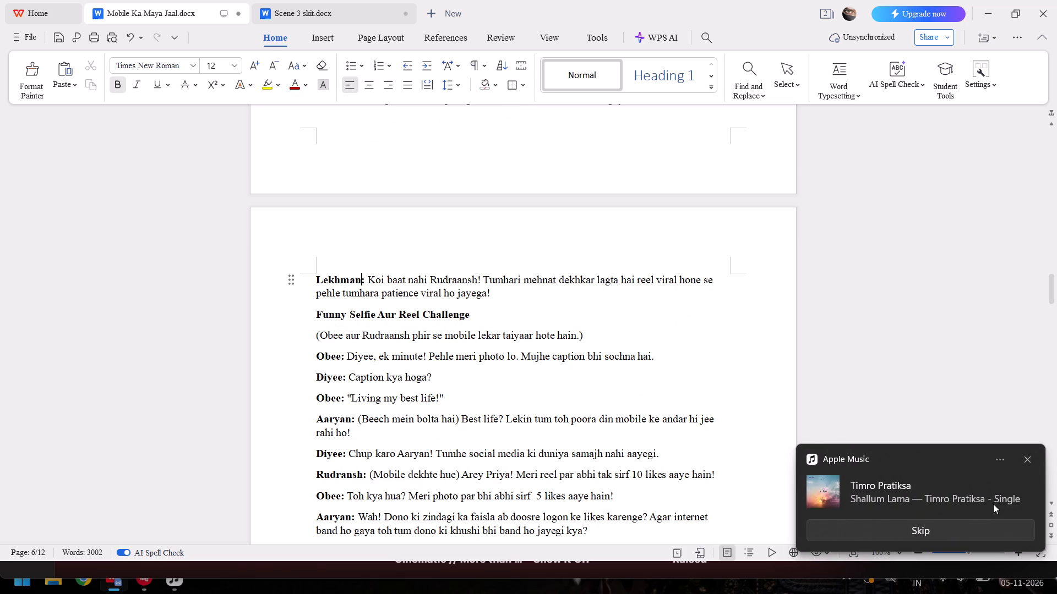
left_click(1026, 461)
key("alt+Tab")
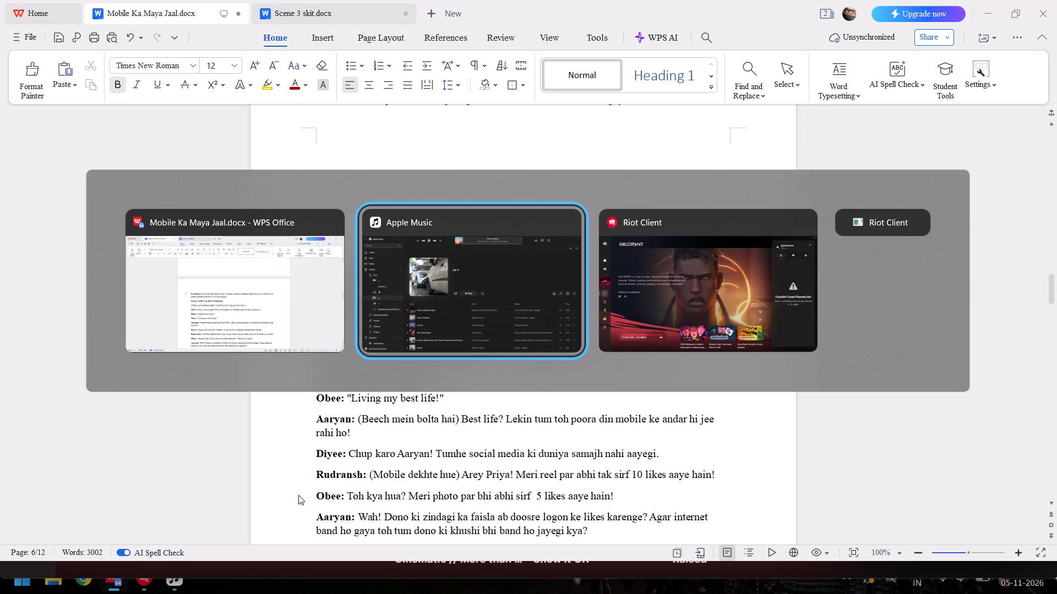
key("alt+Tab")
key("alt+Tab")
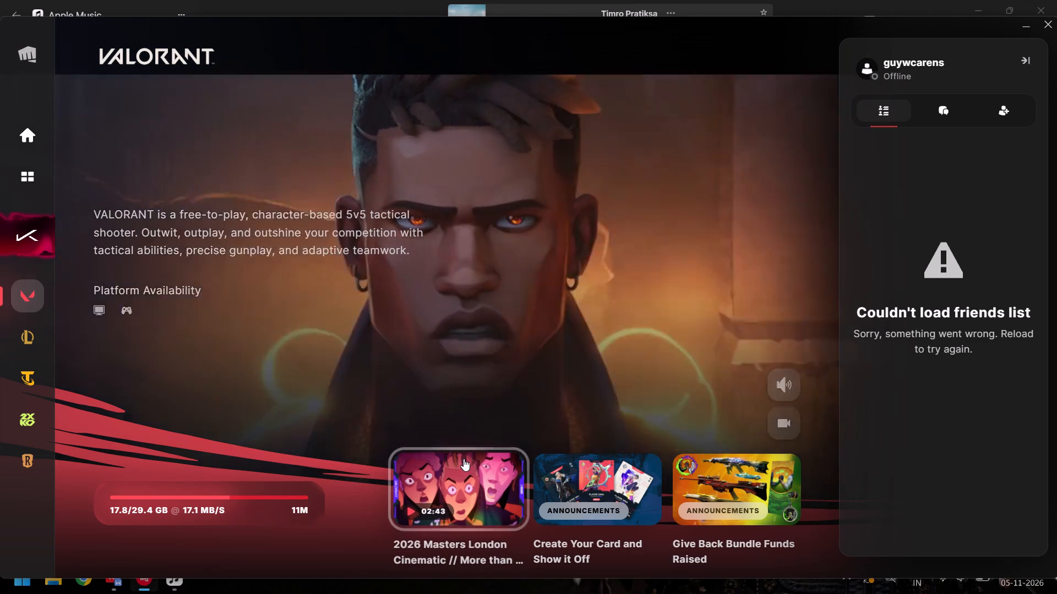
left_click(954, 109)
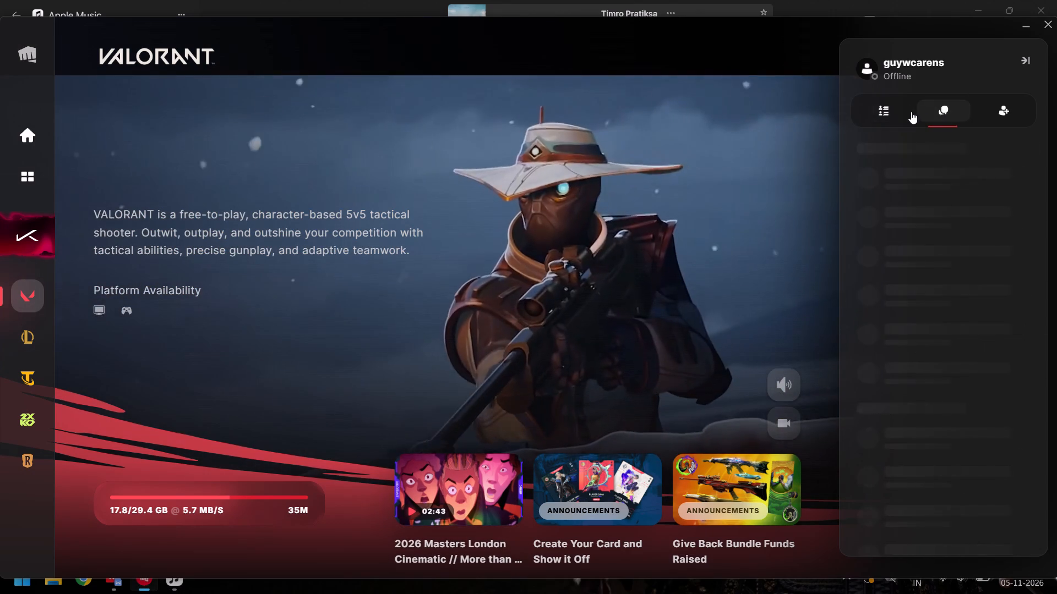
left_click(1003, 108)
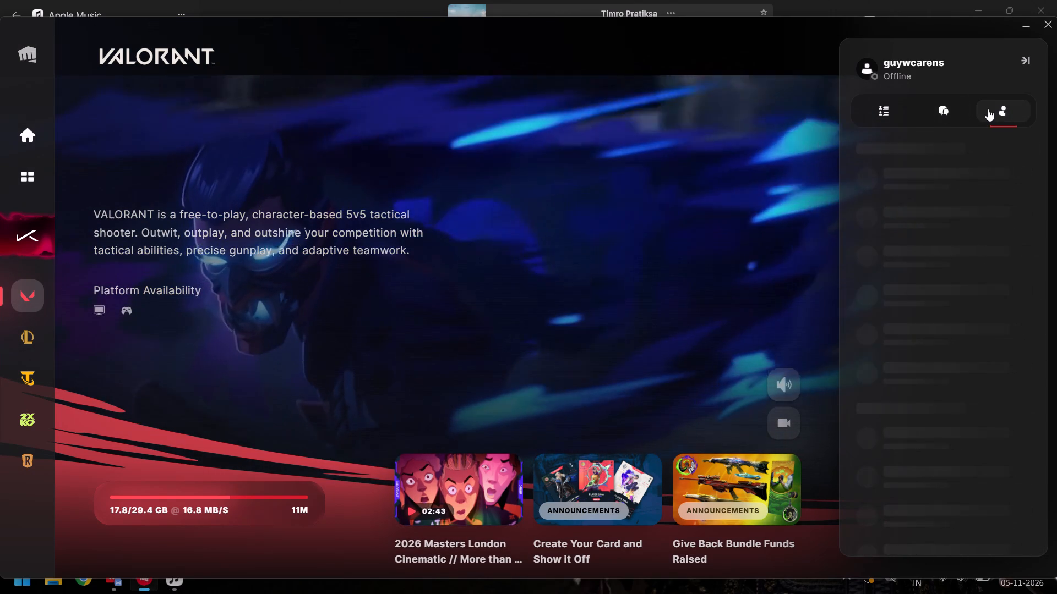
left_click_drag(553, 23, 552, 5)
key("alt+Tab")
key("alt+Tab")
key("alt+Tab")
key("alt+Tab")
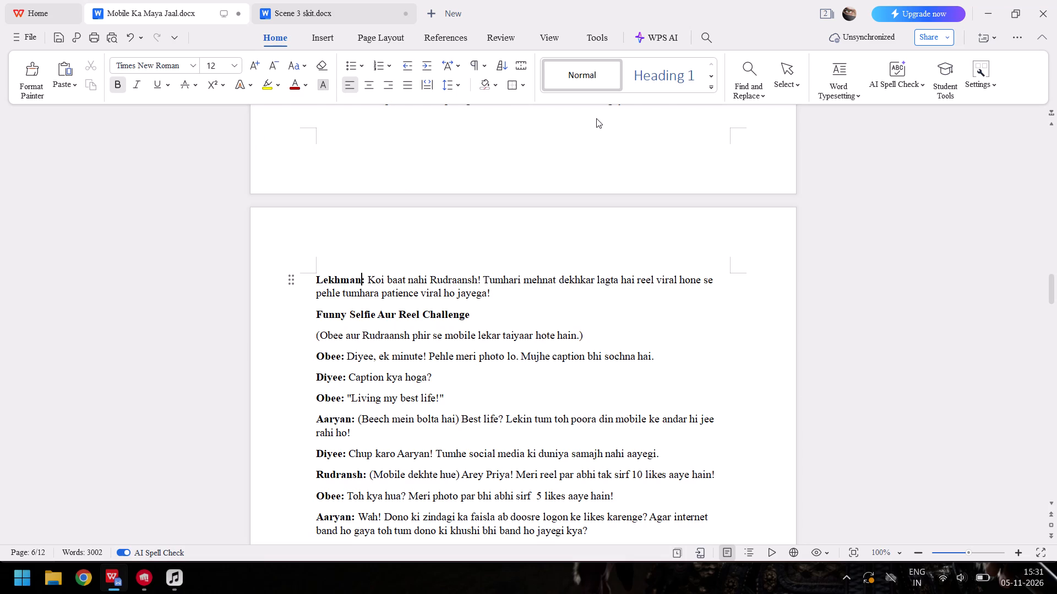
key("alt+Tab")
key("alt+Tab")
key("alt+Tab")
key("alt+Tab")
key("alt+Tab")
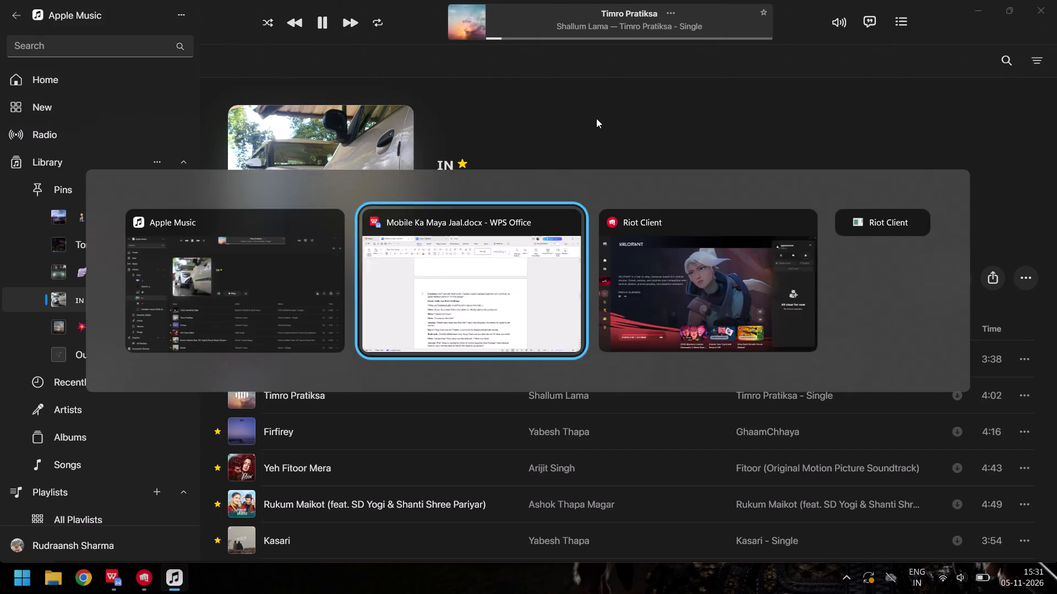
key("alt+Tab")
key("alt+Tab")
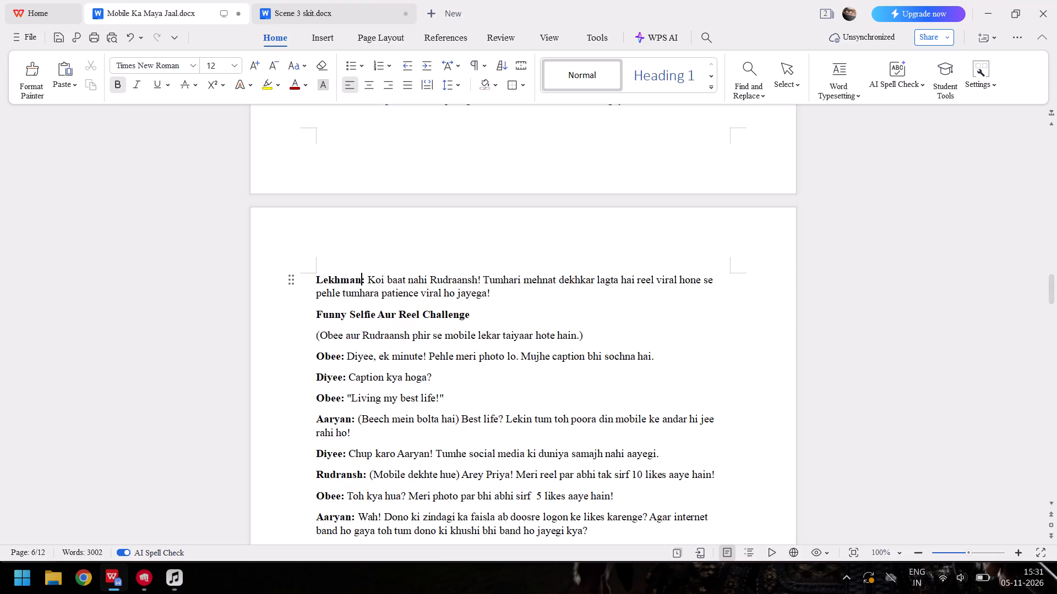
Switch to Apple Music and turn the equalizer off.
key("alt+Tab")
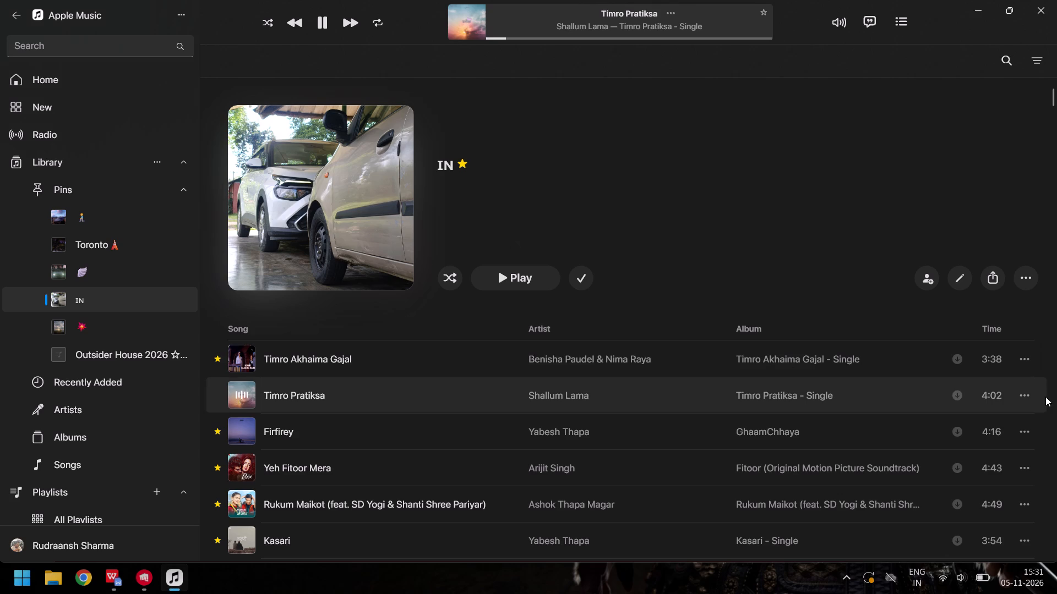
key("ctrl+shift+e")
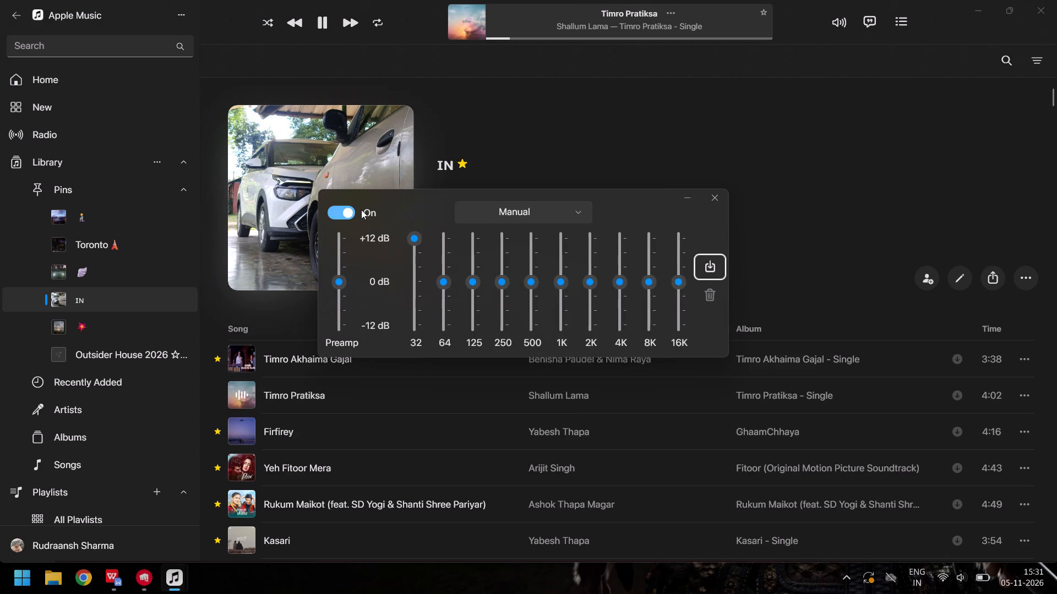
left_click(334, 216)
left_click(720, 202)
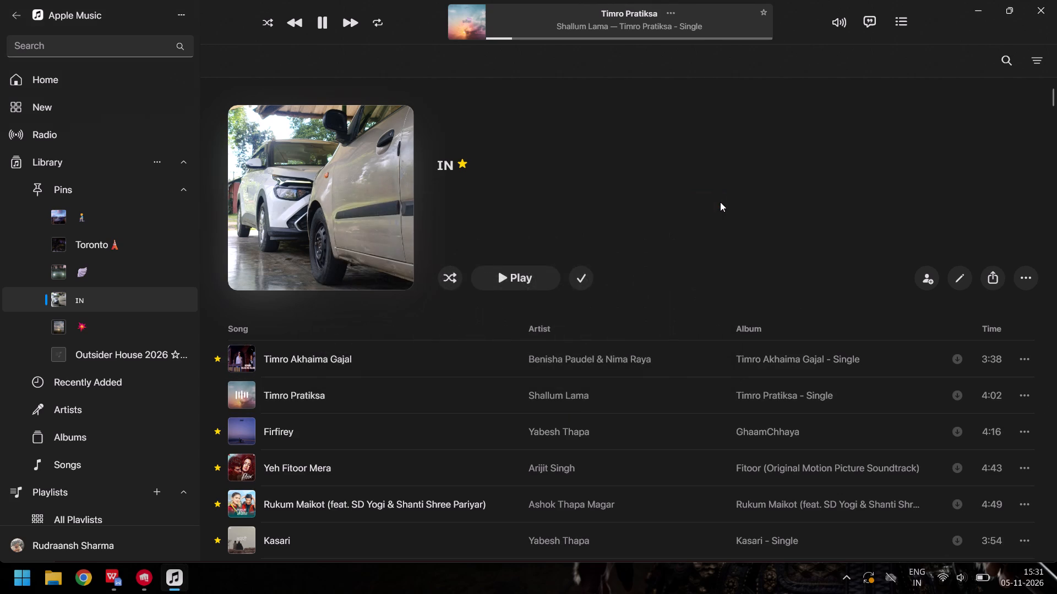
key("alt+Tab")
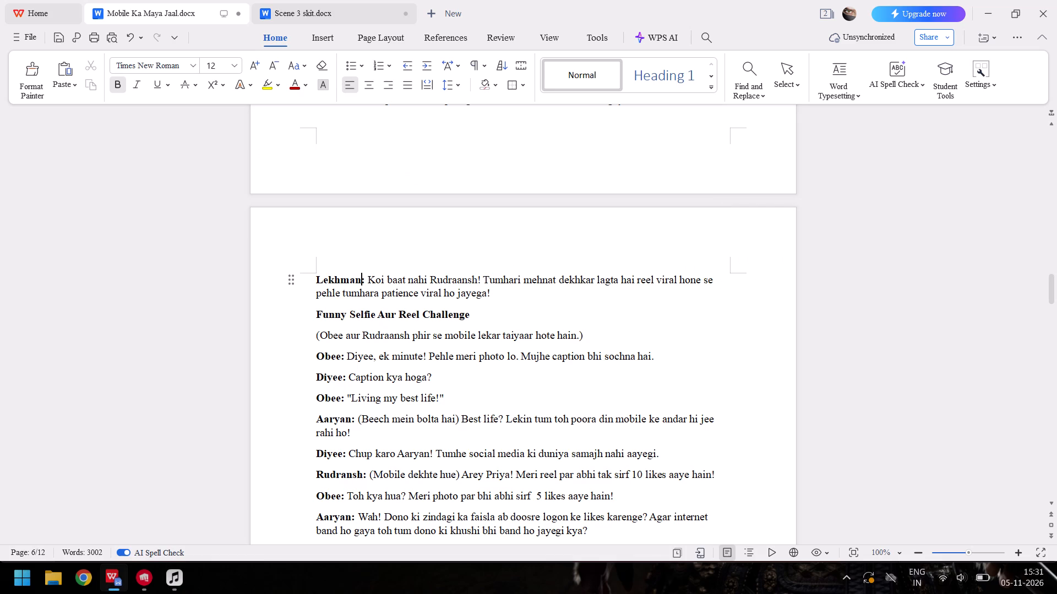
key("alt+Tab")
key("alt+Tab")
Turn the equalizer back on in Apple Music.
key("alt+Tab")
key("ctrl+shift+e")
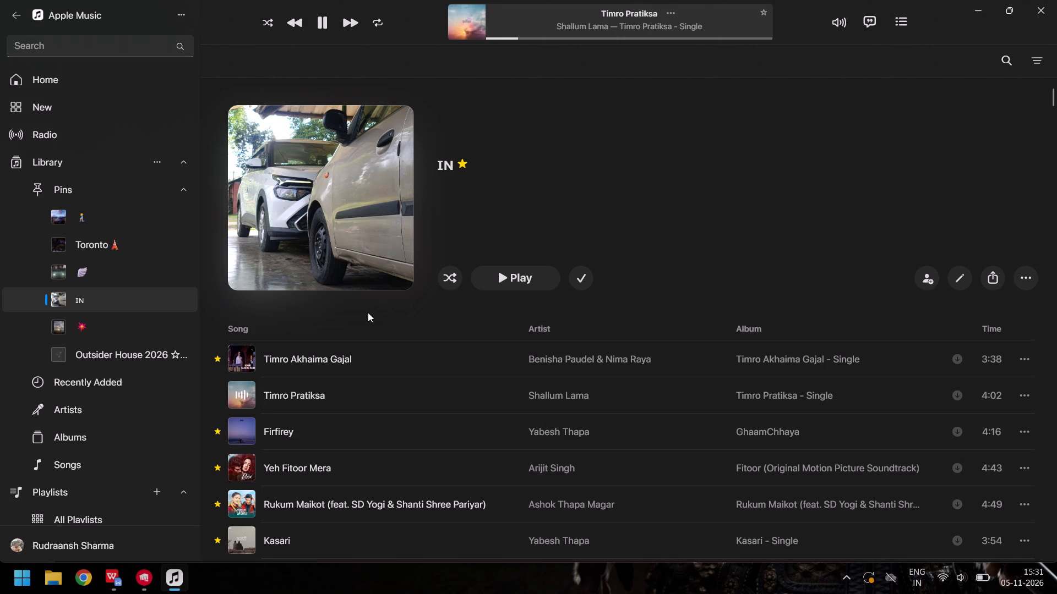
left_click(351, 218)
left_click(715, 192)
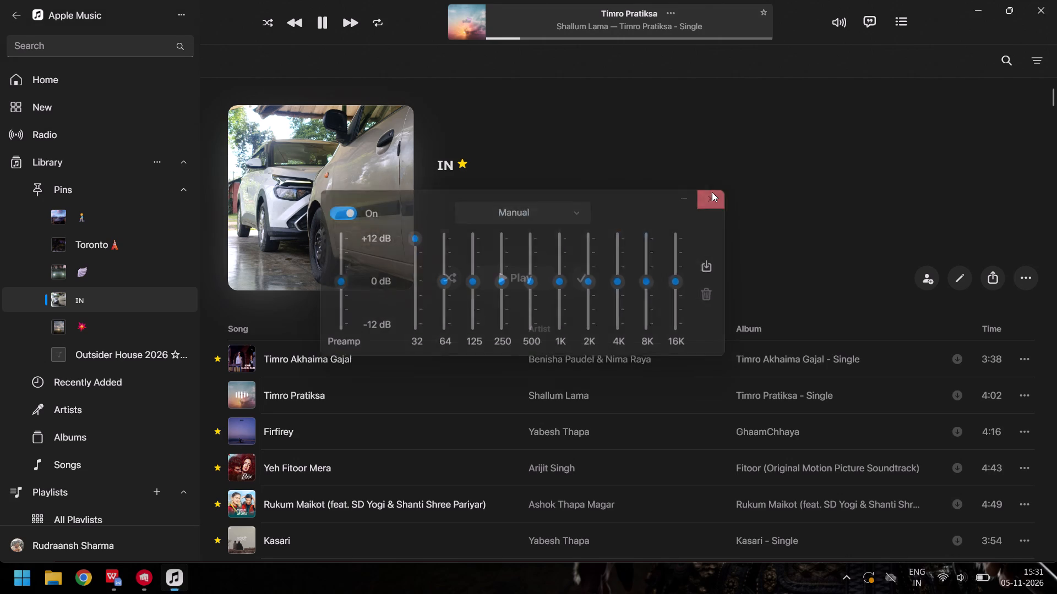
Return to the skit in WPS Office and replace Priya with Obee in Rudransh's "Meri reel par abhi tak sirf 10 likes" line.
key("alt+Tab")
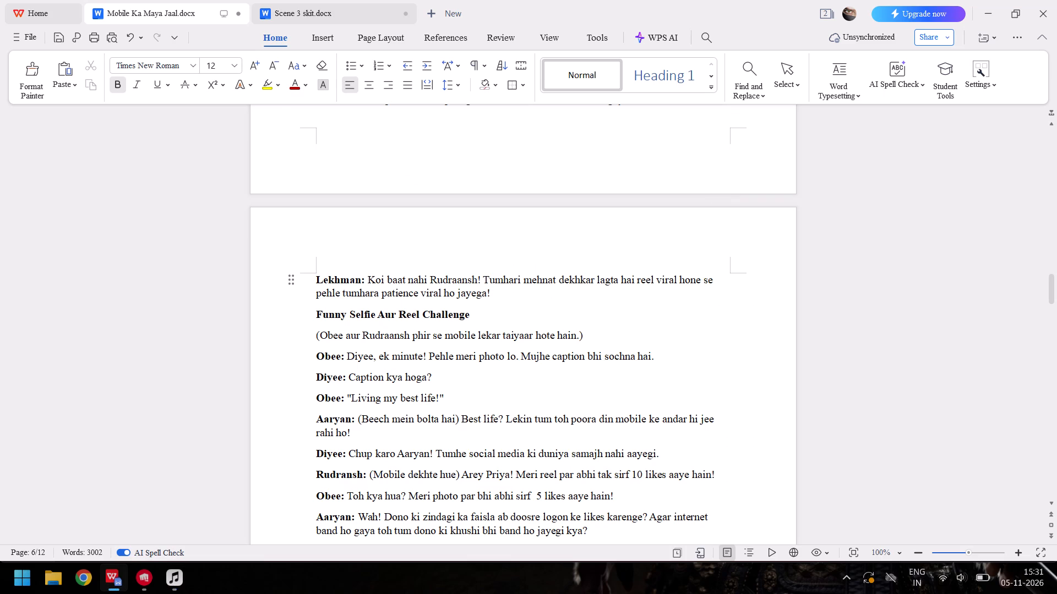
left_click(347, 417)
scroll(344, 443, "down", 1)
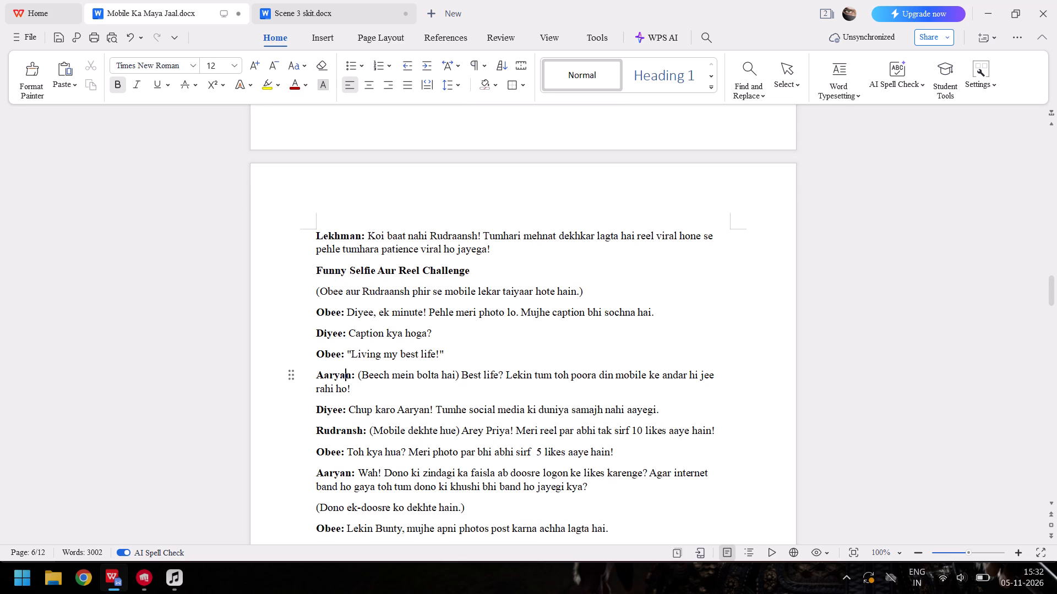
left_click(514, 433)
key("Left")
key("ctrl+BackSpace")
type("Obee")
Relabel the Narrator speaker of "Photo kisi pal ko kaid kar sakti hai" above the Scene 5 heading as Sagyan.
scroll(264, 274, "down", 1)
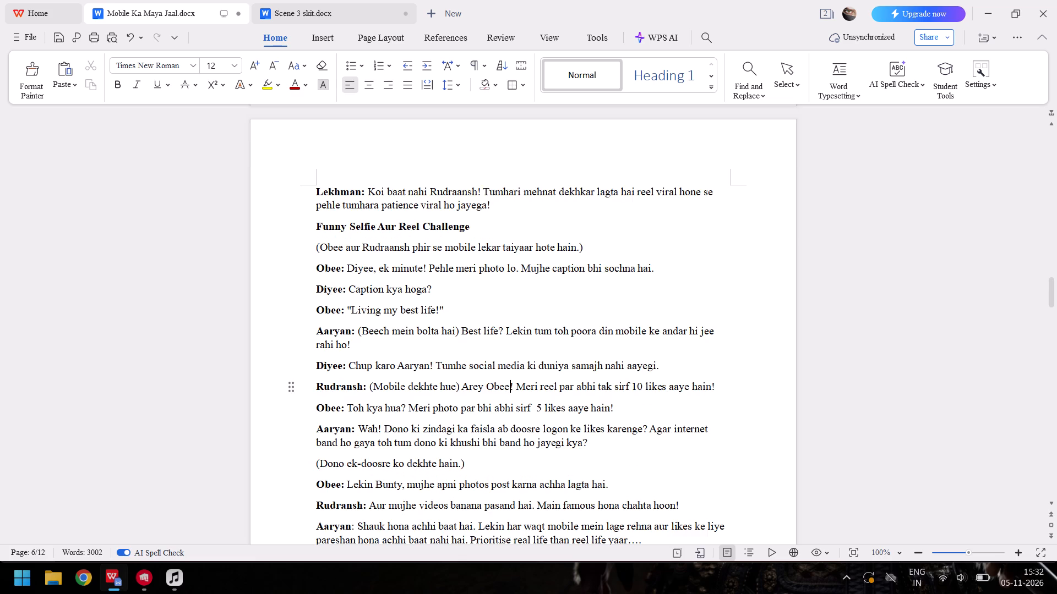
scroll(284, 332, "down", 1)
scroll(270, 377, "down", 1)
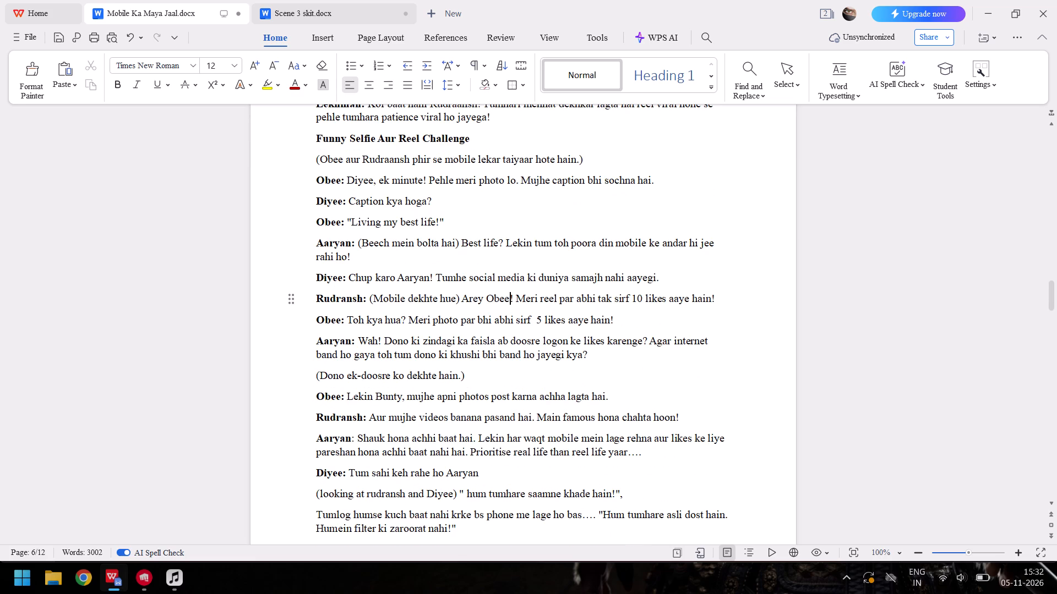
scroll(664, 427, "down", 2)
scroll(551, 406, "down", 2)
scroll(396, 433, "down", 1)
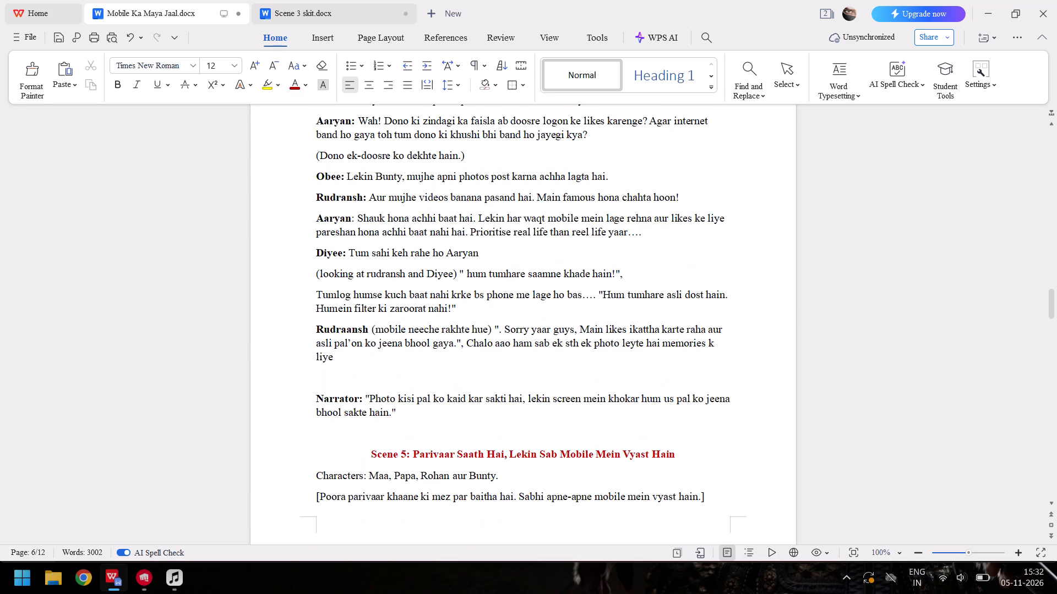
left_click(359, 398)
key("ctrl+BackSpace")
type("Sagyan")
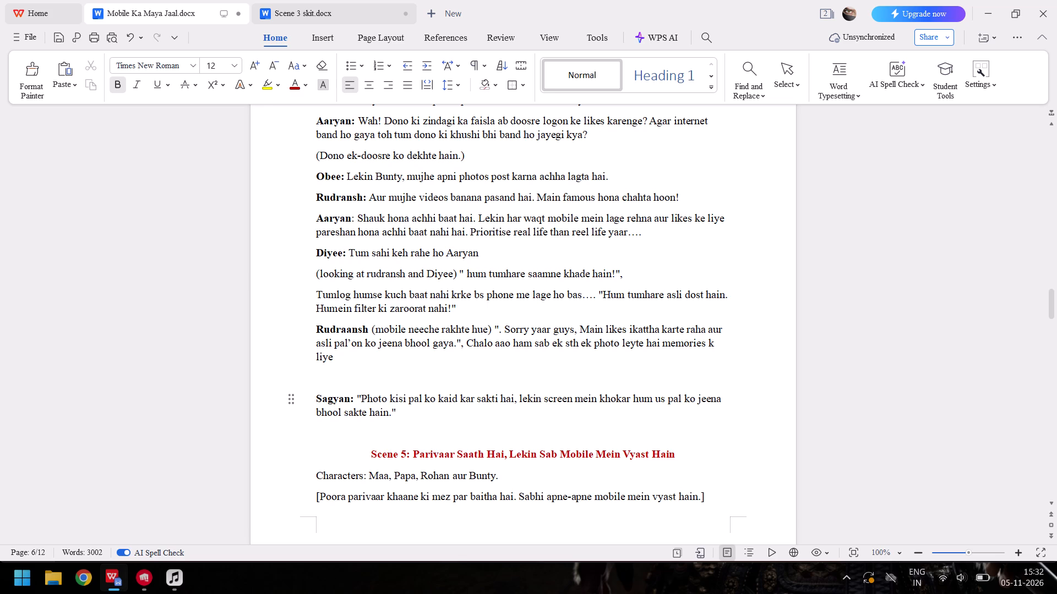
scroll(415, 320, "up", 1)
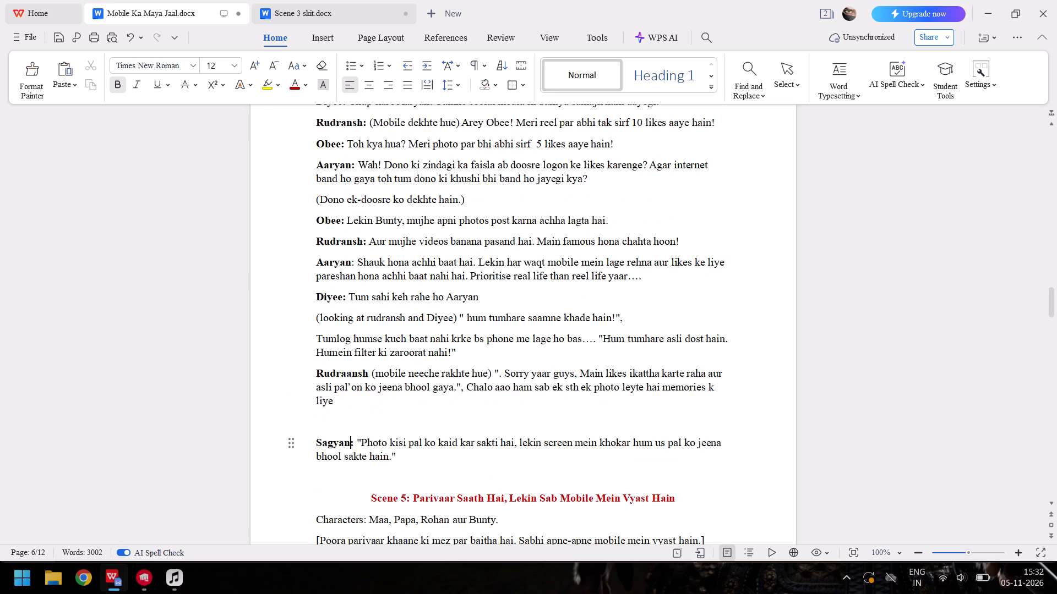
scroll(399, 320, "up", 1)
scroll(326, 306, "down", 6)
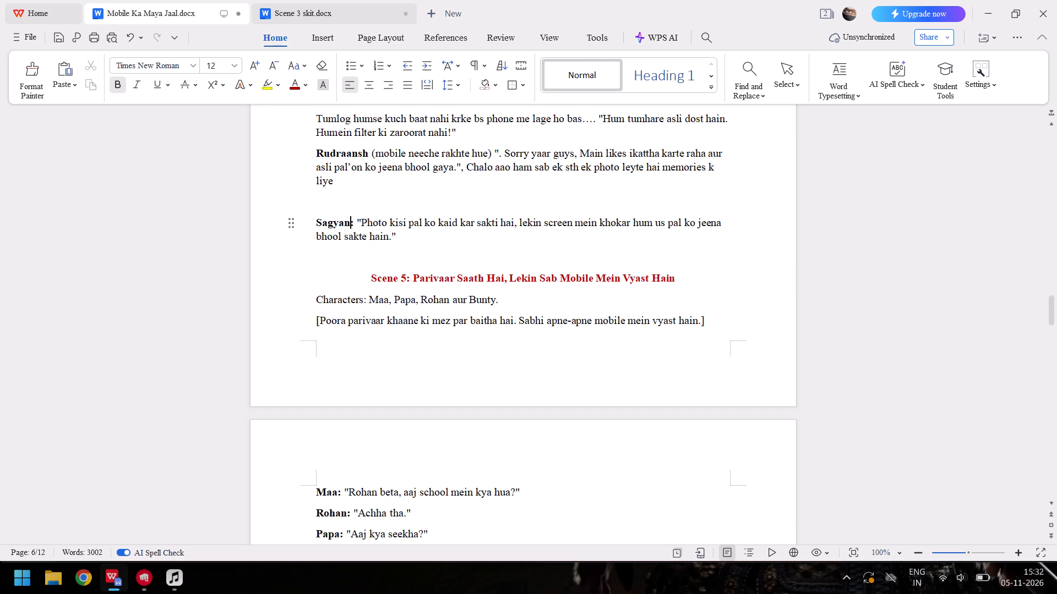
In the Scene 5 Characters line, replace Bunty with Aaryan and Rohan with Vinayak.
scroll(374, 267, "up", 1)
scroll(359, 275, "down", 1)
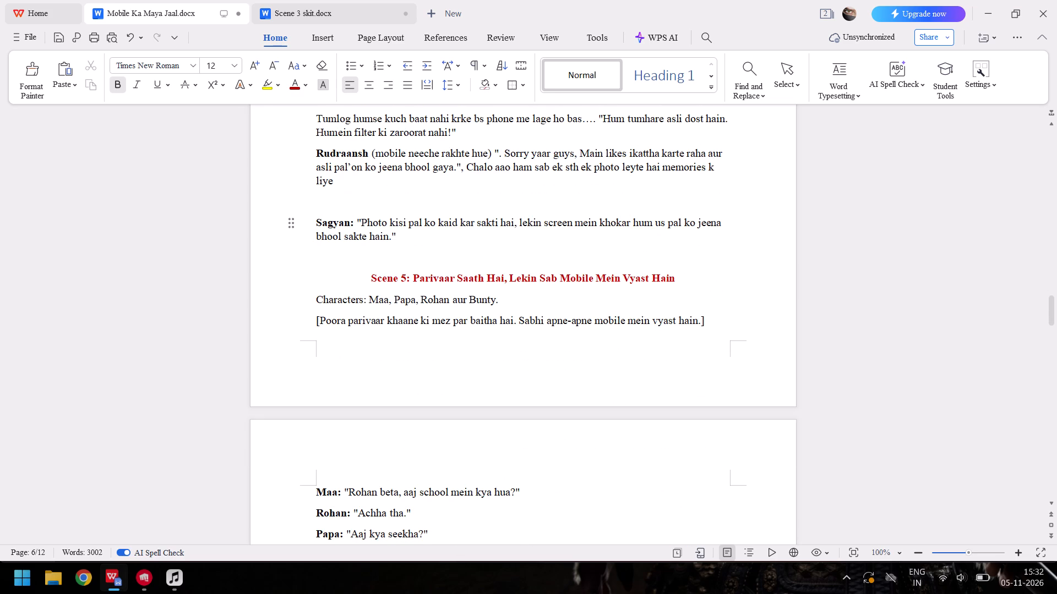
left_click(500, 301)
key("Left")
key("ctrl+BackSpace")
type("Aaryan")
key("ctrl+Left")
key("ctrl+Left")
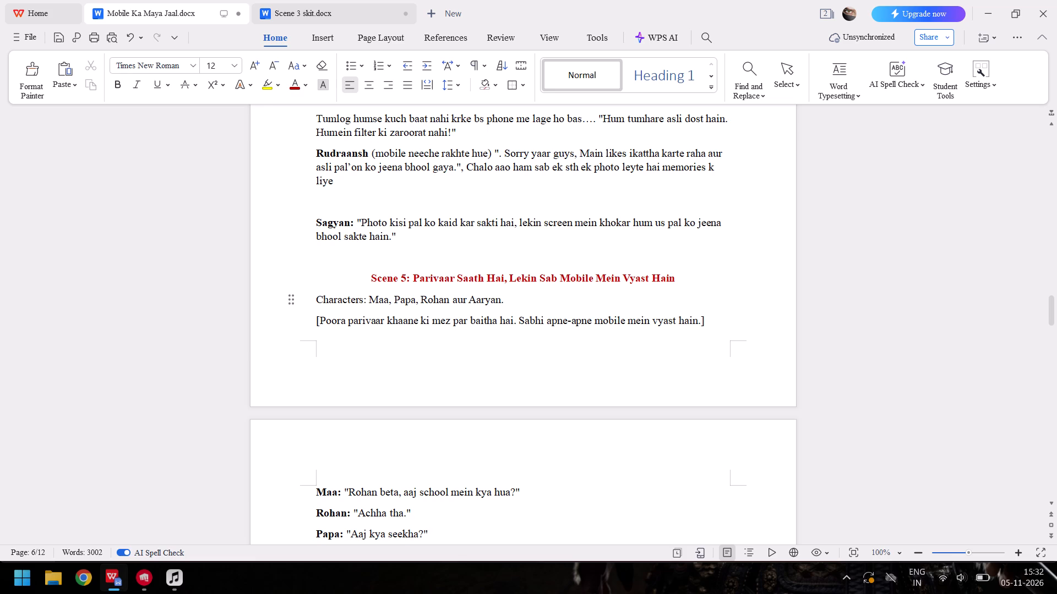
key("ctrl+Left")
key("ctrl+BackSpace")
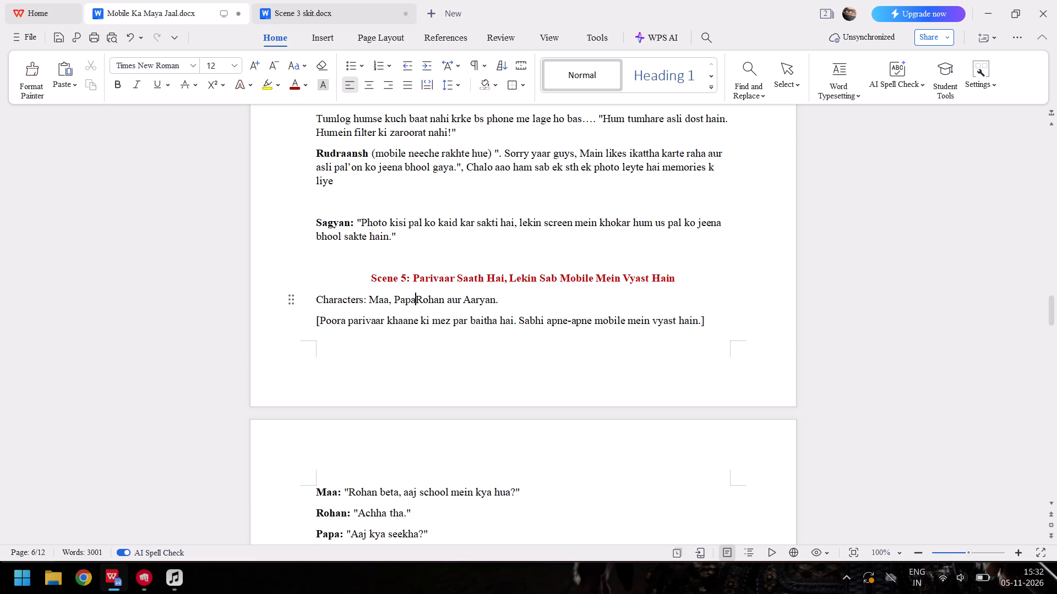
key("ctrl+z")
key("ctrl+Delete")
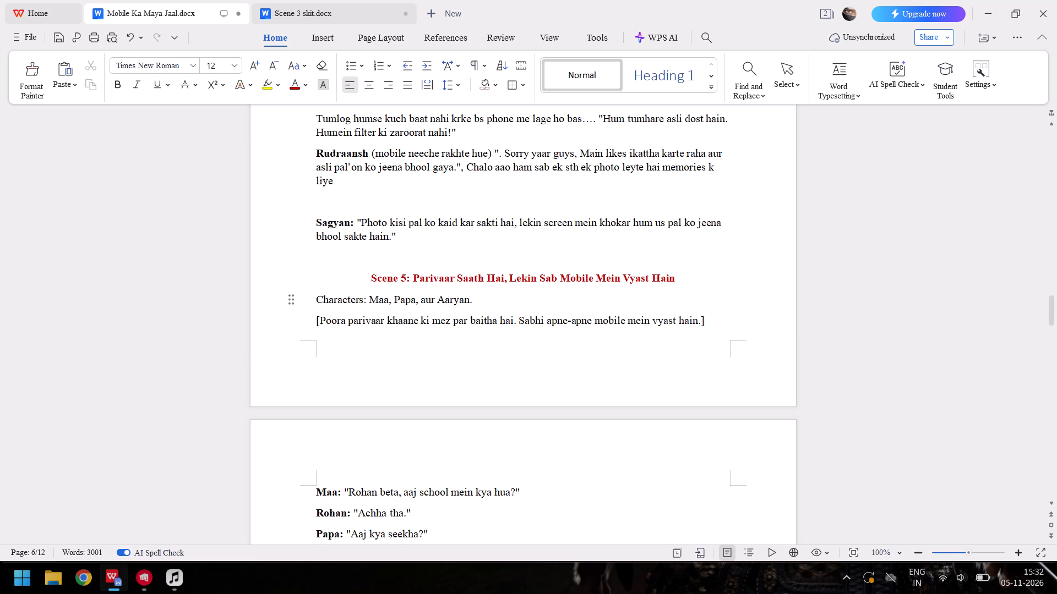
type("Vinayak")
key("space")
In the Scene 5 Characters line, replace Papa with Kanishk and Maa with Divya.
key("ctrl+Left")
key("ctrl+Left")
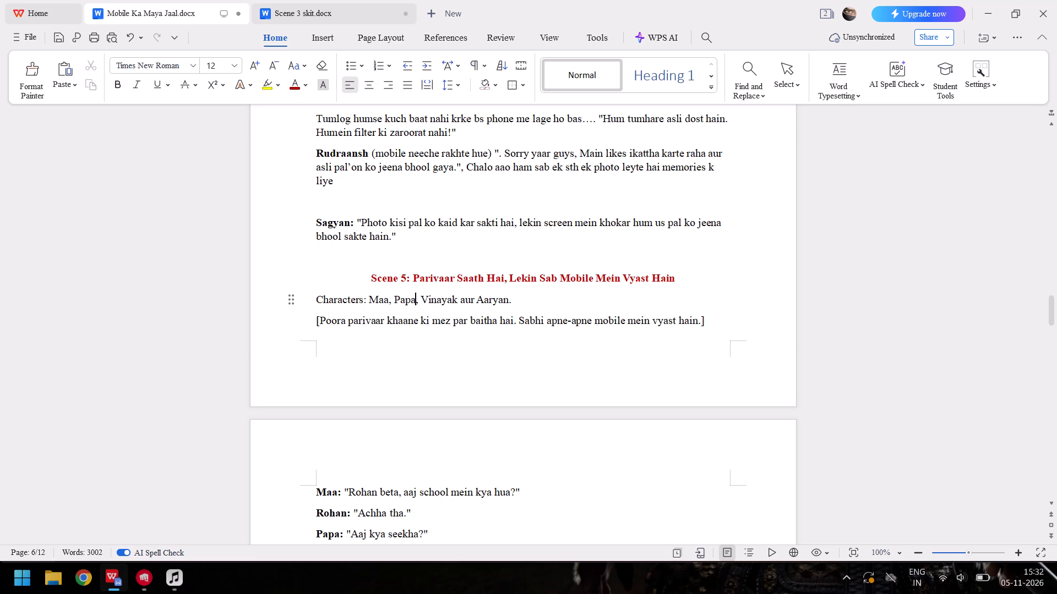
key("ctrl+BackSpace")
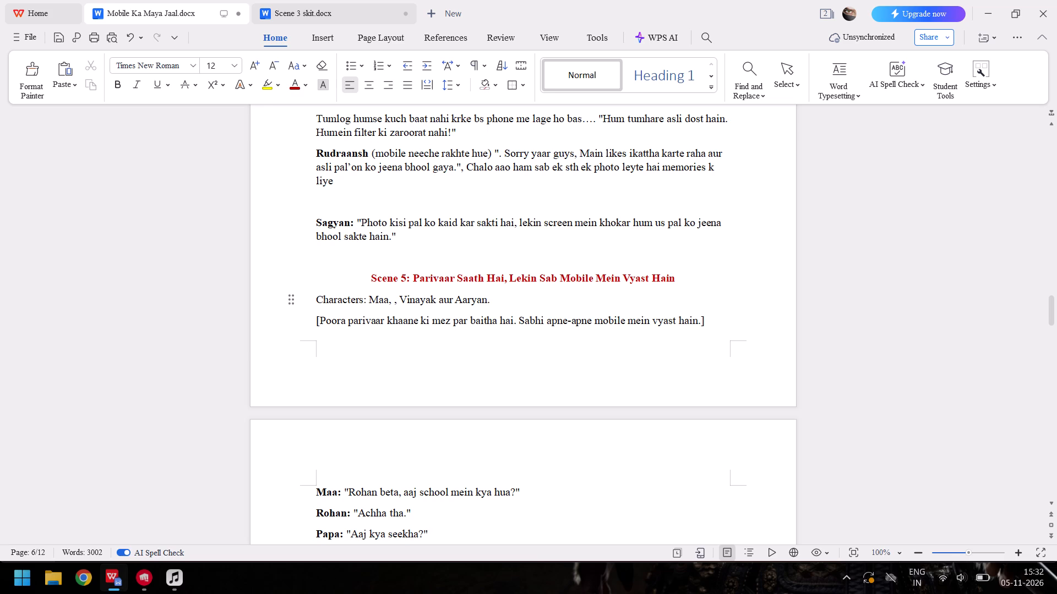
key("ctrl+shift+k")
type("anis")
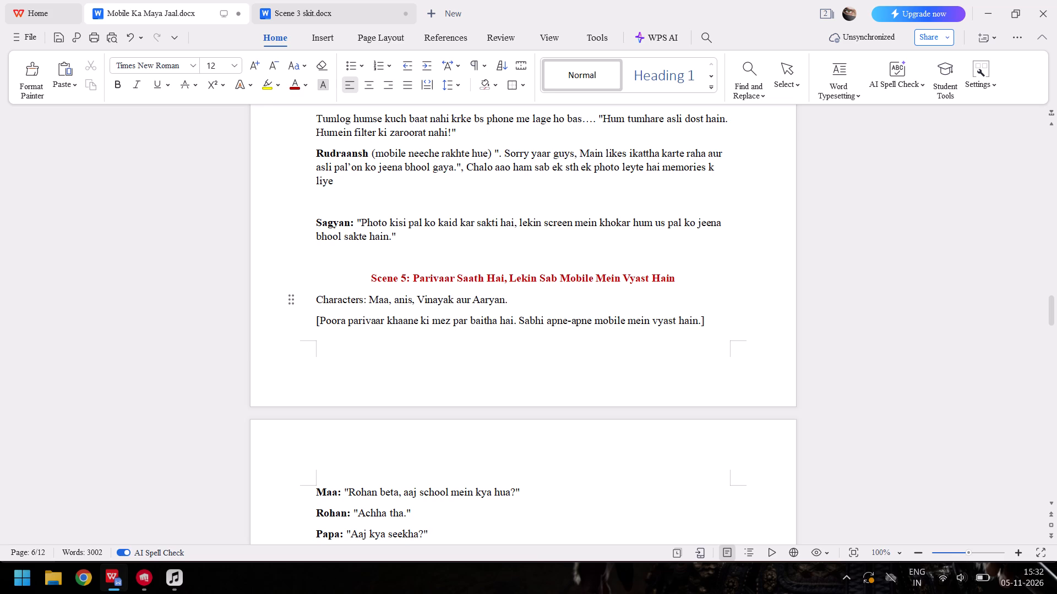
type("hk")
key("ctrl+Left")
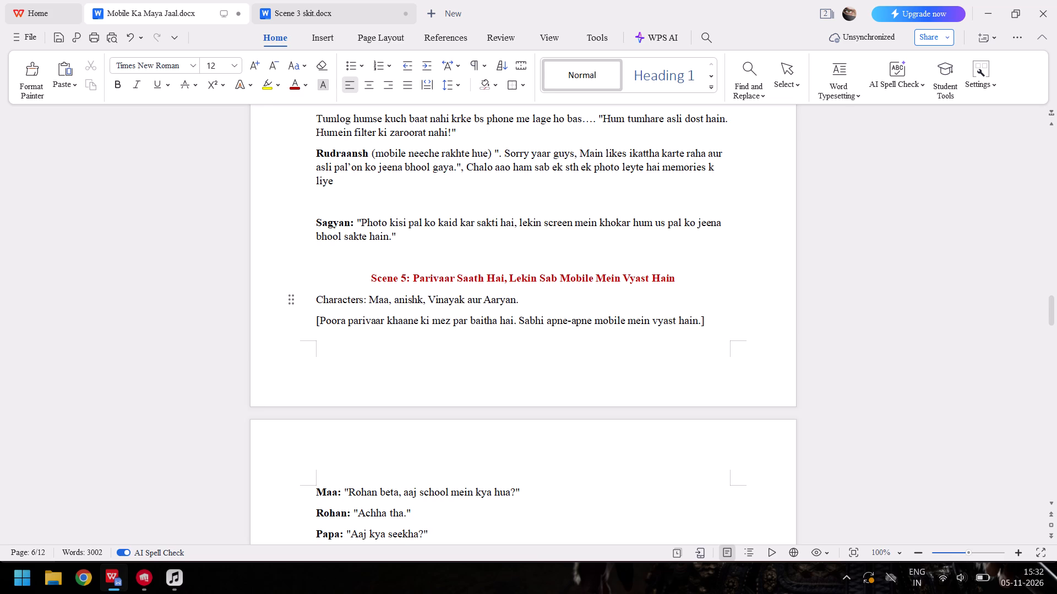
key("shift+l")
key("shift+BackSpace")
key("shift+k")
key("ctrl+Left")
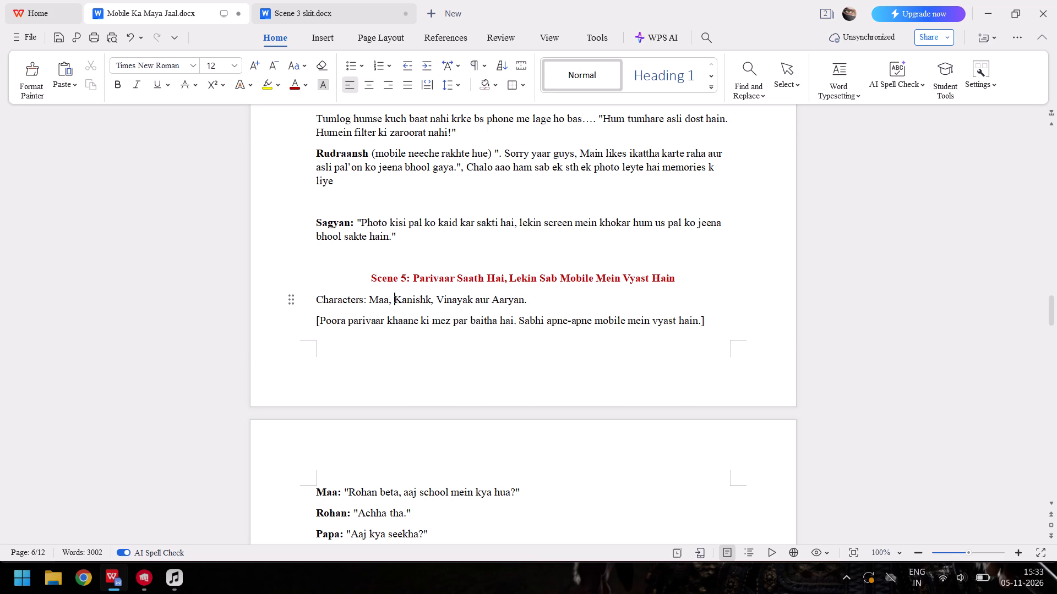
key("ctrl+Left")
key("ctrl+BackSpace")
type("Divya")
Relabel the speakers of Scene 5's first two dialogue lines as Divya and Vinayak.
scroll(366, 385, "down", 3)
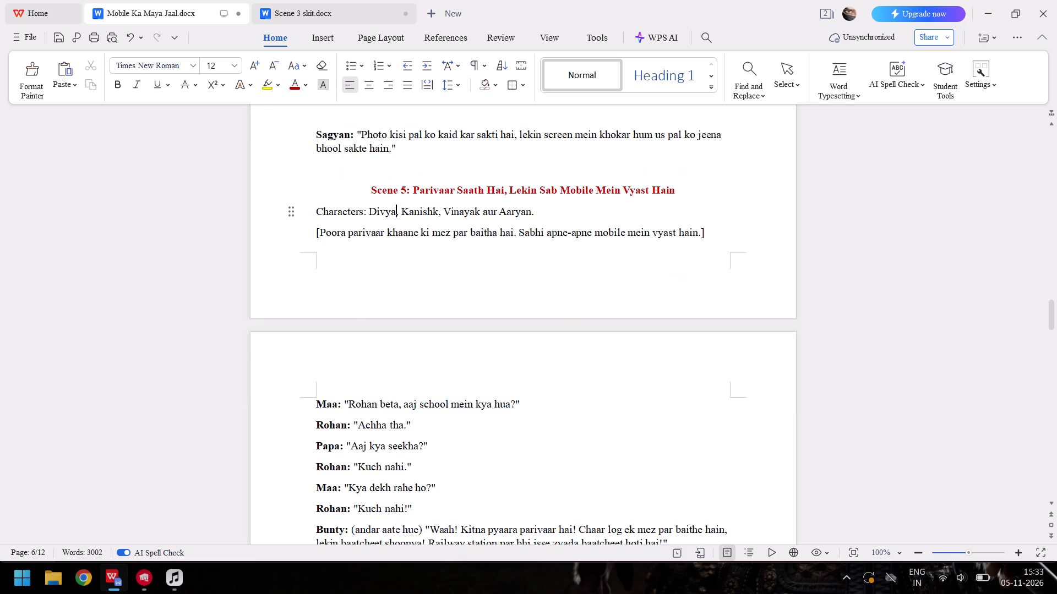
left_click(335, 358)
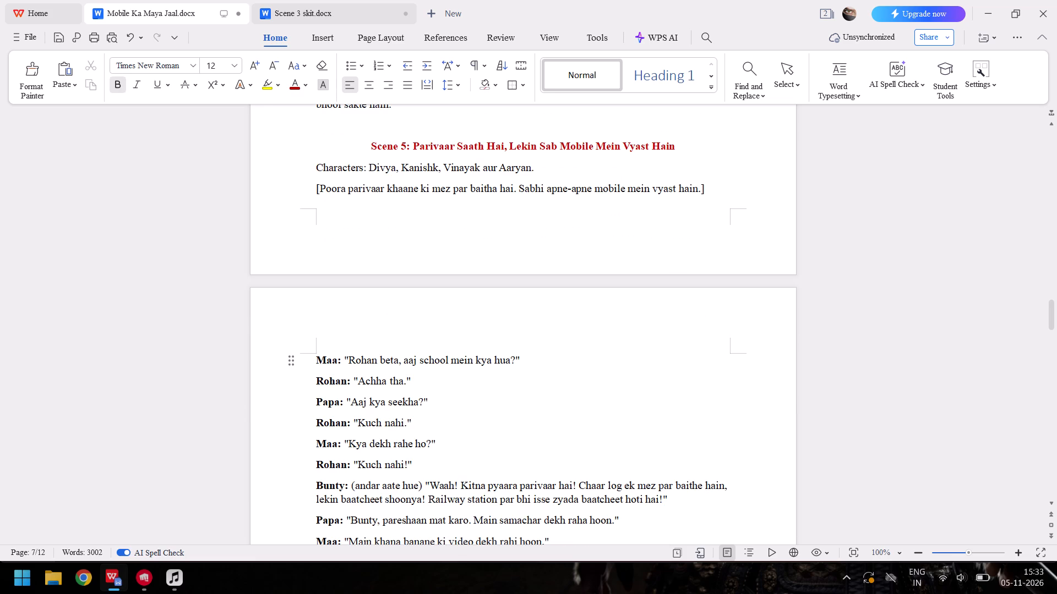
key("ctrl+BackSpace")
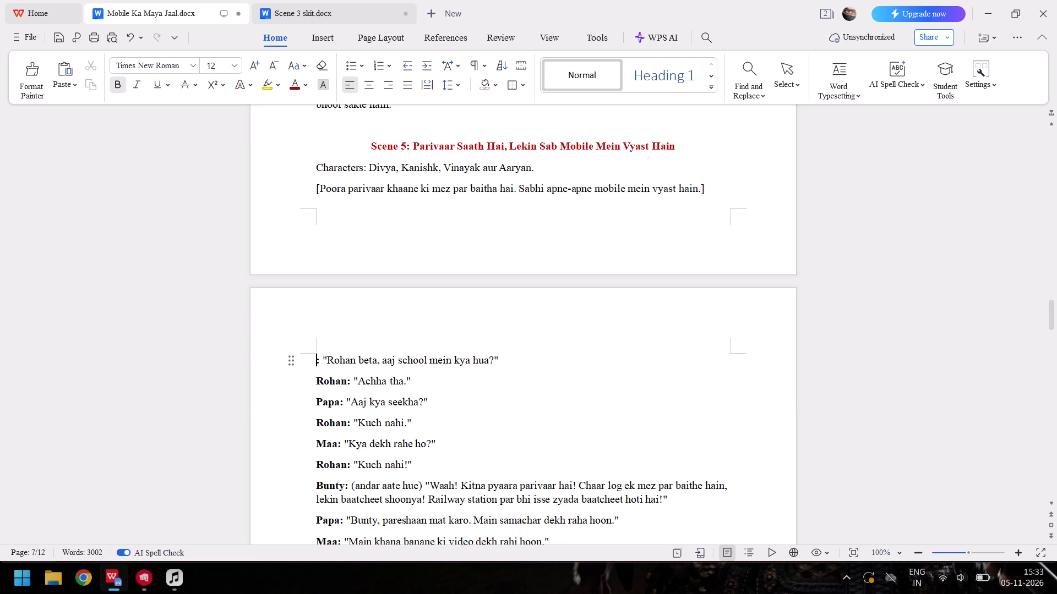
type("Divya")
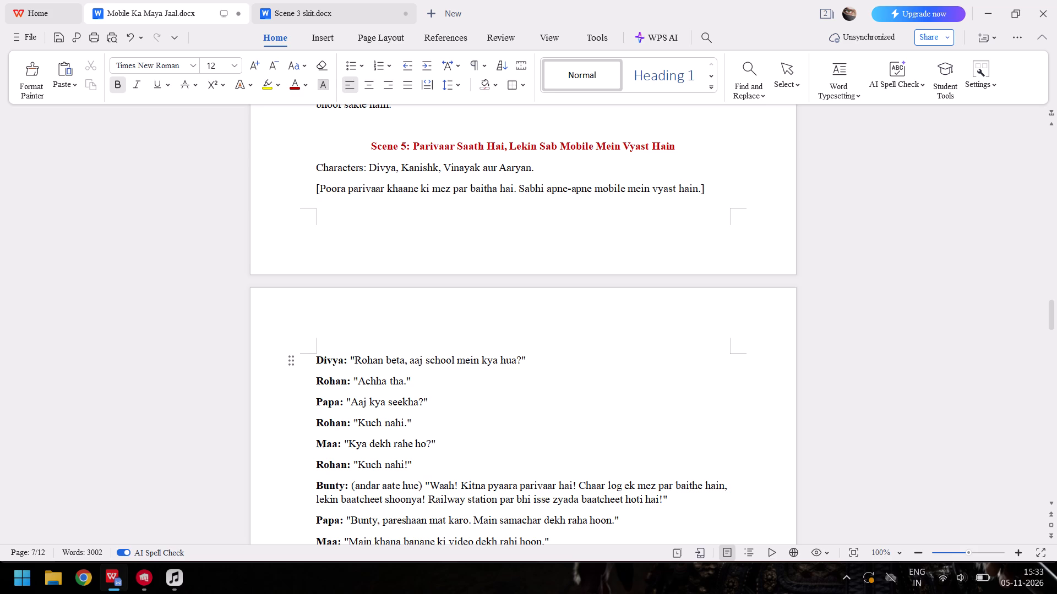
scroll(317, 345, "down", 2)
left_click(346, 289)
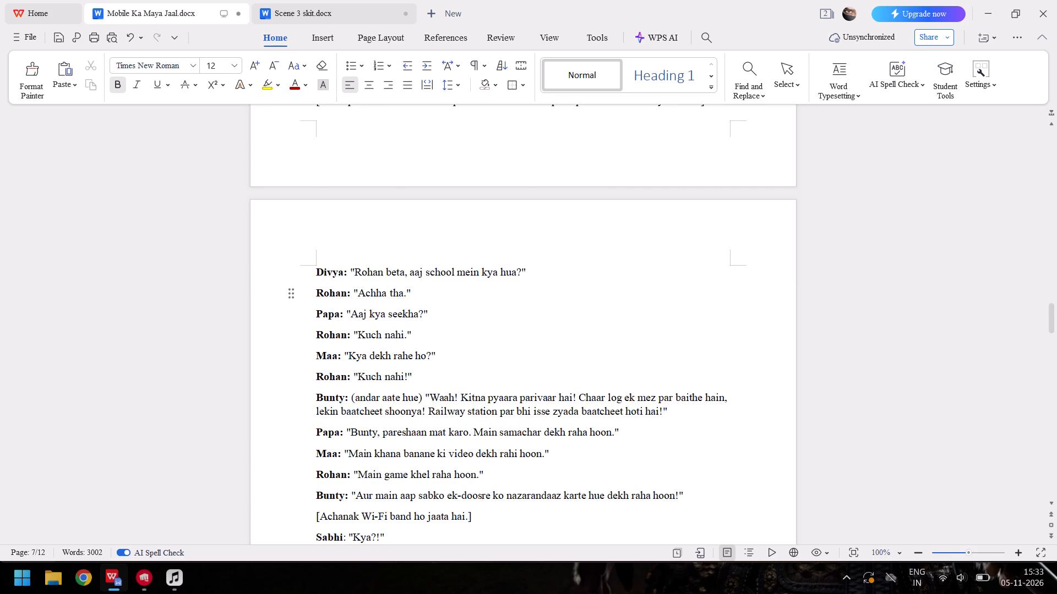
key("ctrl+BackSpace")
type("Vinayak")
Relabel the speaker of "Aaj kya seekha?" as Kanishk and the speaker of the "Kuch nahi." reply as Vinayak.
key("Down")
key("ctrl+Left")
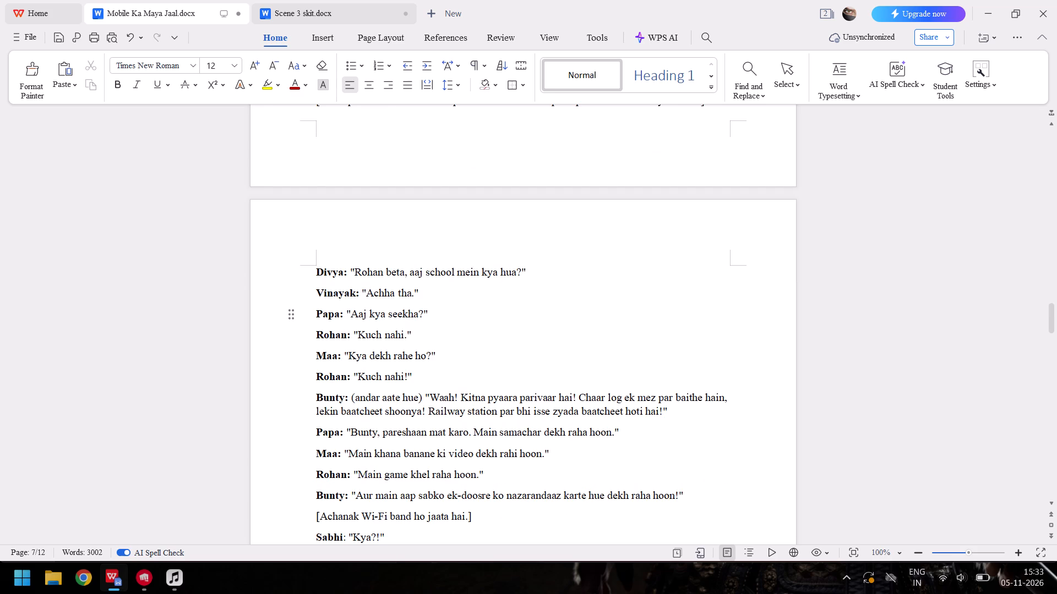
key("ctrl+Left")
key("ctrl+Left")
key("ctrl+BackSpace")
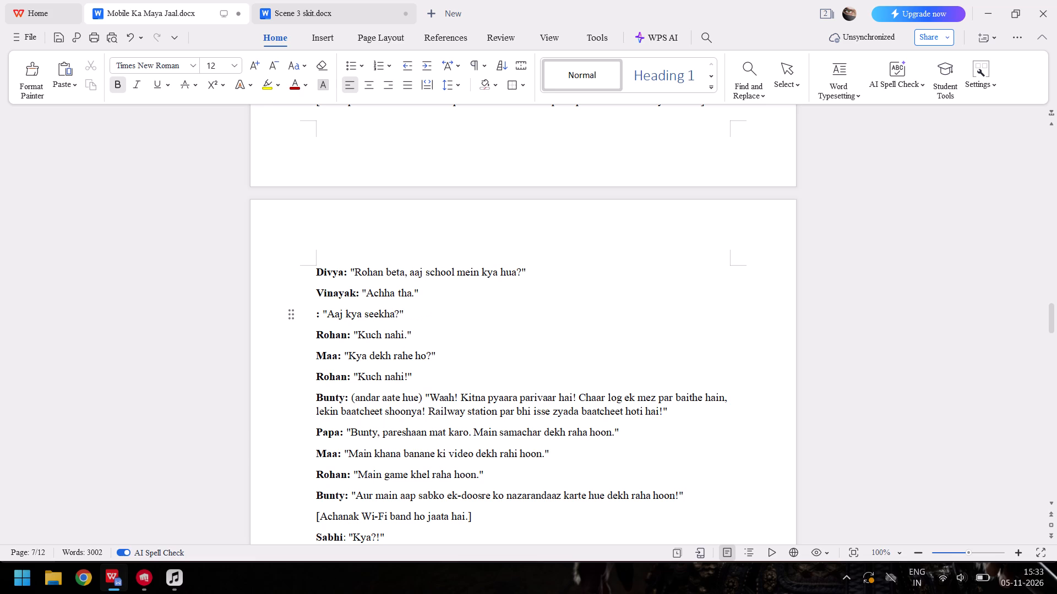
type("Kanishk")
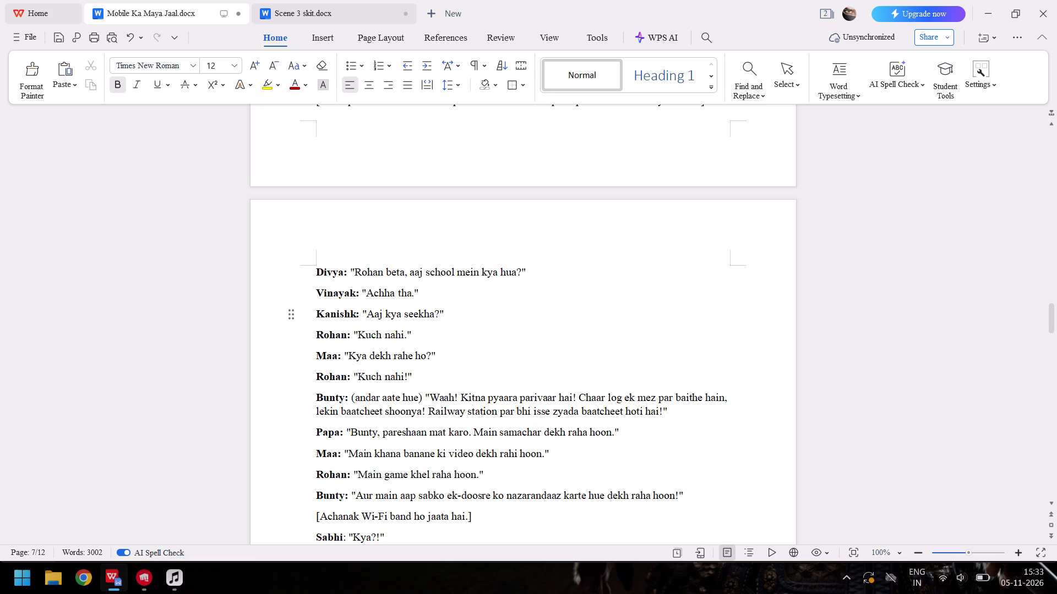
key("ctrl+Down")
key("ctrl+Delete")
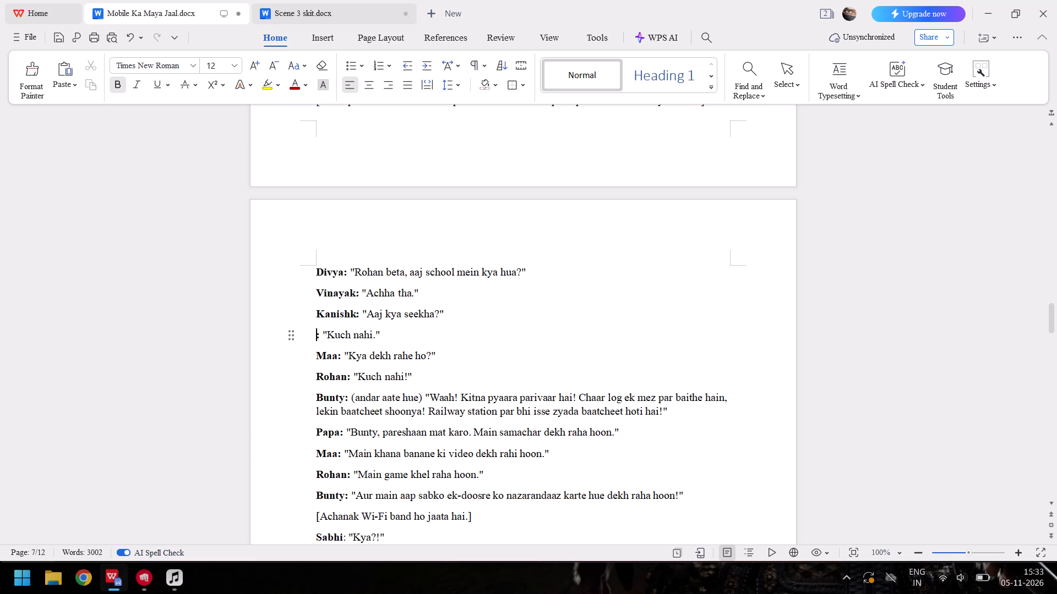
type("Vinayak")
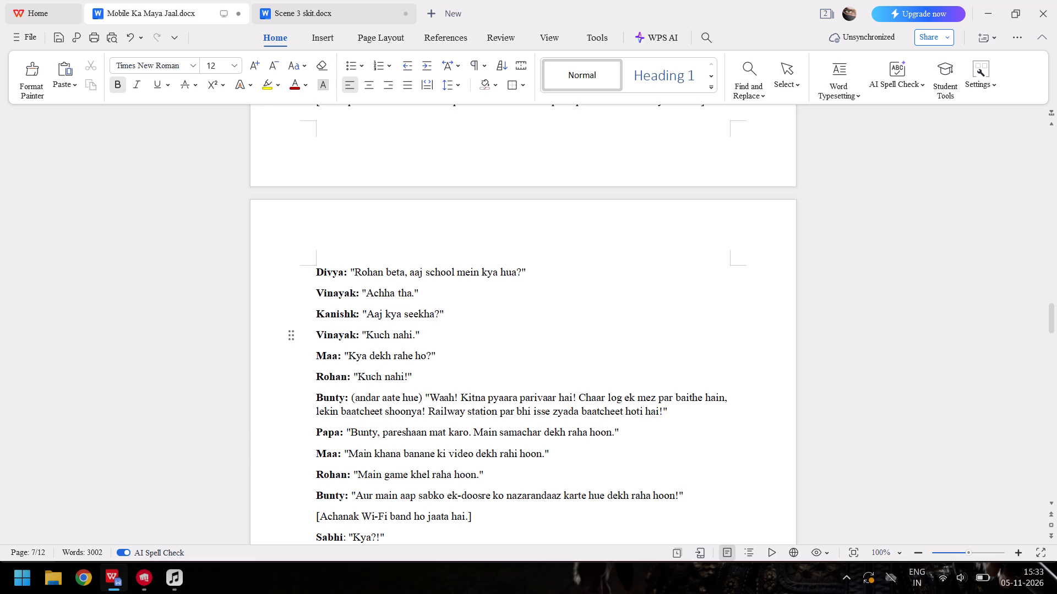
Relabel the Maa speaker of "Kya dekh rahe ho?" in Scene 5 as Divya.
scroll(348, 413, "down", 2)
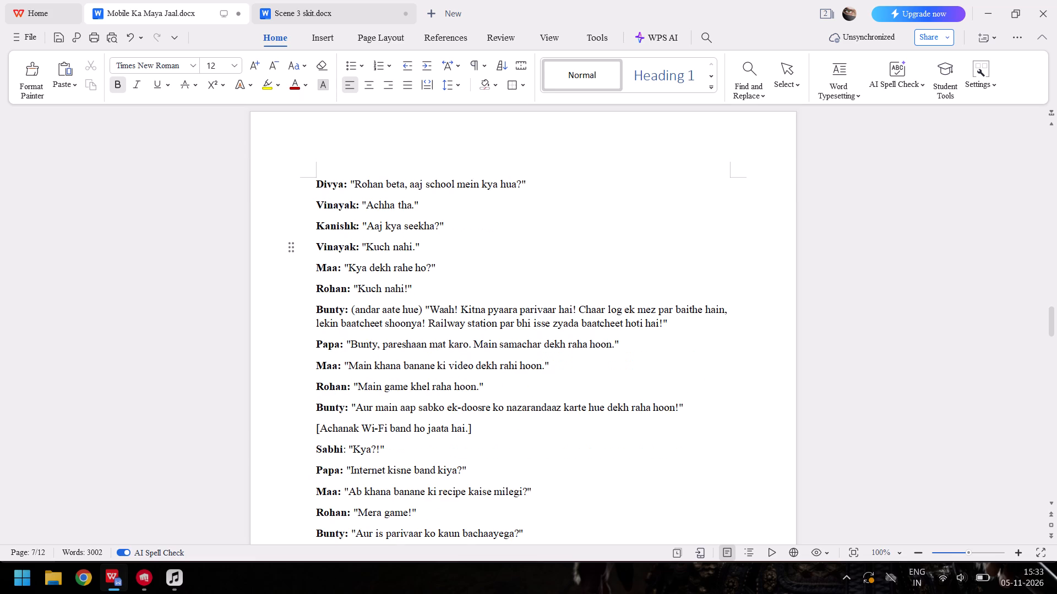
left_click(335, 268)
key("ctrl+BackSpace")
type("Dib")
key("BackSpace")
type("vya")
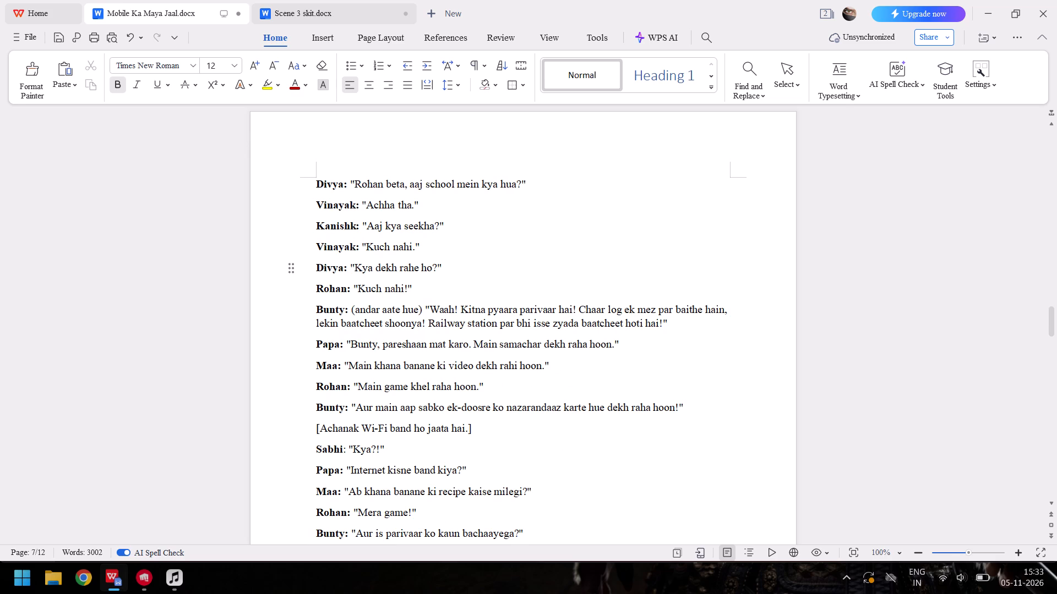
Relabel the Bunty speaker of "Waah! Kitna pyaara parivaar hai!" in Scene 5 as Aaryan.
left_click(345, 287)
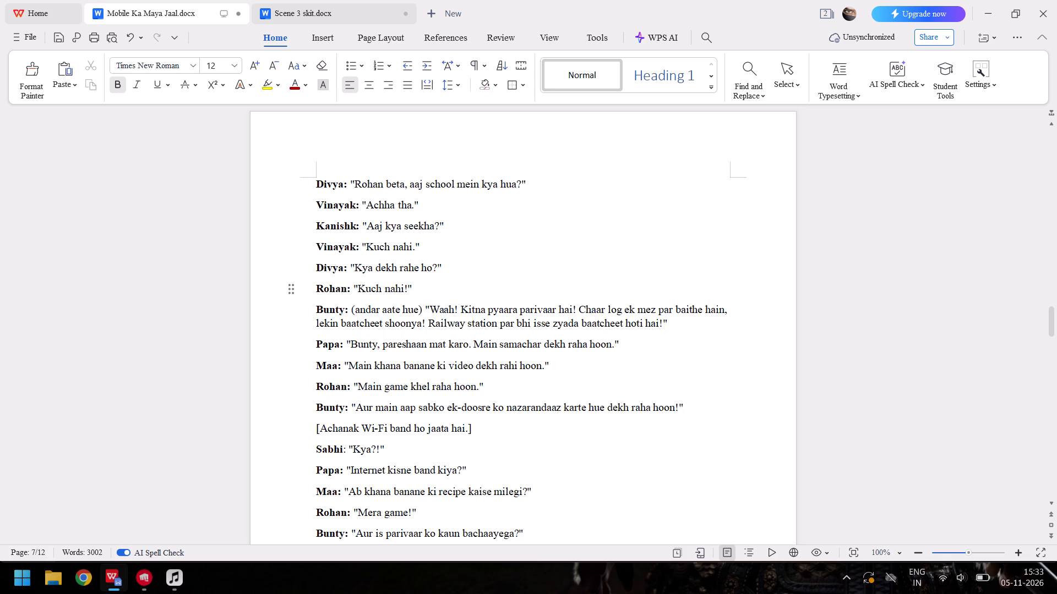
left_click(341, 309)
key("Right")
key("ctrl+BackSpace")
type("Aayan")
key("ctrl+Left")
key("Right")
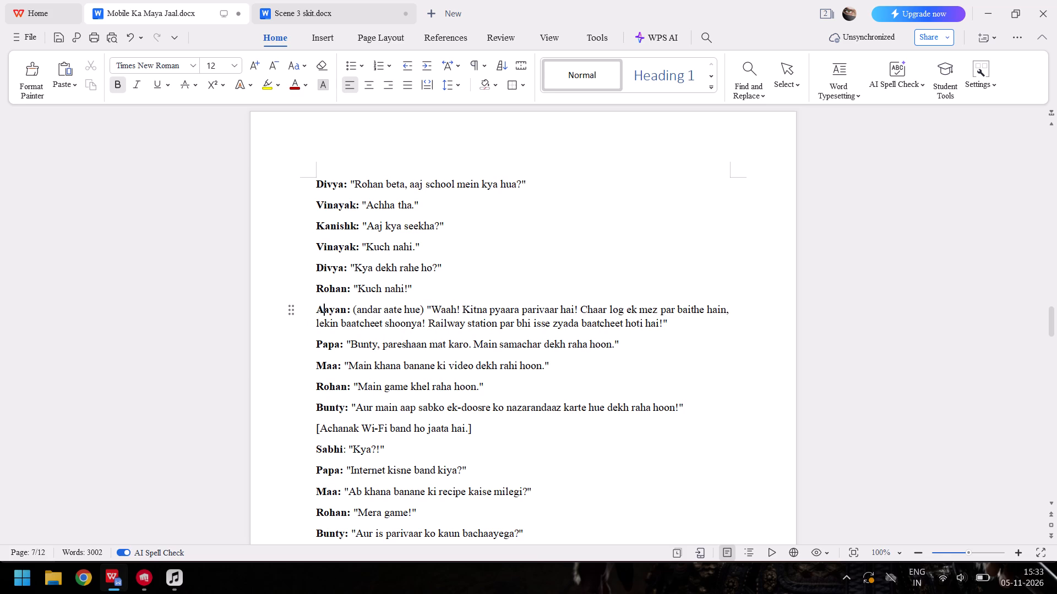
key("Right")
key("r")
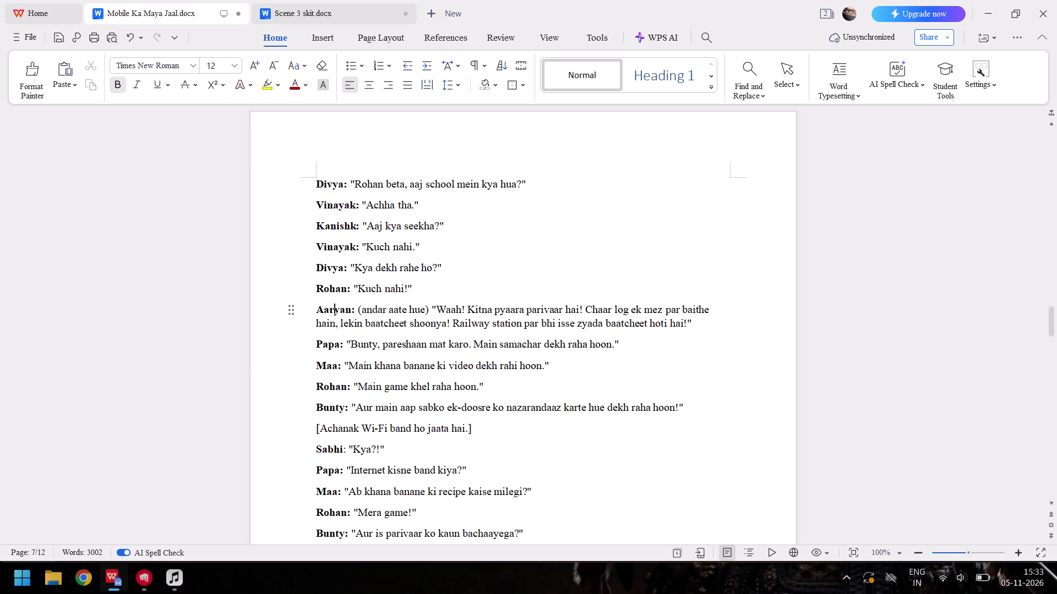
Relabel the Papa speaker of the "pareshaan mat karo" line in Scene 5 as Kanishk.
key("Down")
key("Down")
key("Right")
key("ctrl+BackSpace")
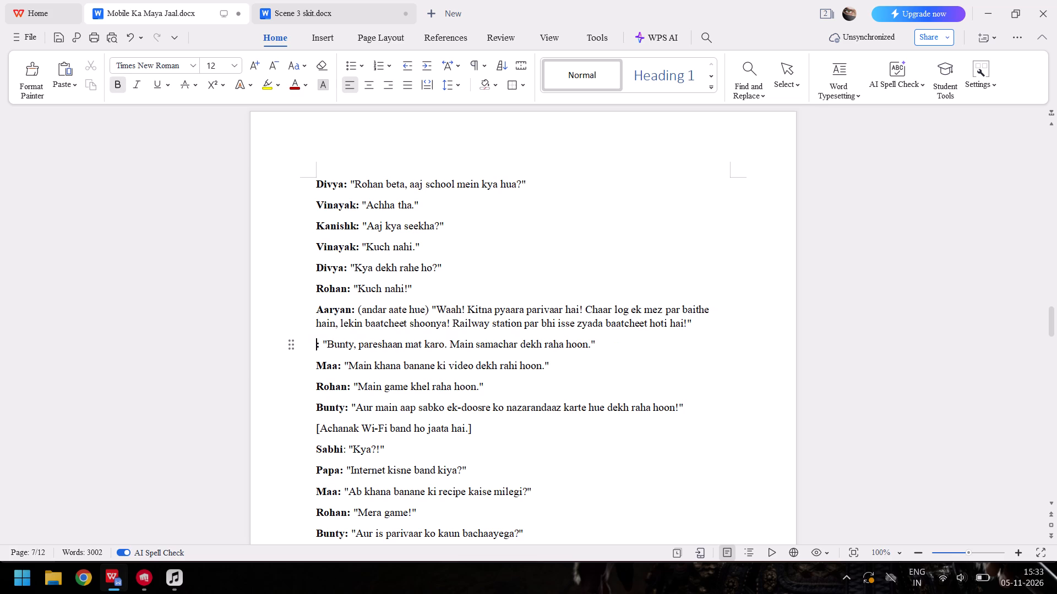
type("KAnishk")
key("ctrl+Left")
key("Right")
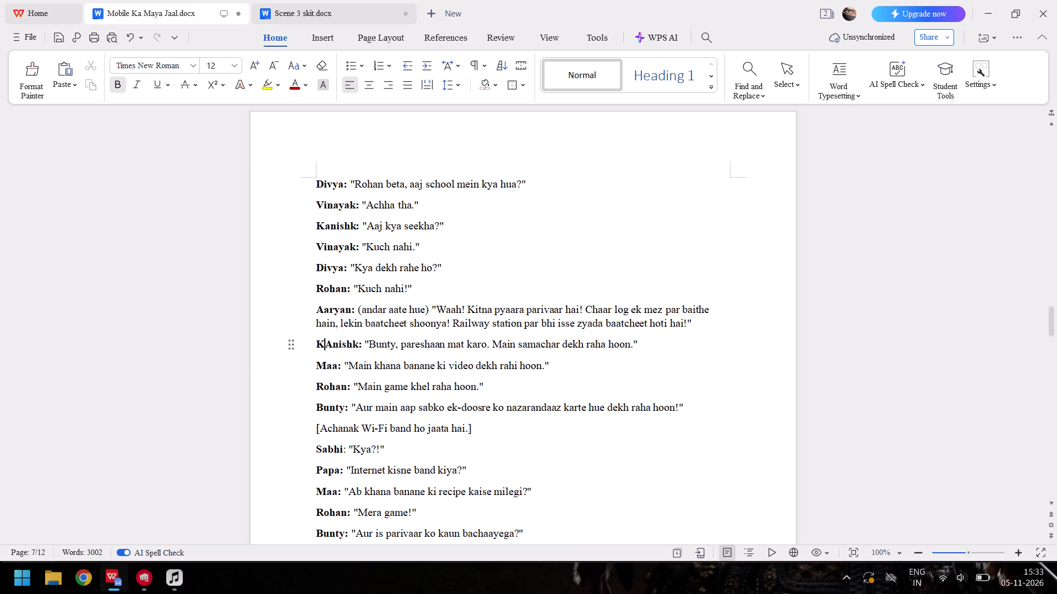
key("Right")
key("BackSpace")
key("a")
Replace Bunty with Aaryan inside Kanishk's "pareshaan mat karo" dialogue.
key("ctrl+Right")
key("ctrl+Right")
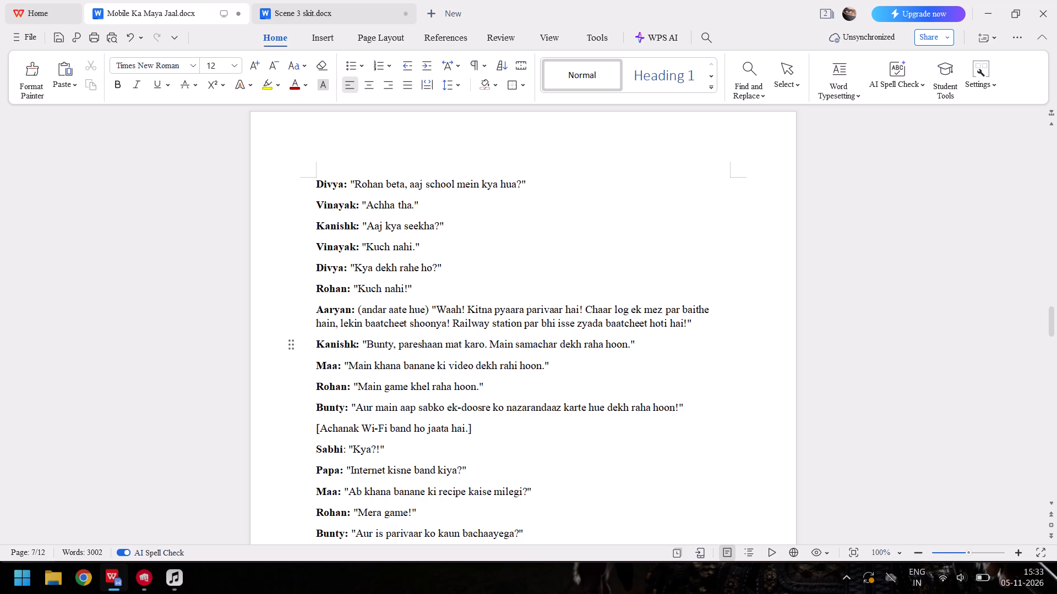
key("ctrl+Right")
key("ctrl+Delete")
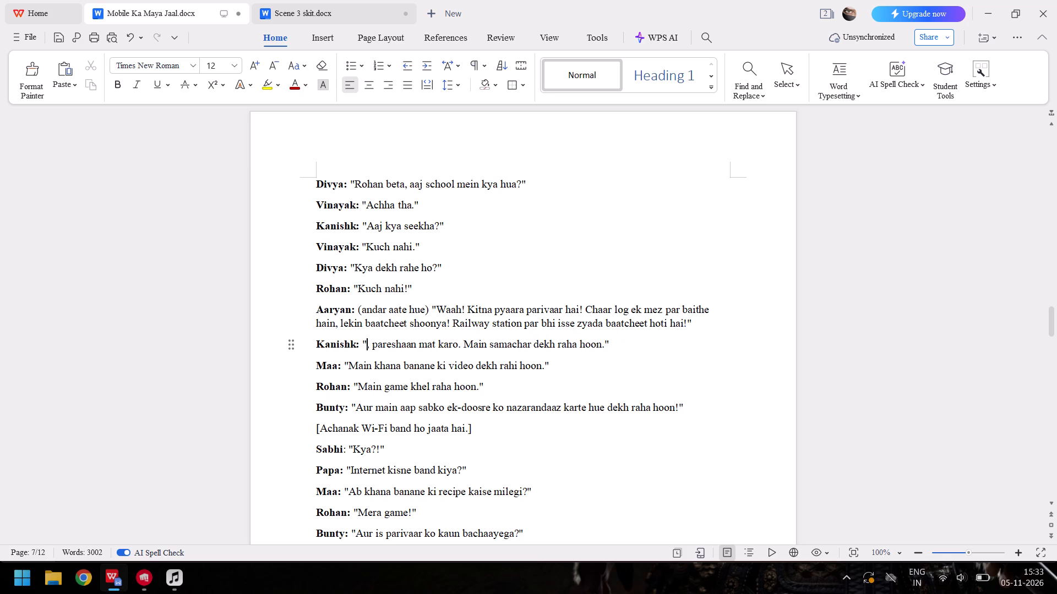
type("Aaryan")
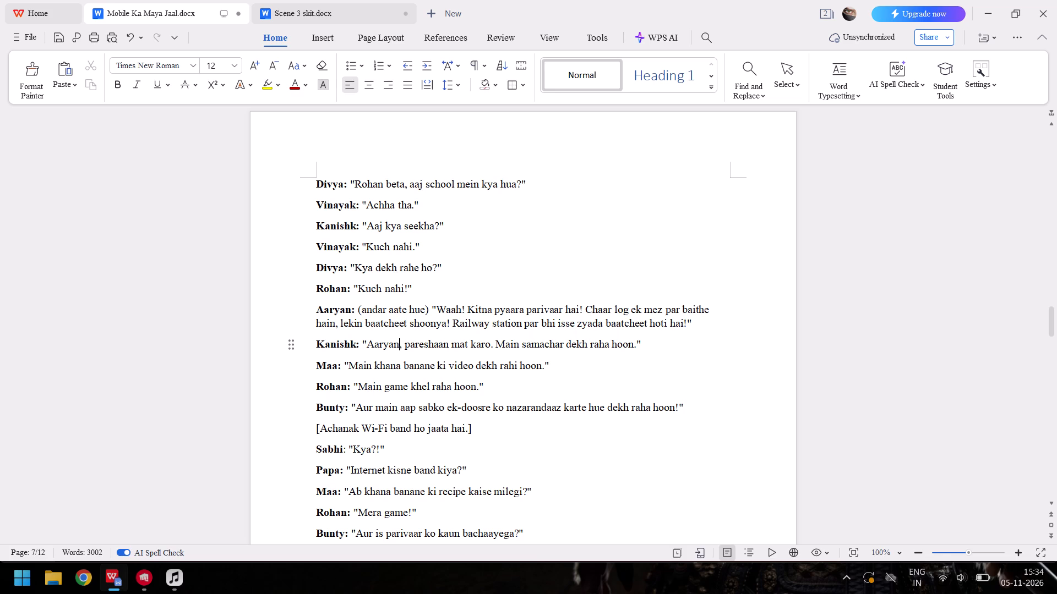
Switch to Apple Music, toggle playback, and return to the skit in WPS Office.
key("alt+Tab")
key("space")
key("alt+Tab")
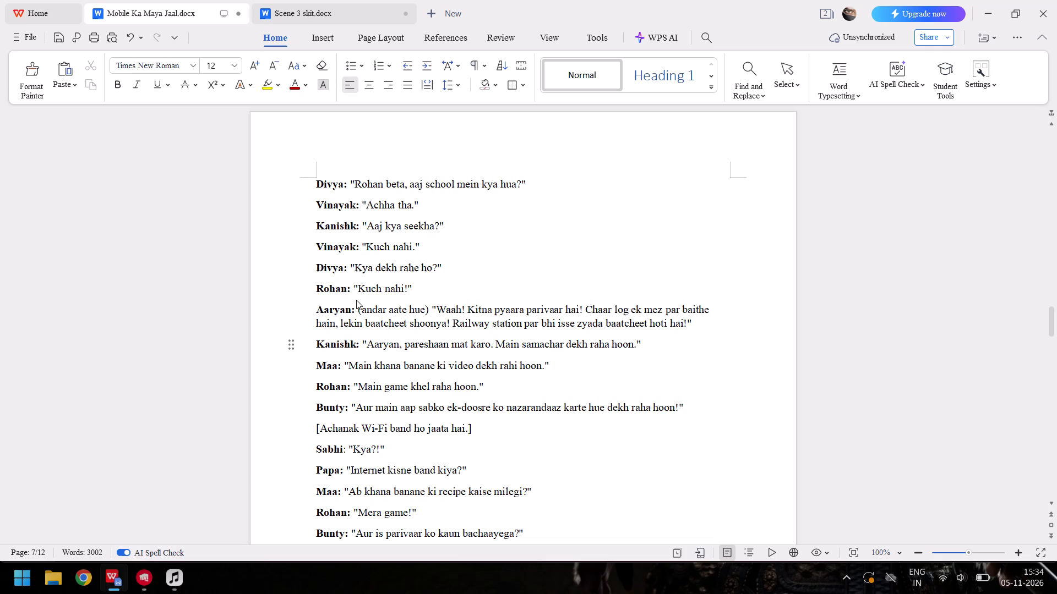
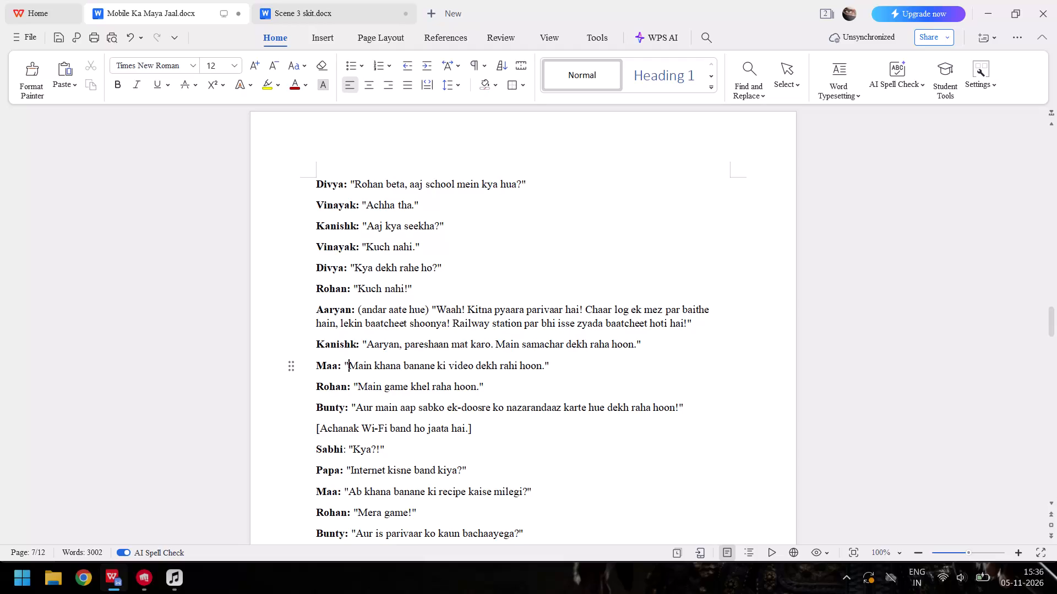
Relabel the Maa speaker of "Main khana banane ki video dekh rahi hoon" in Scene 5 as Divya.
key("ctrl+Left")
key("ctrl+Left")
key("ctrl+BackSpace")
type("Divya")
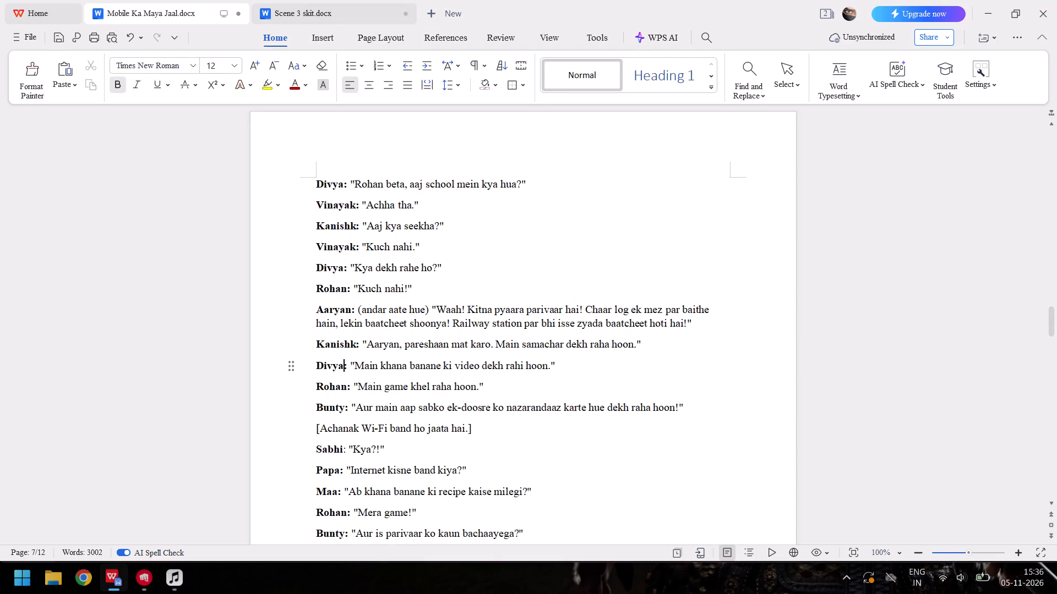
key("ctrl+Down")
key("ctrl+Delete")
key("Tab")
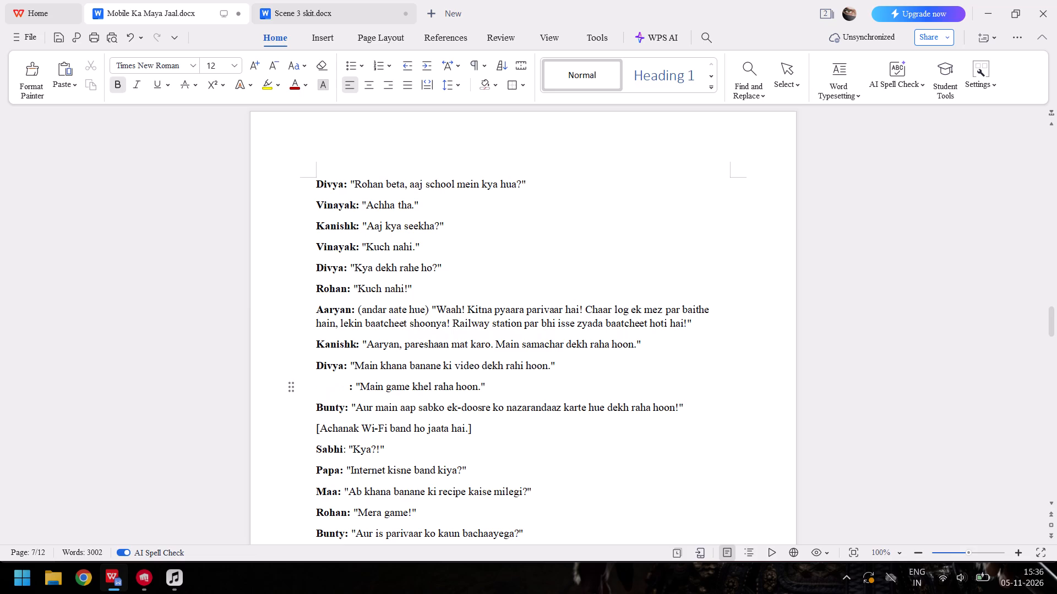
Switch to Apple Music, toggle playback, and return to the skit in WPS Office.
key("alt+Tab")
key("space")
key("alt+Tab")
Undo the stray indent before "Main game khel raha hoon" and relabel that line's Rohan speaker as Vinayak.
key("ctrl+z")
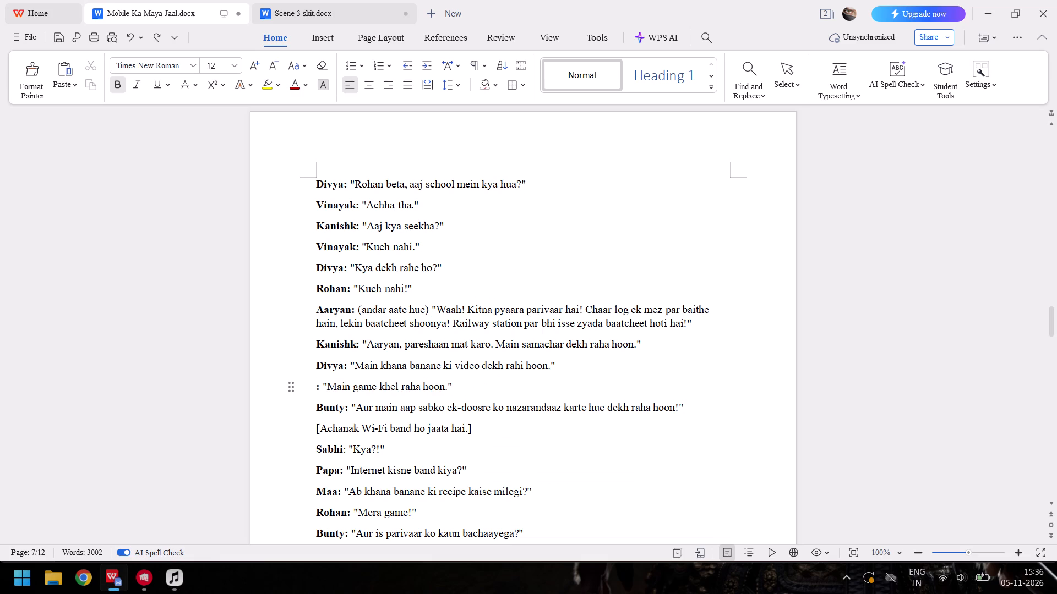
key("ctrl+z")
key("ctrl+Delete")
type("Vinayak")
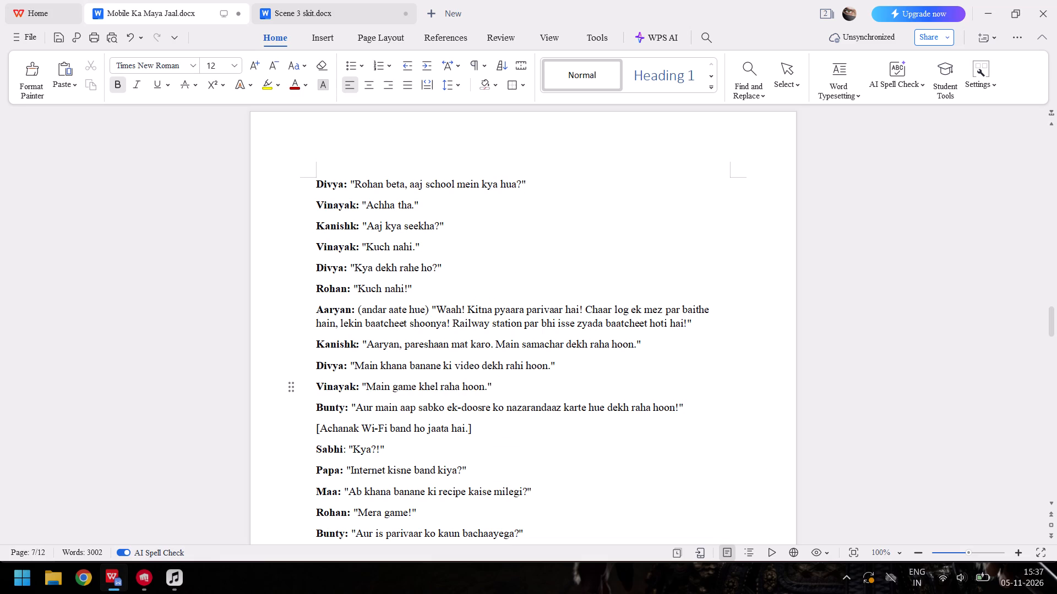
Relabel the Bunty speaker of "Aur main aap sabko ek-doosre ko nazarandaaz karte hue dekh raha hoon!" as Aaryan.
key("ctrl+Down")
key("ctrl+Delete")
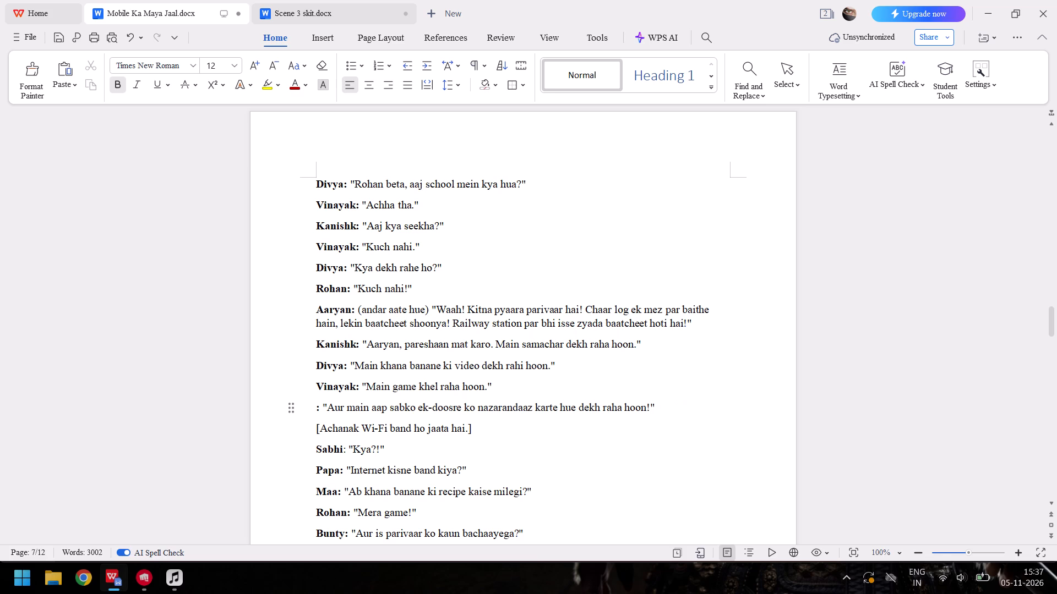
type("Aaryana")
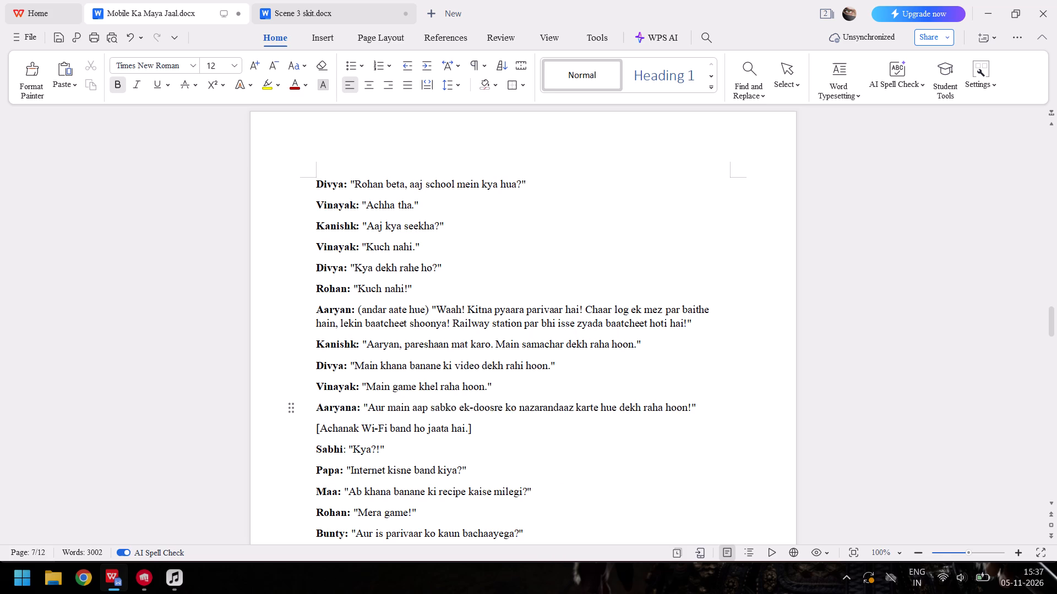
key("BackSpace")
Relabel the Papa speaker of "Internet kisne band kiya?" as Kanishk, spelled correctly with a capital K.
key("ctrl+Down")
key("ctrl+Down")
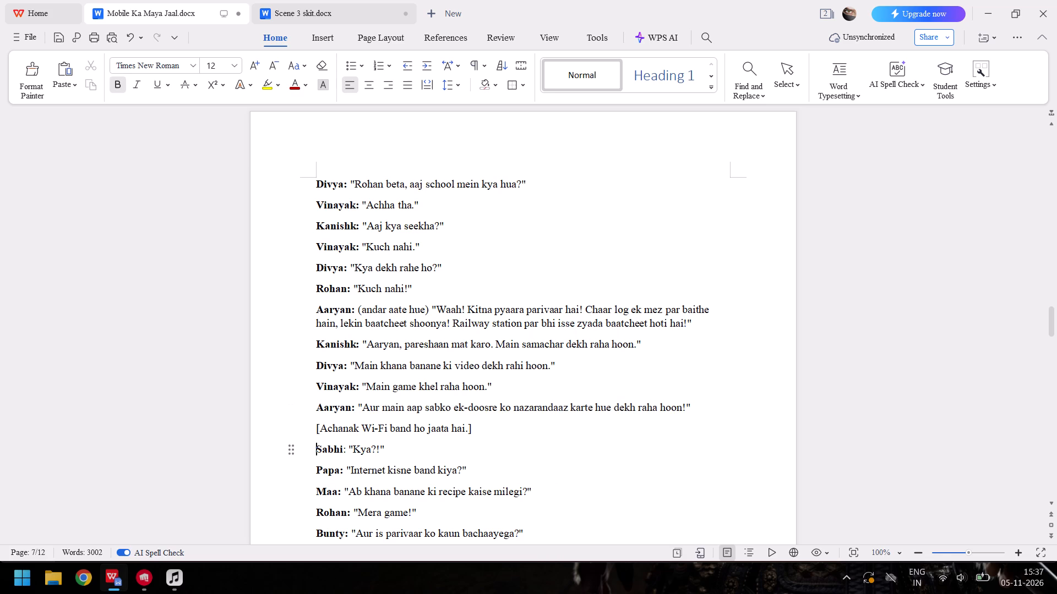
key("ctrl+Down")
key("ctrl+Delete")
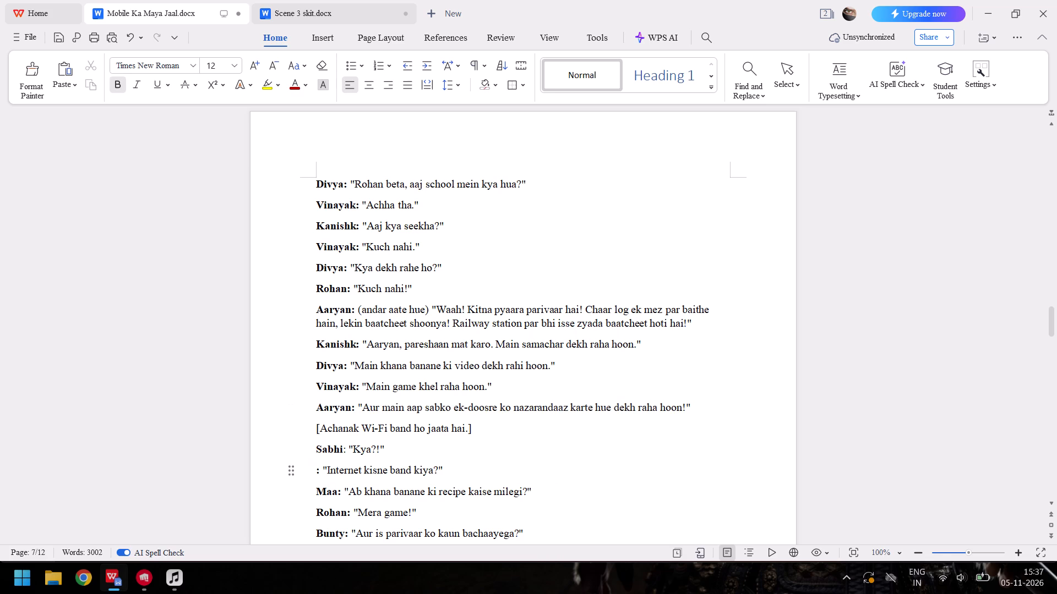
type("kanih")
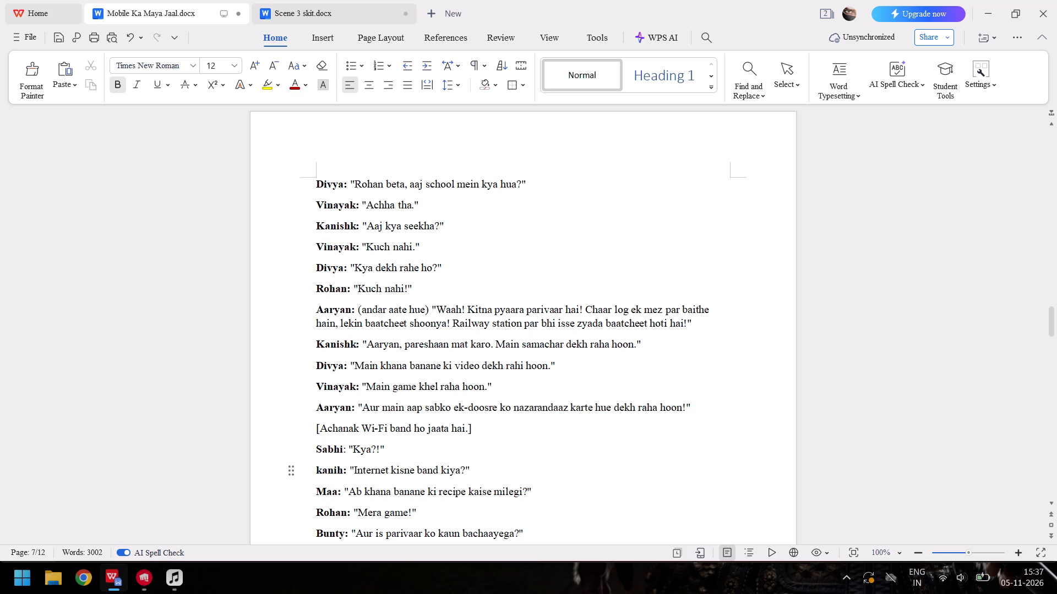
key("BackSpace")
type("ahk")
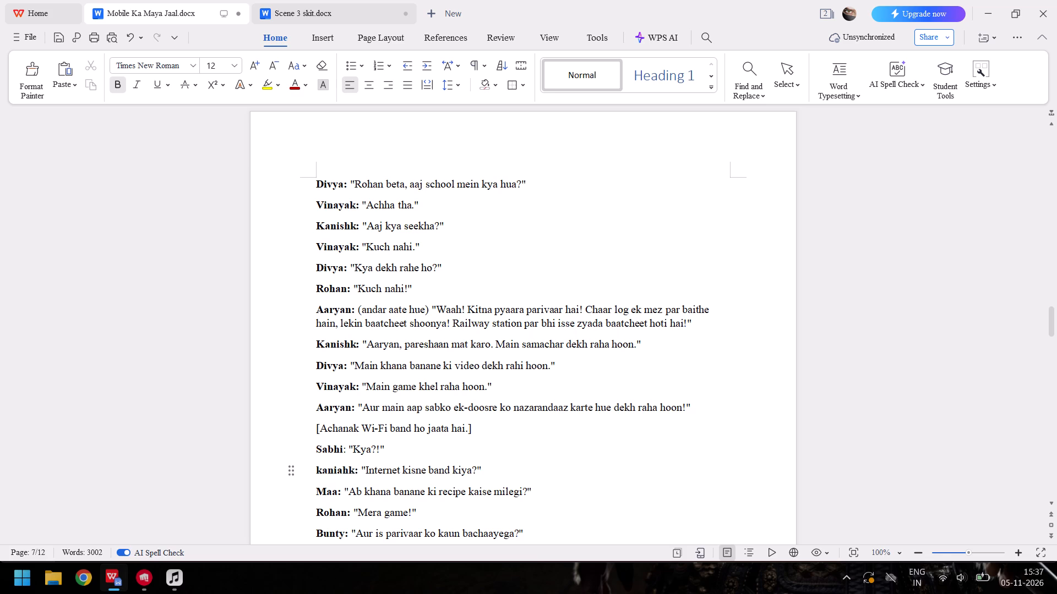
key("Left")
key("ctrl+Left")
key("ctrl+Right")
key("Left")
key("Left")
key("BackSpace")
key("s")
key("ctrl+Left")
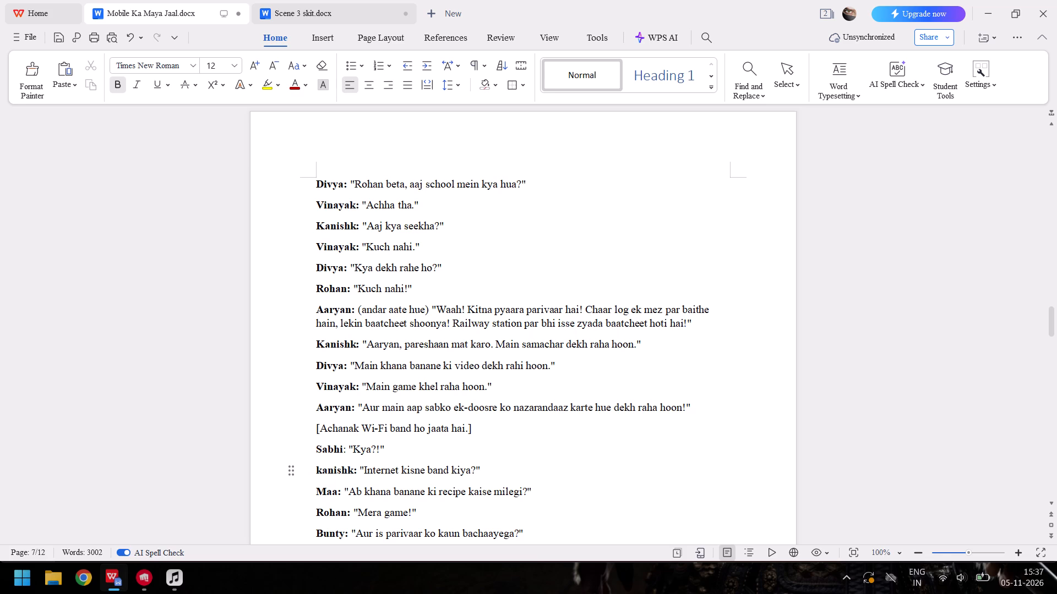
key("Delete")
key("shift+k")
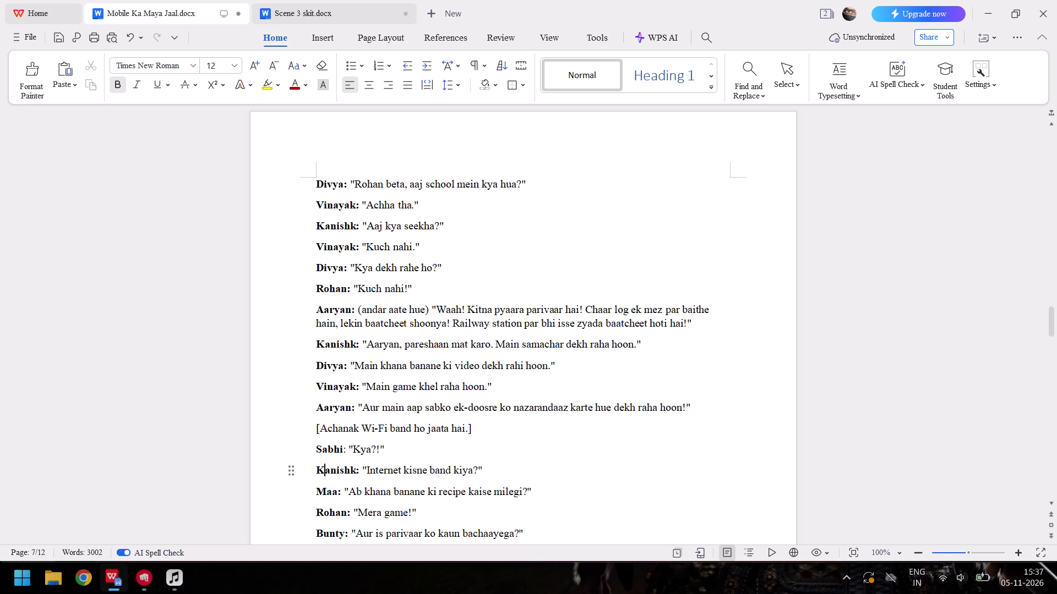
Relabel the Maa speaker of "Ab khana banane ki recipe kaise milegi?" as Divya.
key("Down")
key("Left")
key("ctrl+Delete")
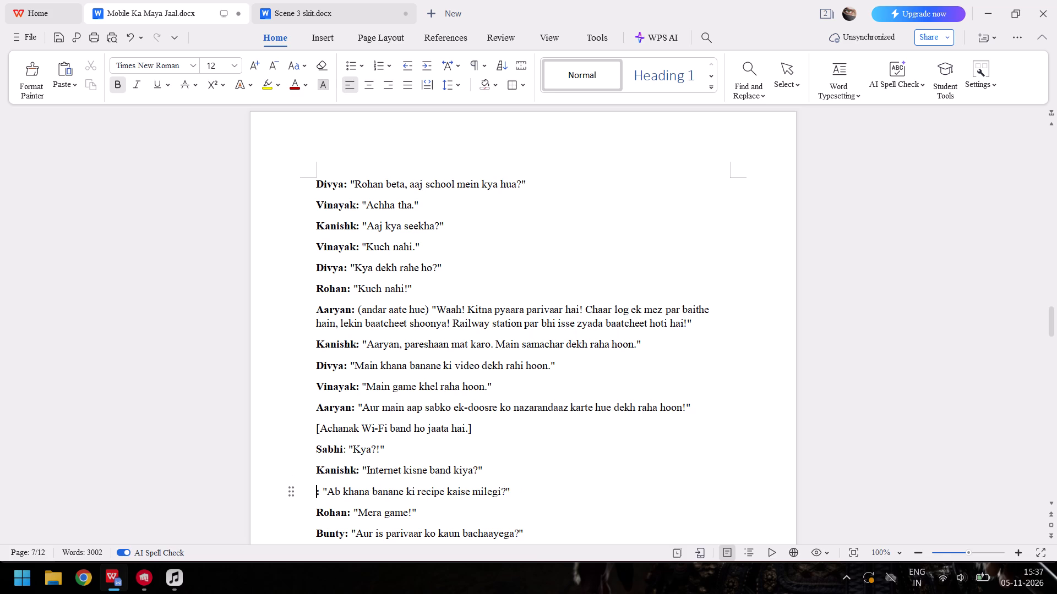
type("Divya")
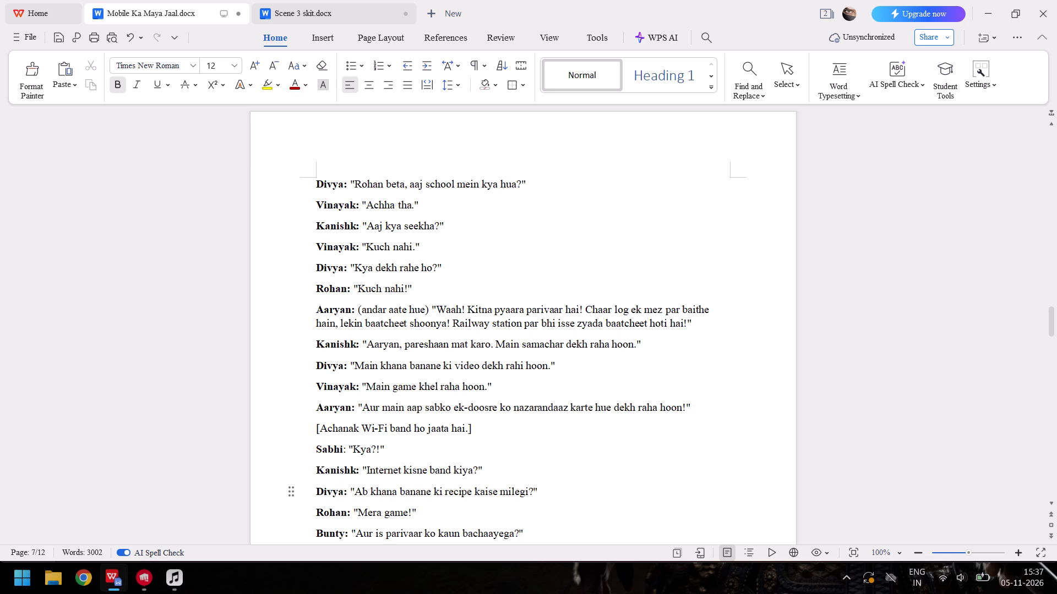
Relabel the Rohan speaker of "Mera game!" in Scene 5 as Vinayak.
key("ctrl+Down")
key("ctrl+Delete")
key("shift+o")
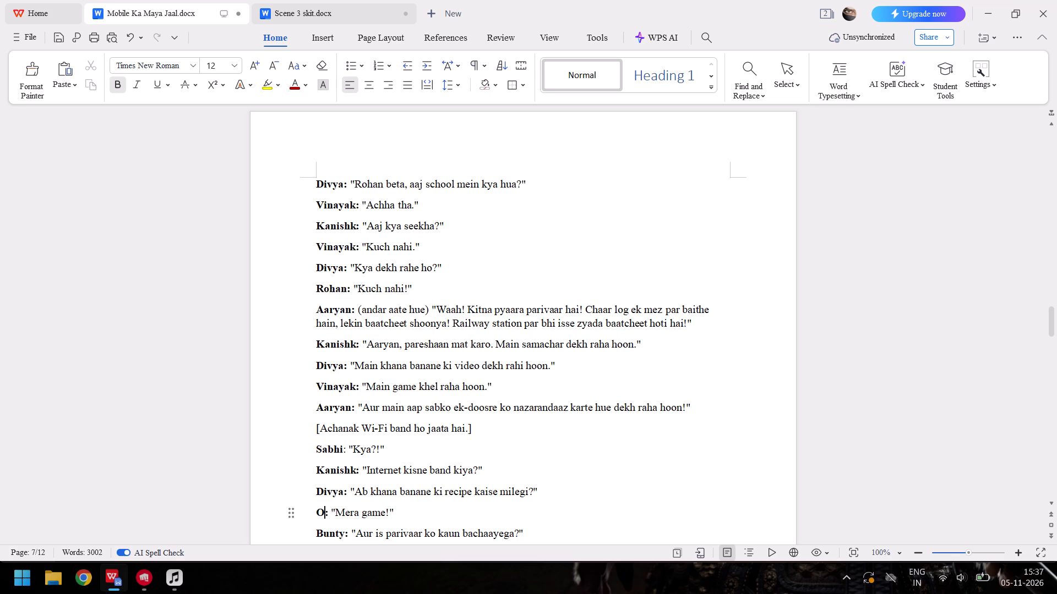
key("shift+BackSpace")
type("Vinayak")
Relabel the Bunty speaker of "Aur is parivaar ko kaun bachaayega?" as Aaryan.
scroll(346, 228, "down", 2)
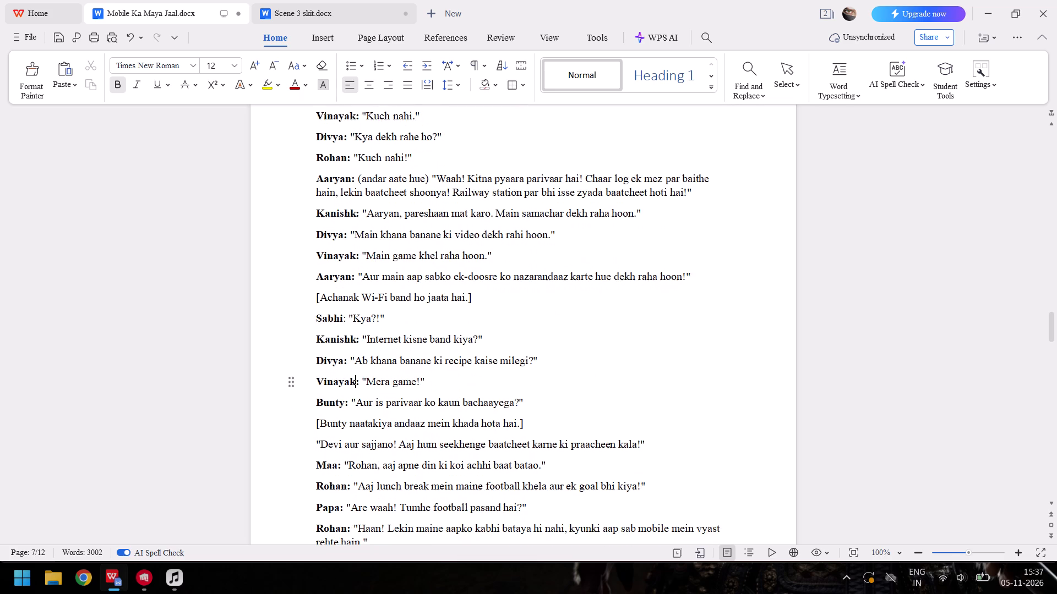
scroll(346, 228, "down", 1)
key("ctrl+Down")
key("ctrl+Delete")
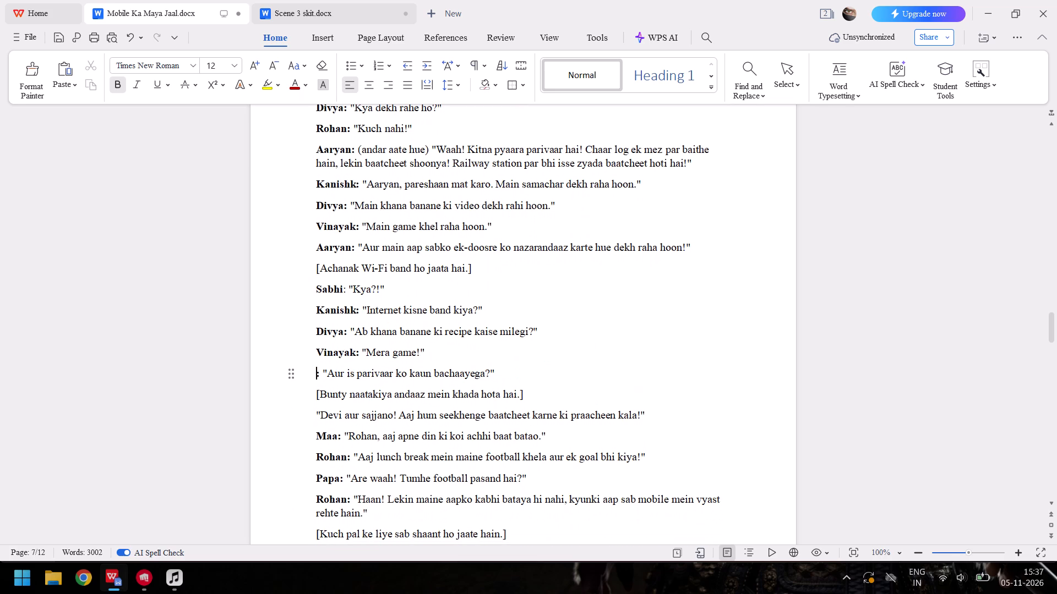
type("Aaryana")
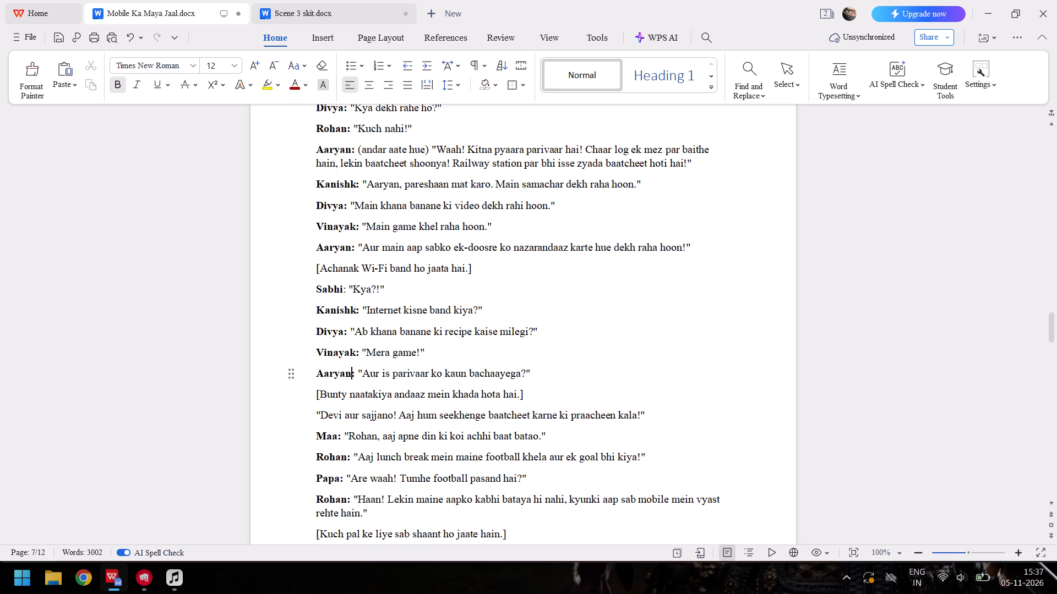
key("BackSpace")
Replace Bunty with Aaryan in the stage direction "[Bunty naatakiya andaaz mein khada hota hai.]", keeping a space after the name.
key("ctrl+Down")
key("ctrl+Right")
key("ctrl+Delete")
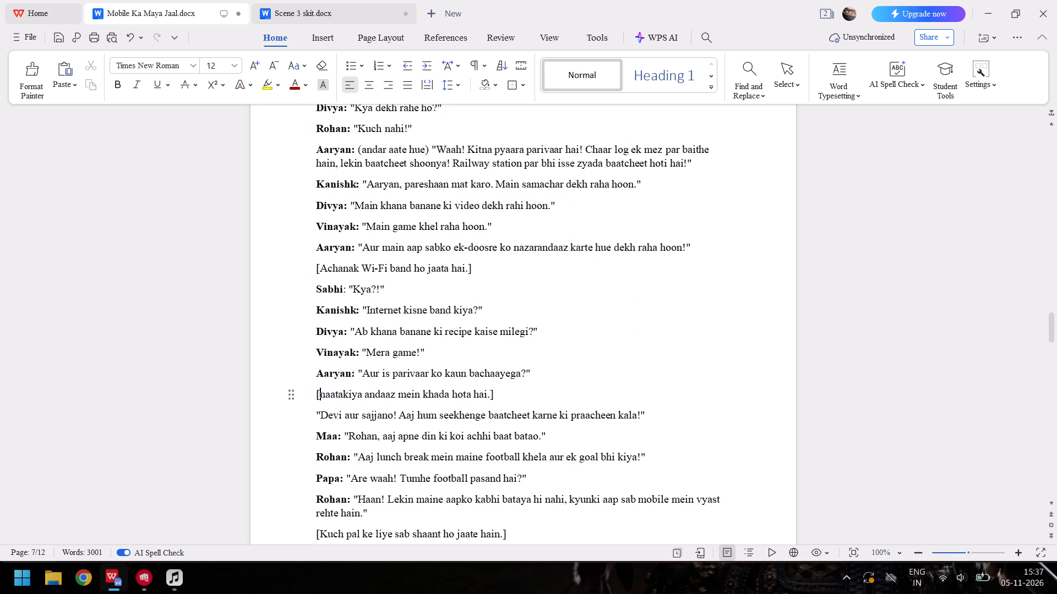
type("Arayn")
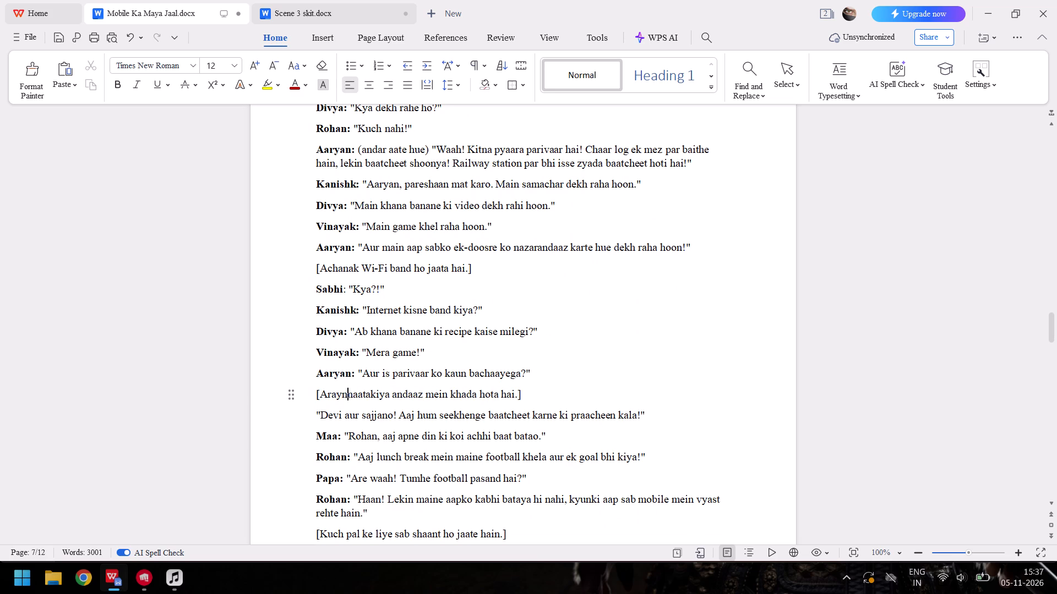
key("ctrl+Left")
key("Right")
key("space")
key("BackSpace")
key("a")
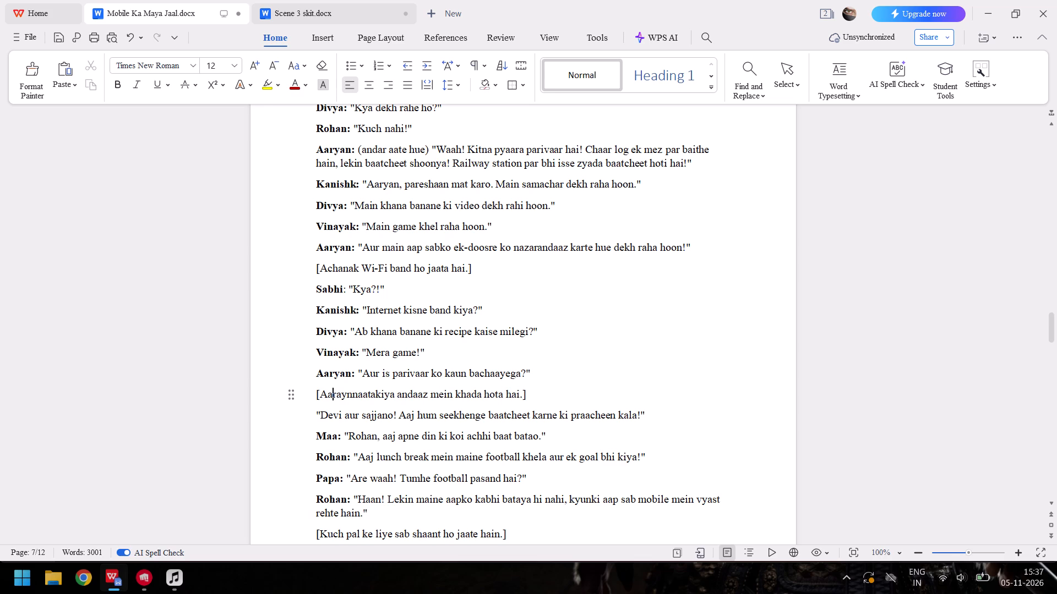
key("Right")
key("Right")
key("Right")
key("Right")
key("space")
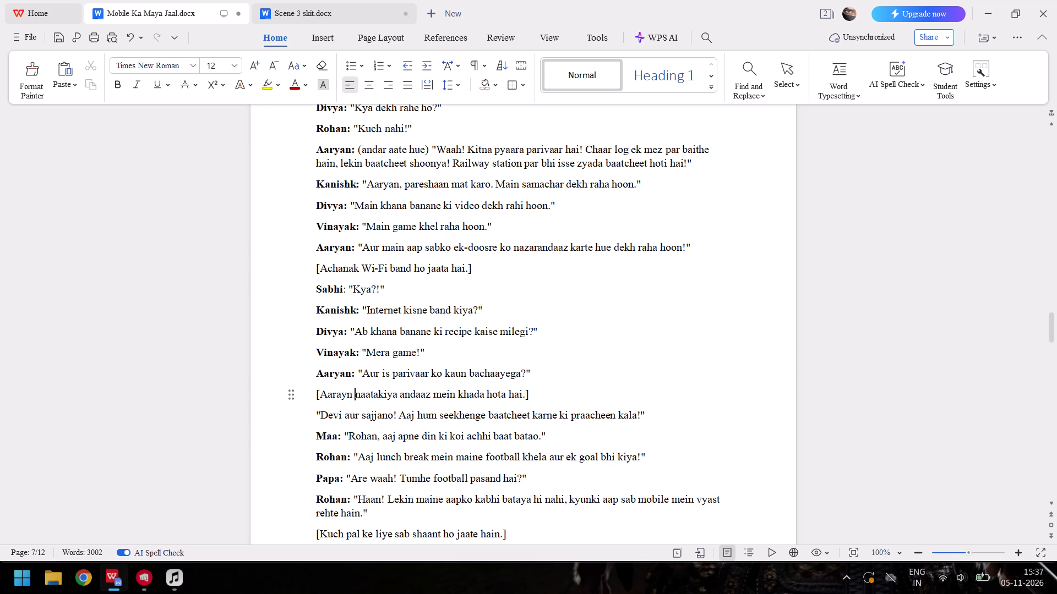
key("Left")
key("Left")
key("Left")
key("Left")
key("Right")
key("Right")
key("BackSpace")
key("BackSpace")
key("y")
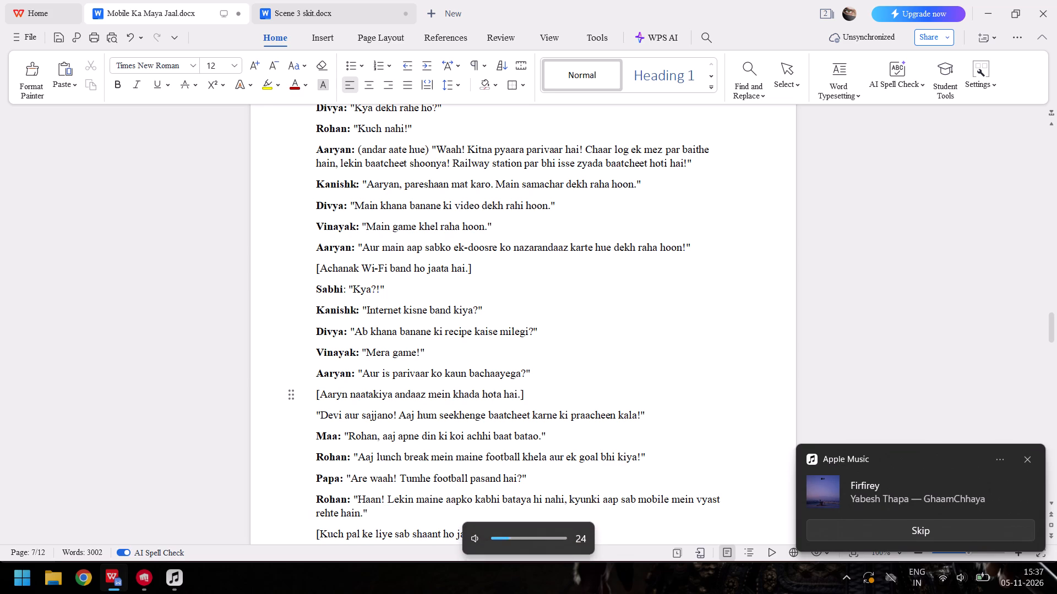
key("ctrl+a")
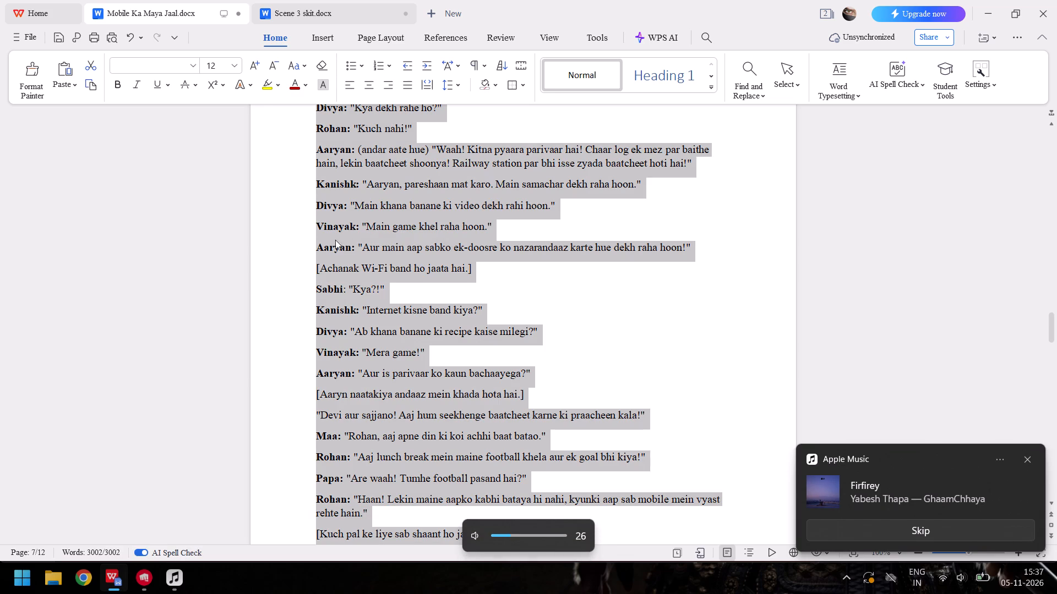
left_click(342, 391)
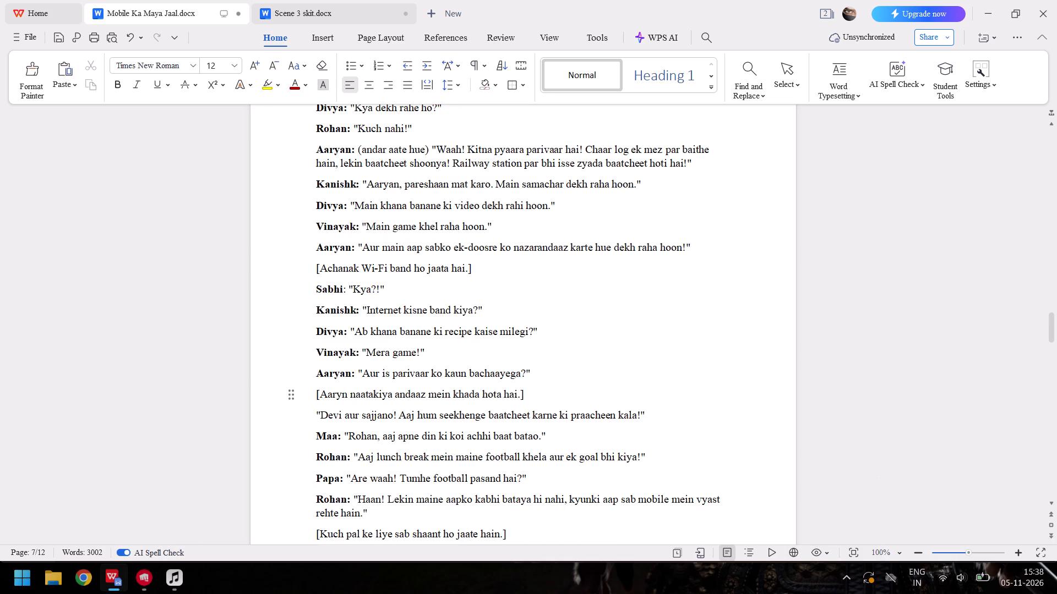
key("a")
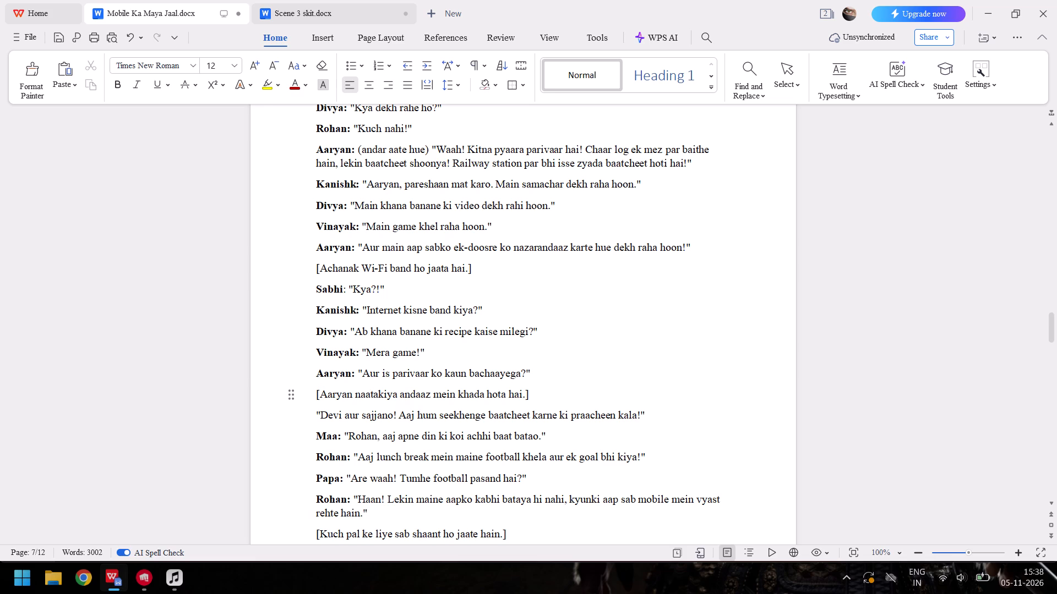
Save the Mobile Ka Maya Jaal document.
key("ctrl+s")
Save the Mobile Ka Maya Jaal document again.
key("ctrl+s")
key("ctrl+s")
key("ctrl+s")
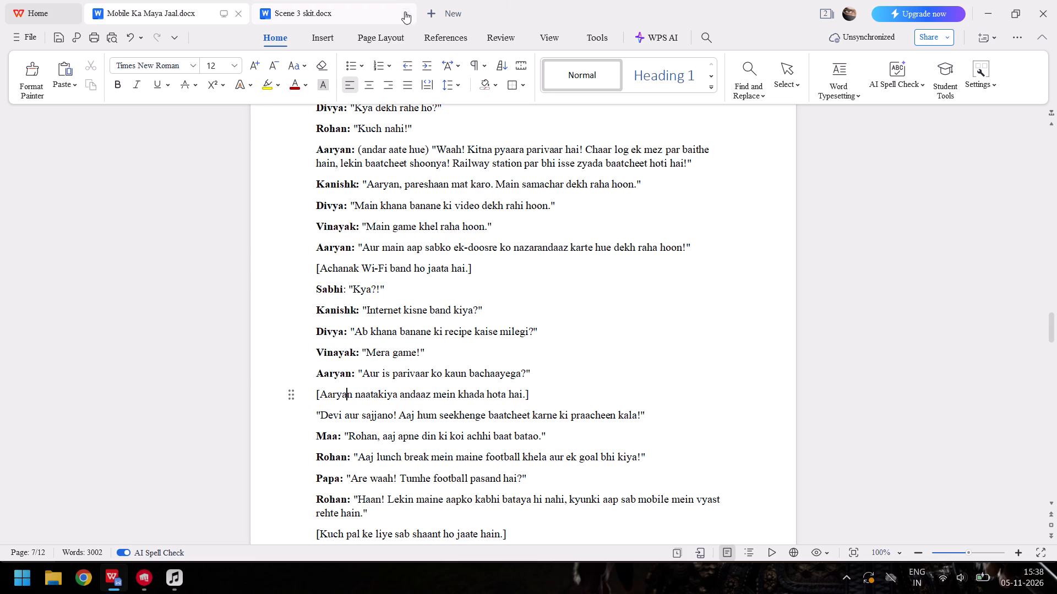
Close the Scene 3 skit document without saving its changes.
left_click(404, 12)
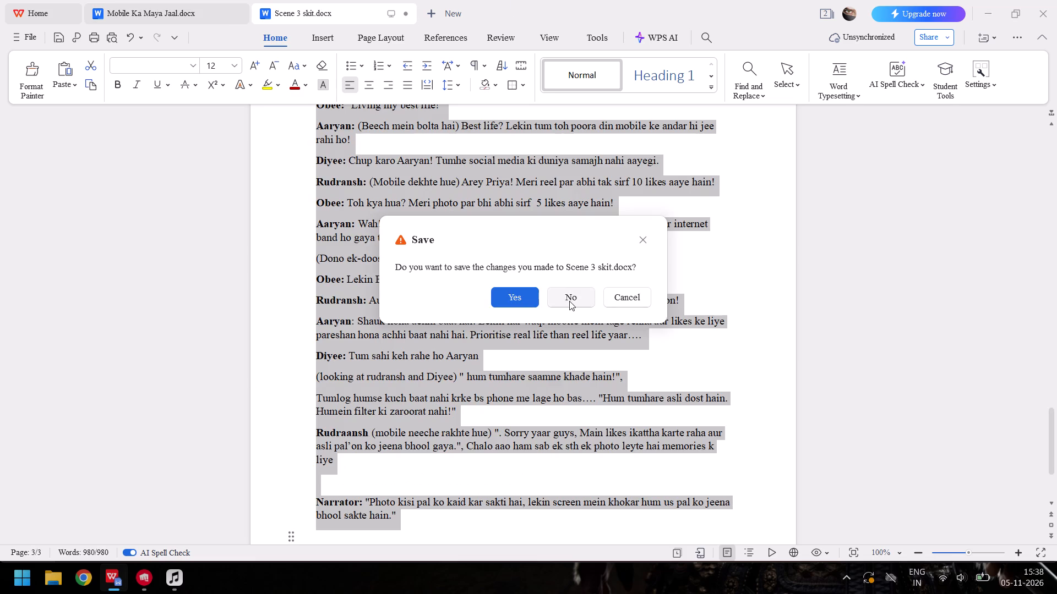
left_click(571, 299)
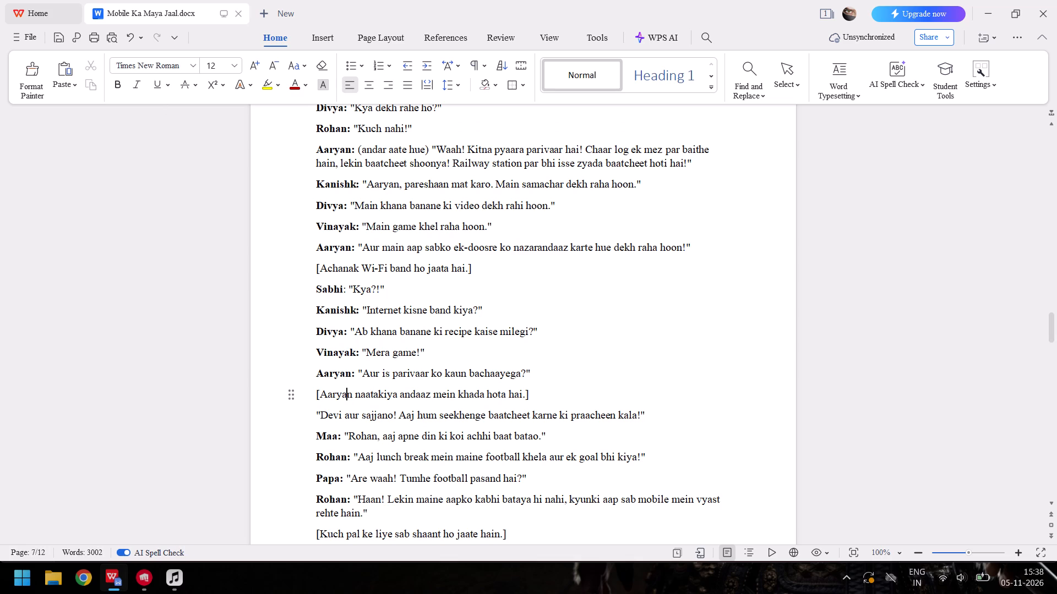
In the Scene 5 line "Rohan, aaj apne din ki koi achhi baat batao.", relabel the speaker as Divya and replace Rohan with Vinayak.
scroll(334, 406, "down", 1)
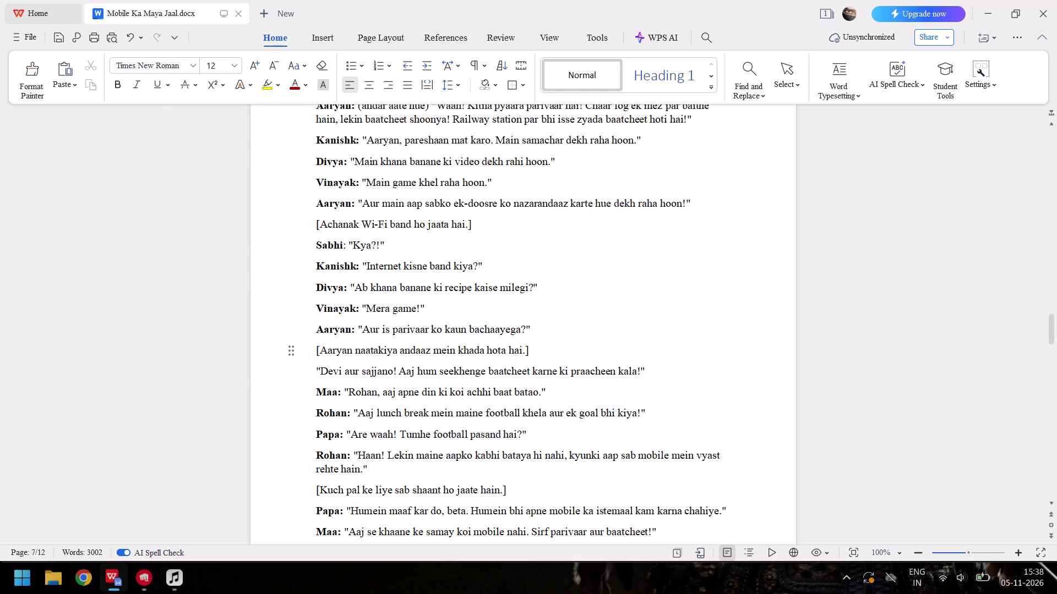
left_click(312, 389)
key("ctrl+Delete")
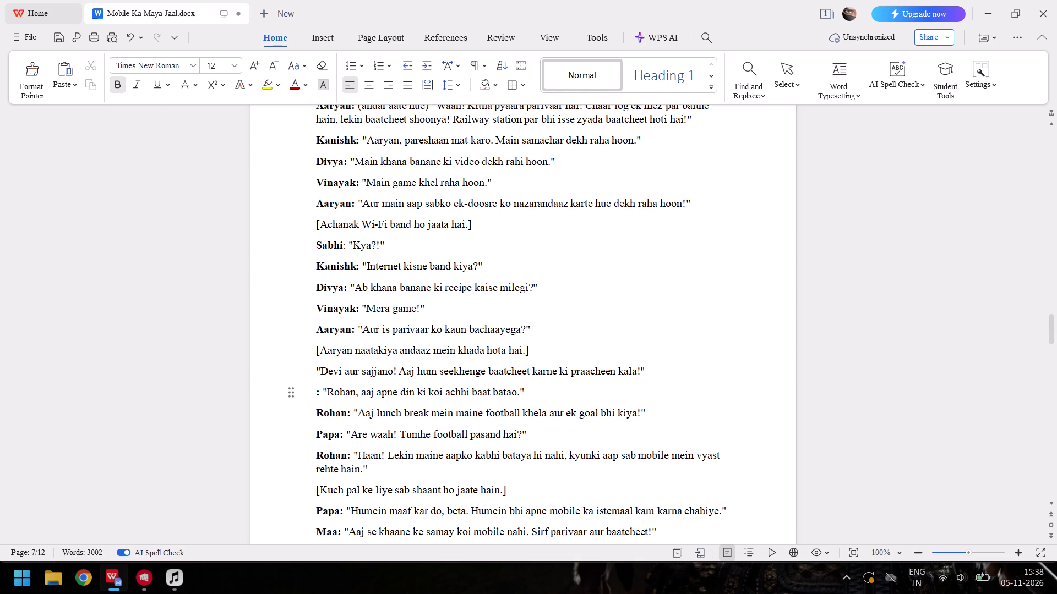
type("Divya")
key("ctrl+Right")
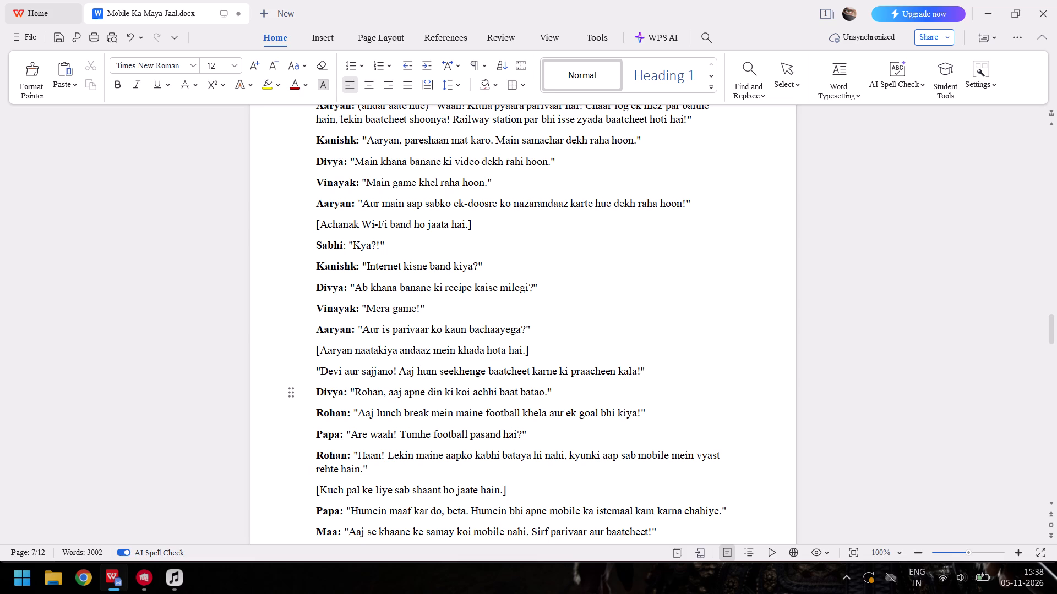
key("ctrl+Right")
key("ctrl+Delete")
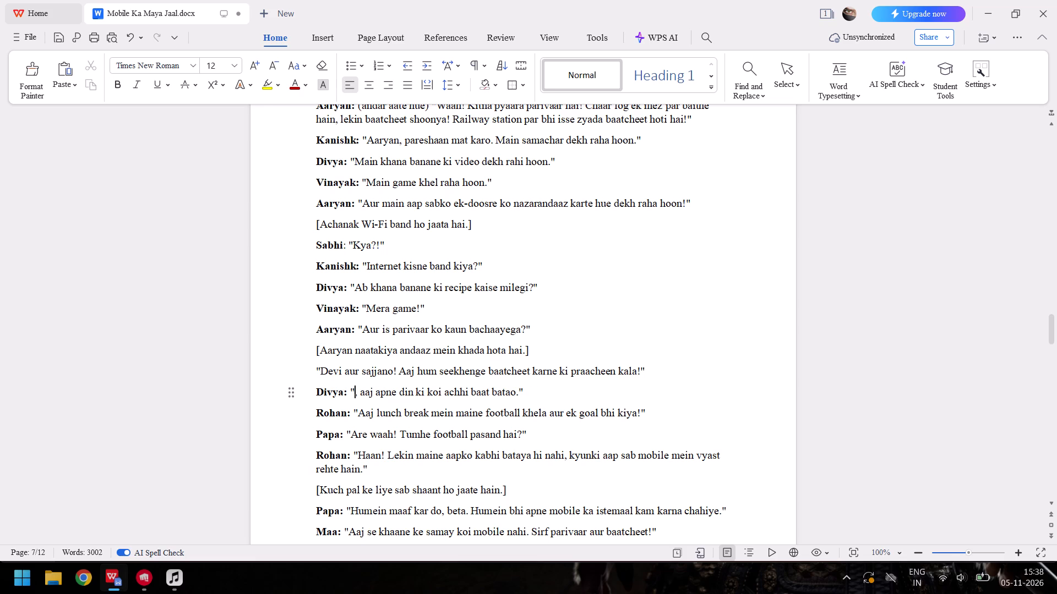
type("Vinayak")
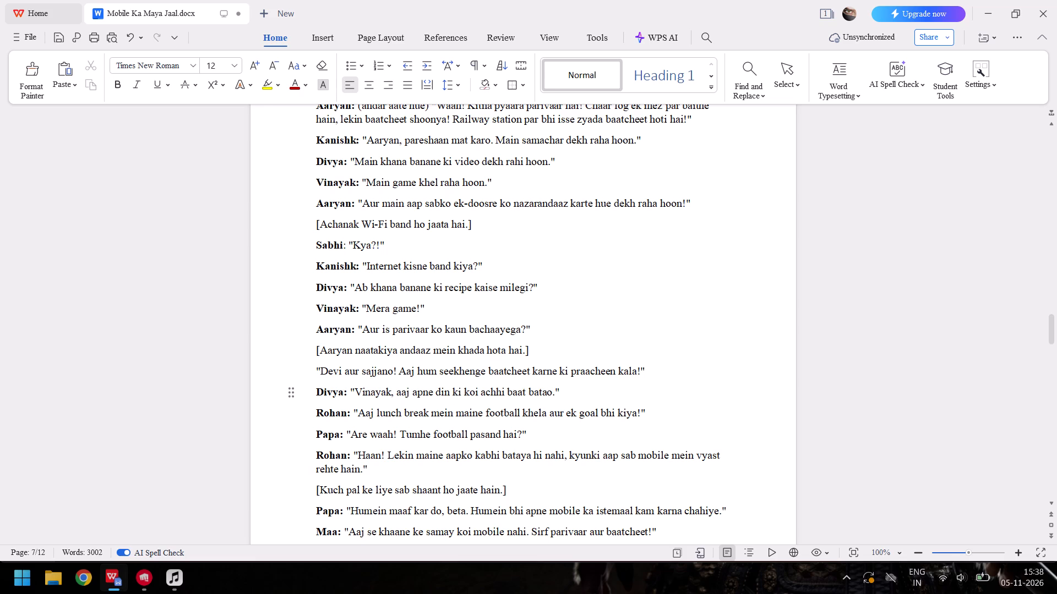
Relabel the Rohan speaker of "Aaj lunch break mein maine football khela aur ek goal bhi kiya!" as Vinayak.
key("ctrl+Down")
key("ctrl+Delete")
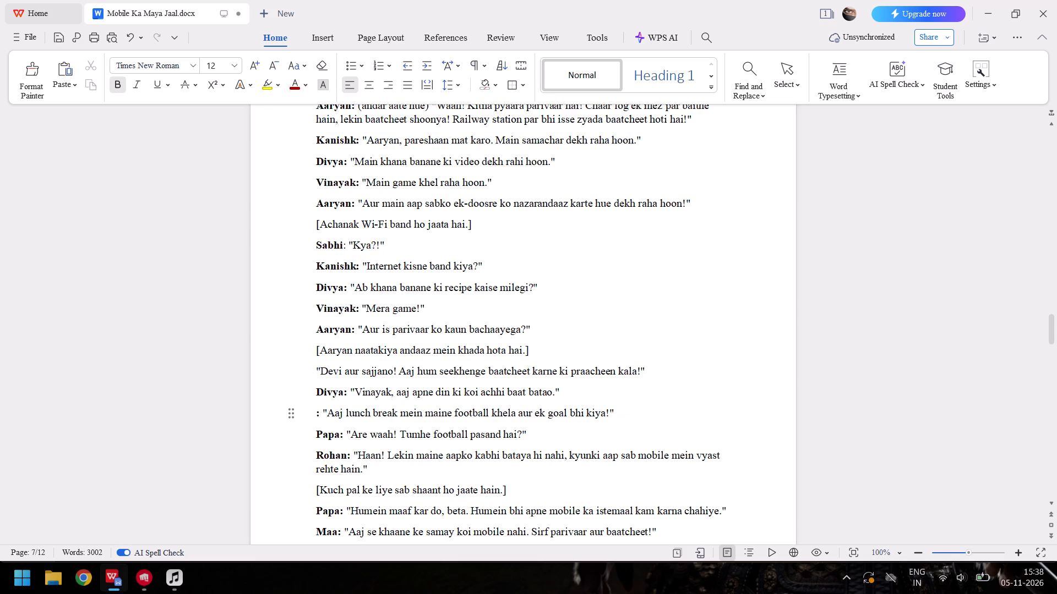
type("Vinaak")
key("Left")
key("Left")
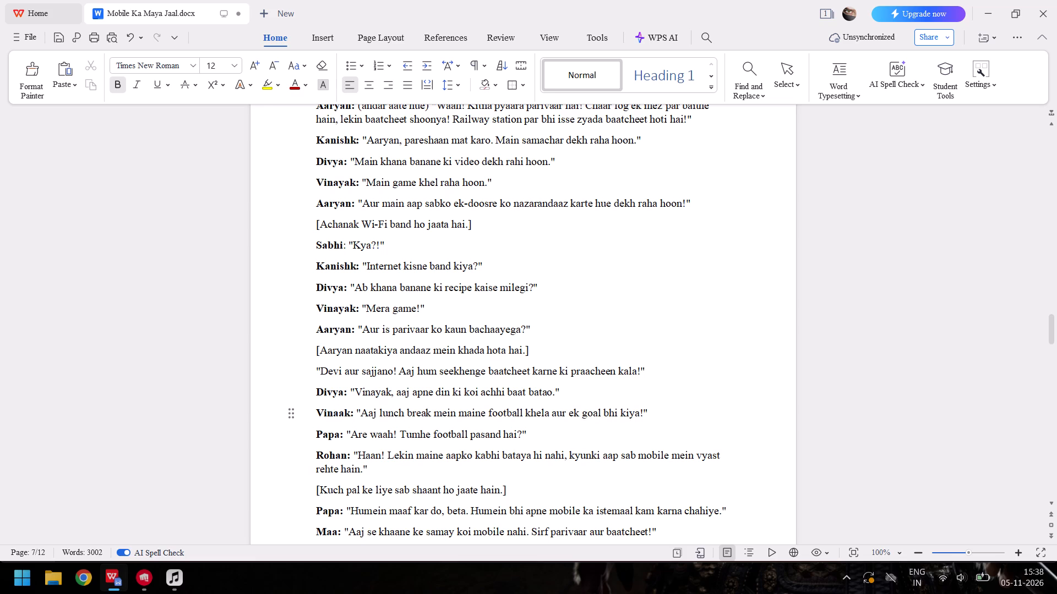
key("y")
Delete the speaker name Papa from the line "Are waah! Tumhe football pasand hai?", leaving the colon in place.
key("ctrl+Down")
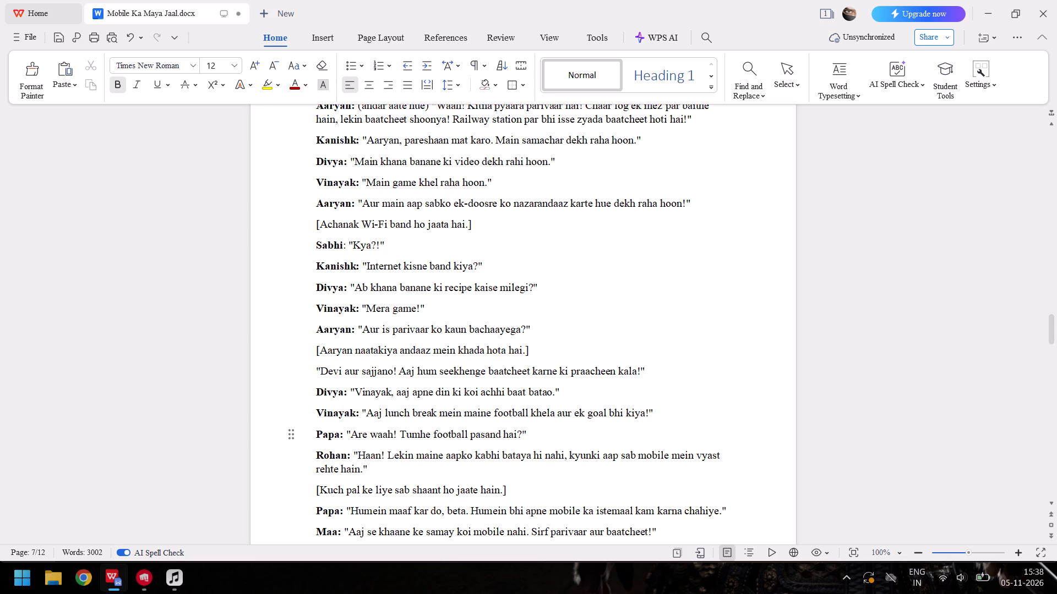
key("ctrl+Delete")
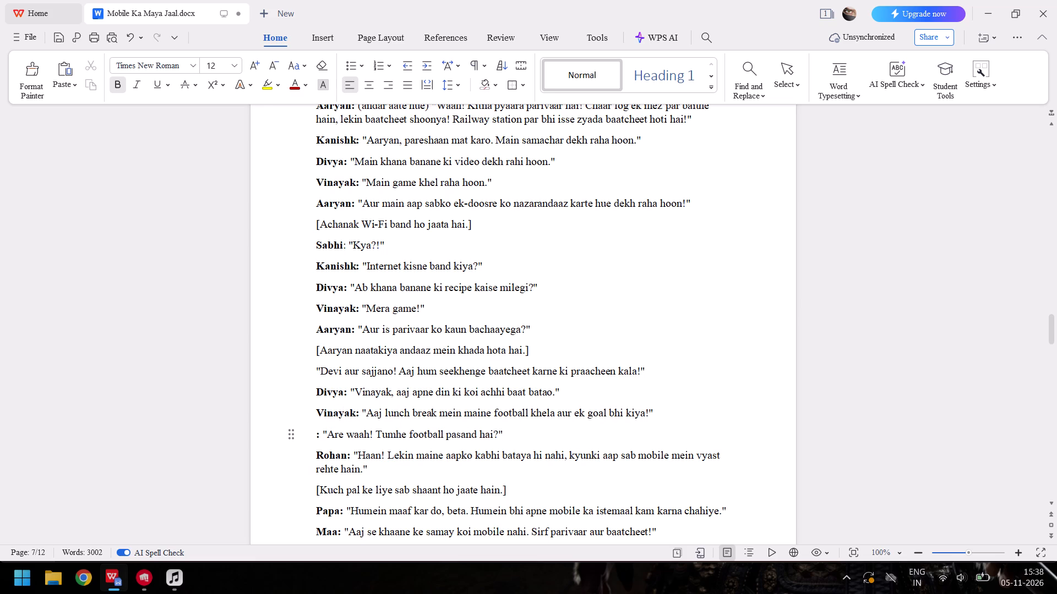
Remove the empty line above Sagyan's closing narration "Photo kisi pal ko kaid kar sakti hai" before Scene 5.
scroll(327, 333, "up", 12)
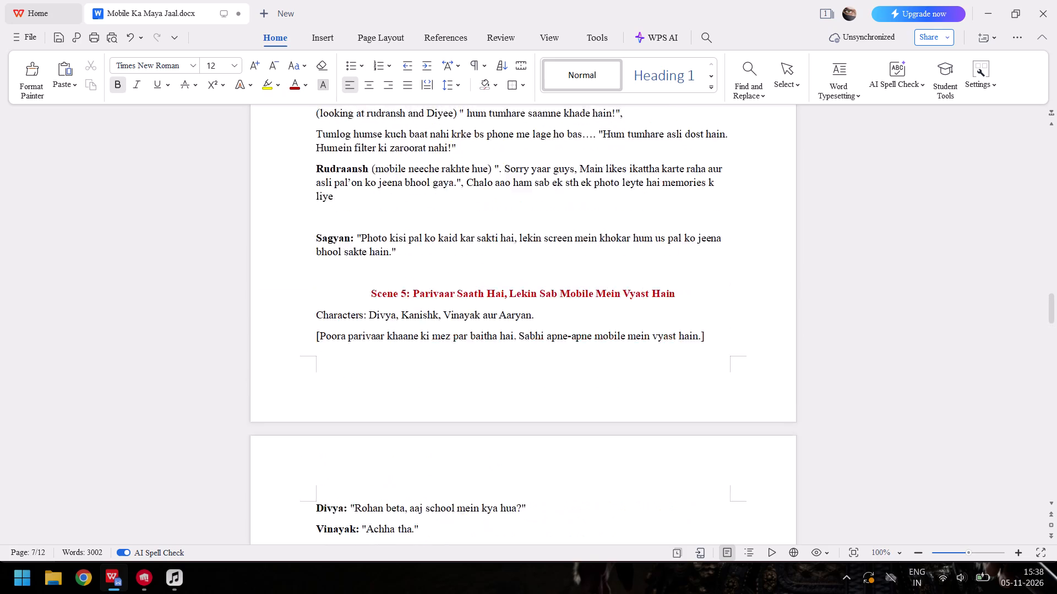
scroll(307, 358, "up", 3)
left_click(334, 356)
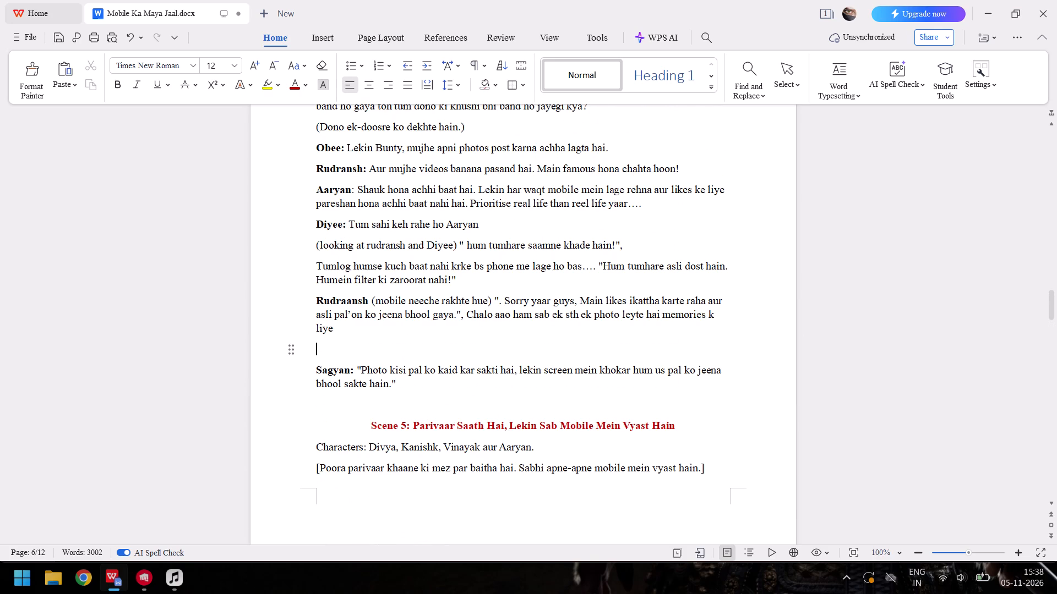
left_click(313, 372)
key("BackSpace")
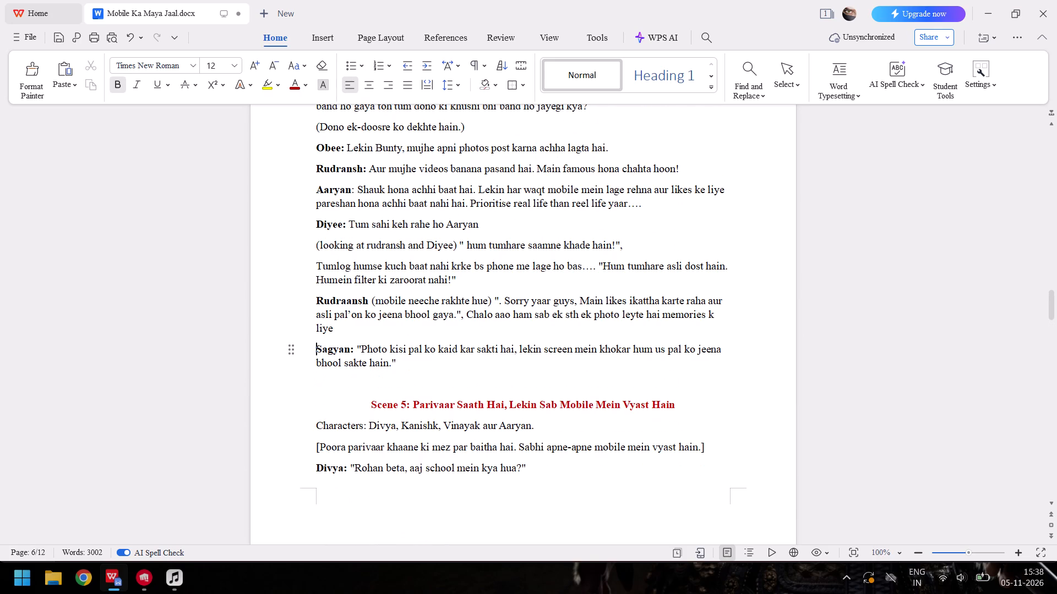
Correct the name rudransh to Rudraansh in the stage direction "(looking at rudransh and Diyee)".
scroll(304, 335, "up", 3)
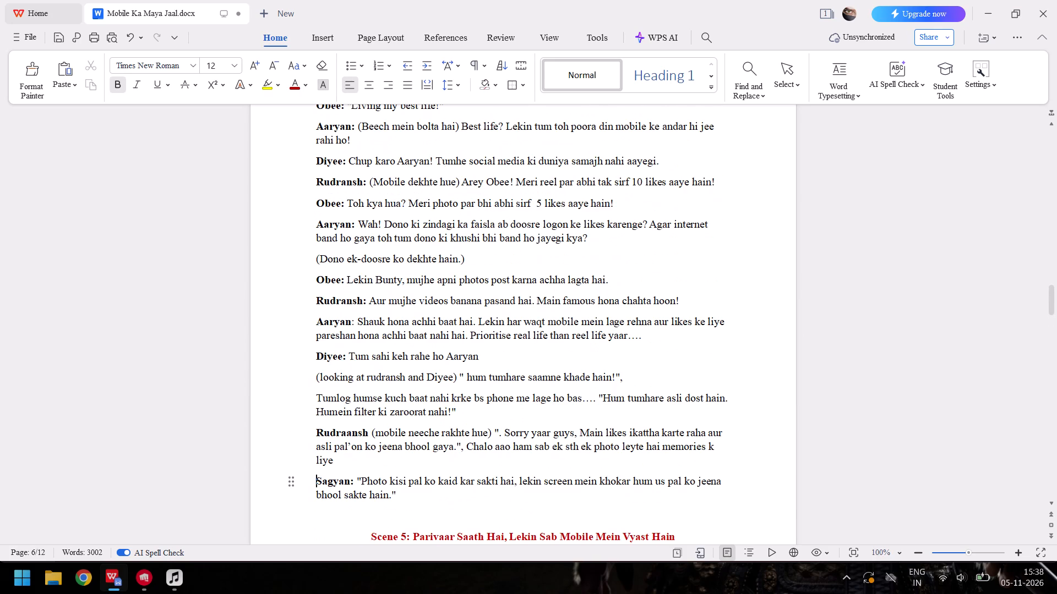
left_click(369, 378)
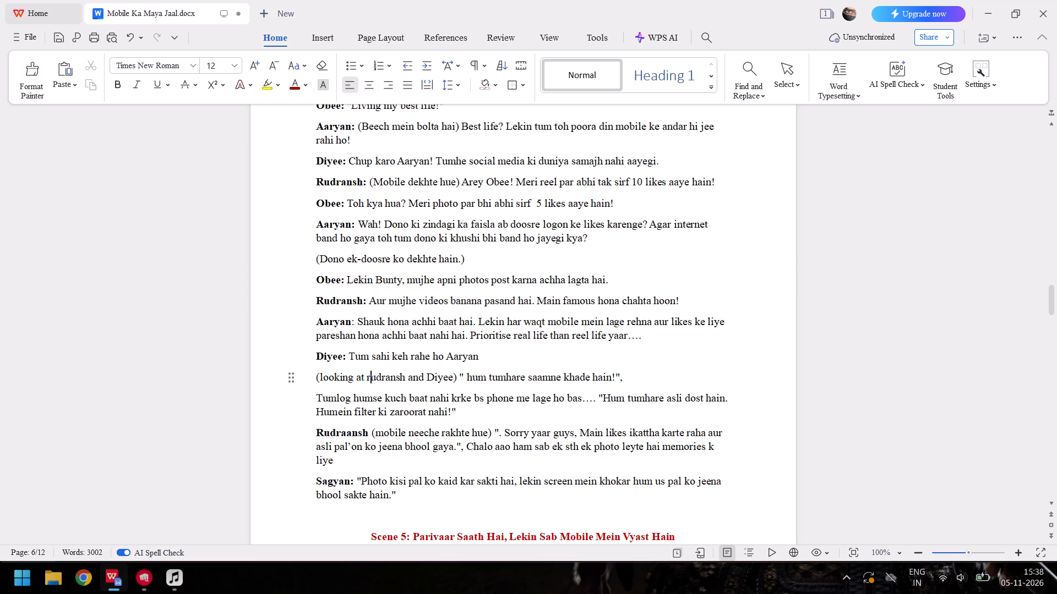
key("BackSpace")
key("shift+r")
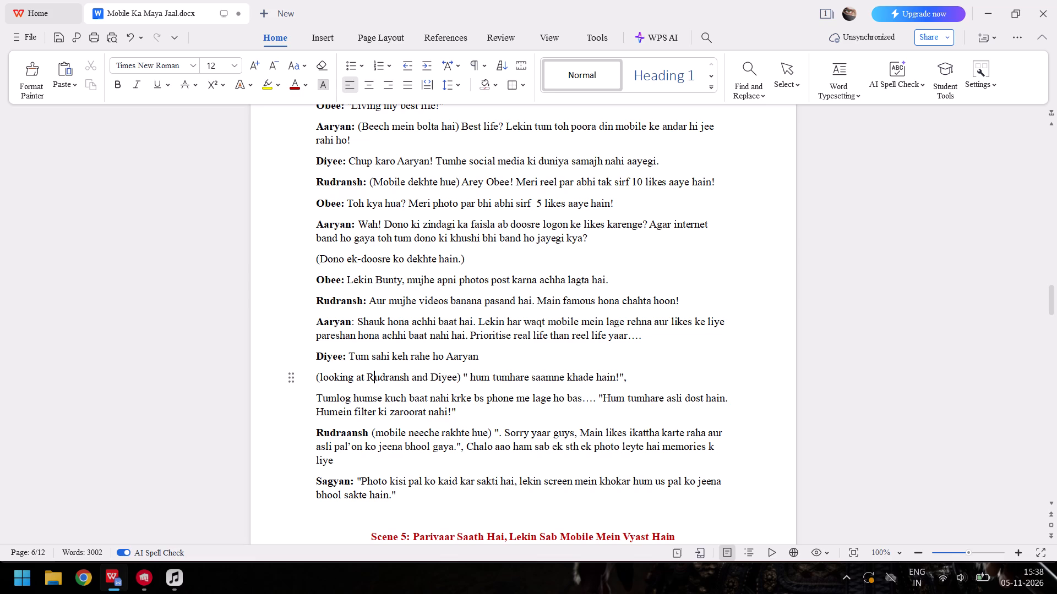
left_click(352, 362)
left_click(390, 358)
left_click(315, 373)
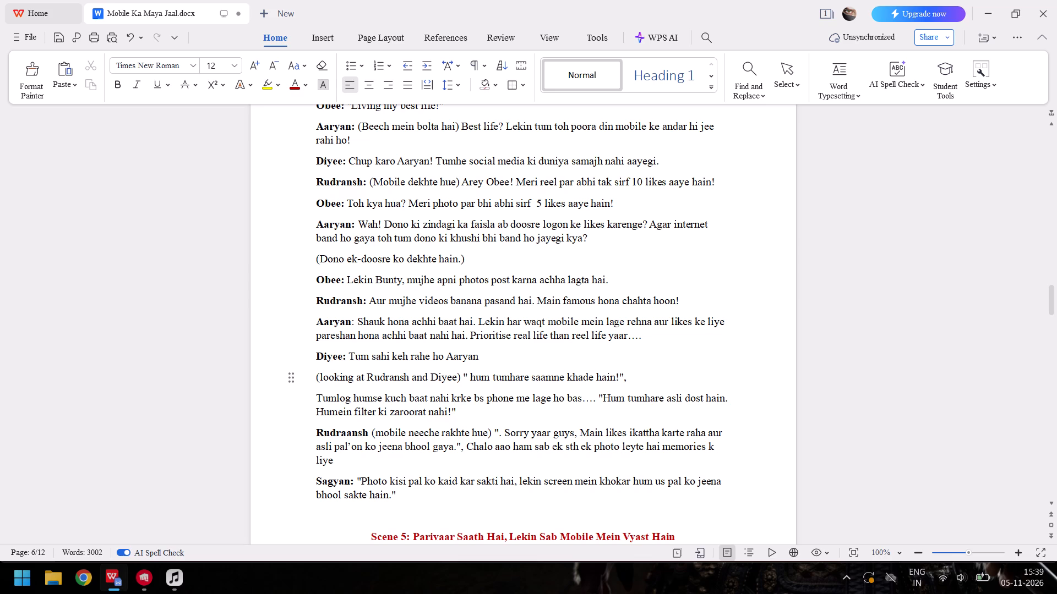
left_click(390, 371)
key("a")
Add the bold speaker label "Aaryan:" and a space before the stage direction "(looking at Rudraansh and Diyee)".
left_click(317, 377)
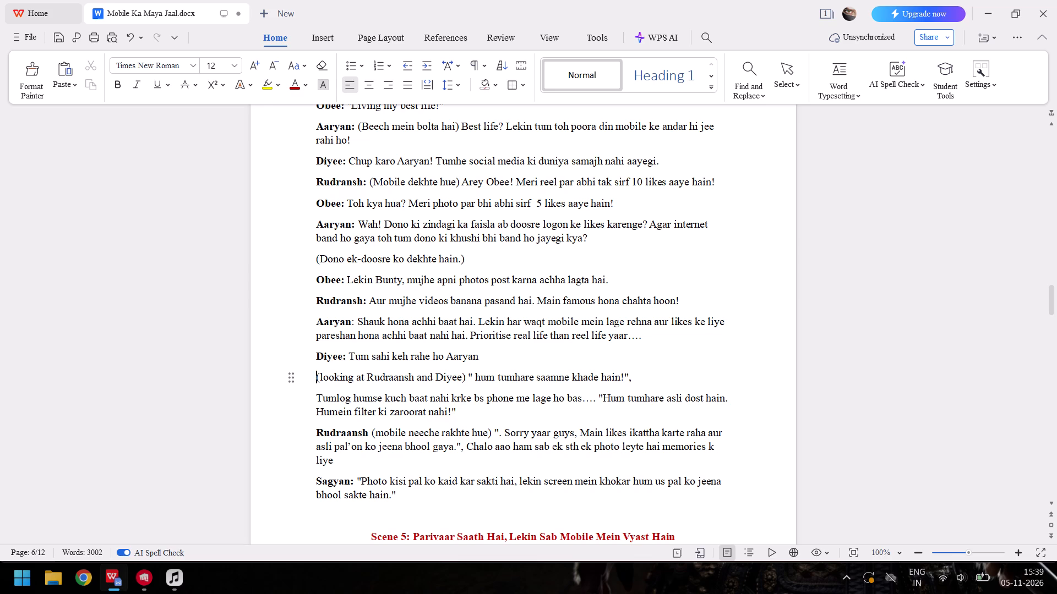
type("Aaryan")
key("shift+colon")
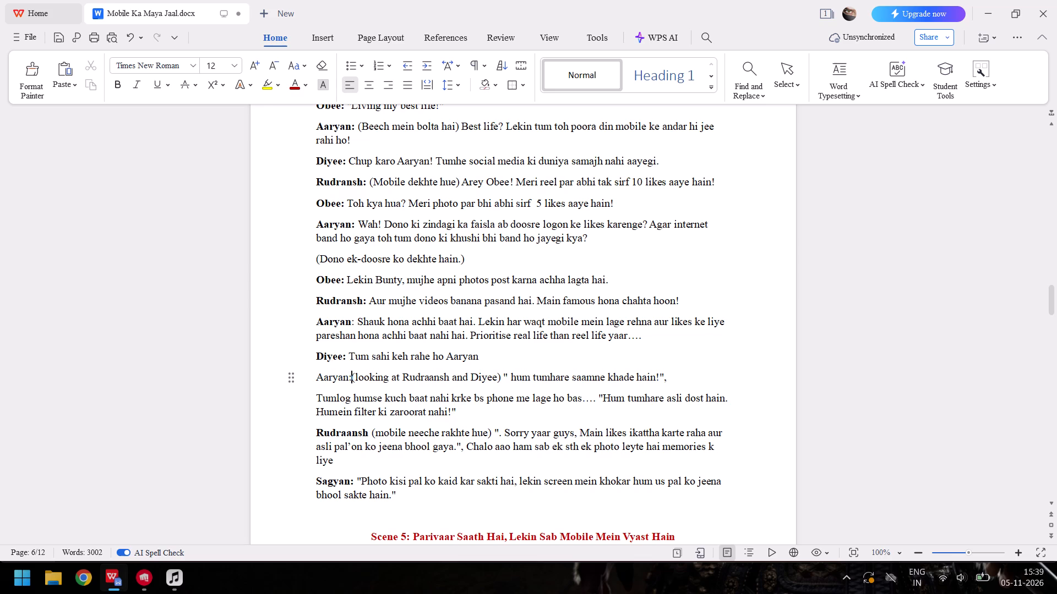
key("ctrl+Left")
key("ctrl+Right")
key("ctrl+shift+Left")
key("ctrl+shift+Left")
key("ctrl+b")
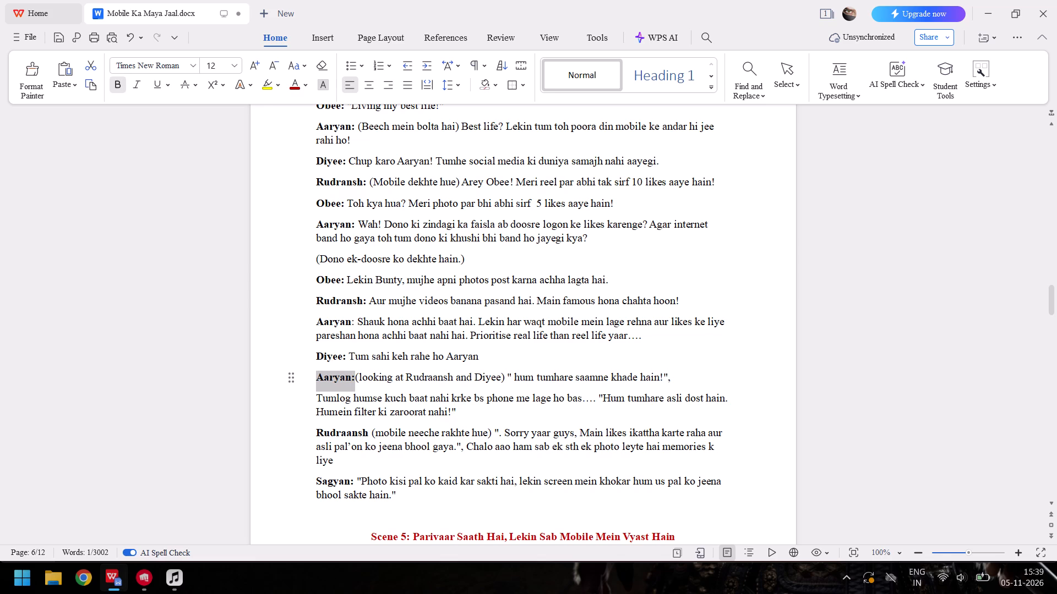
key("Right")
key("space")
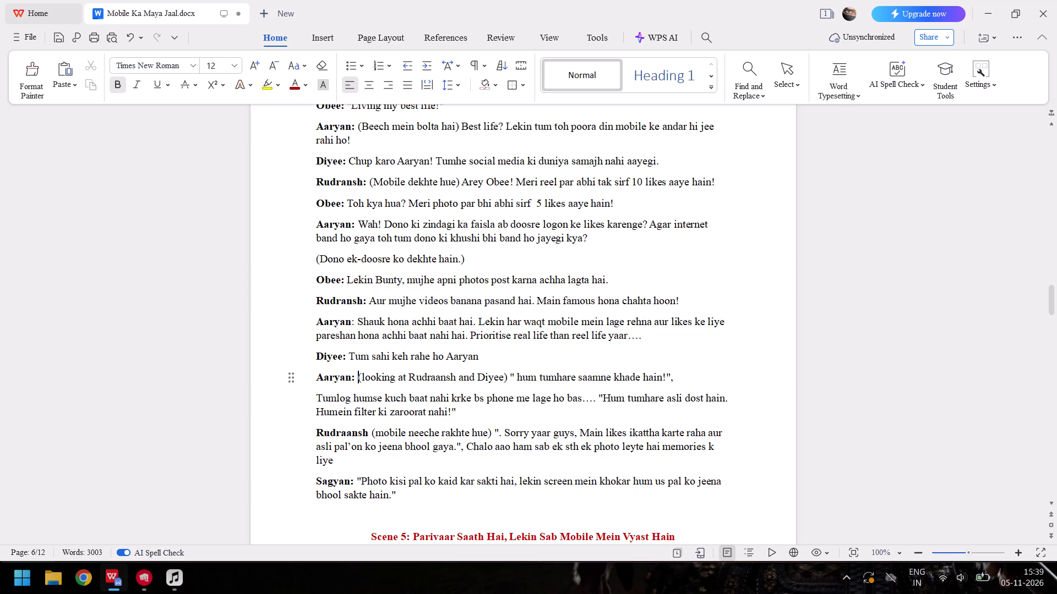
Enter Kanishk as the speaker of "Are waah! Tumhe football pasand hai?" in Scene 5.
scroll(299, 394, "down", 1)
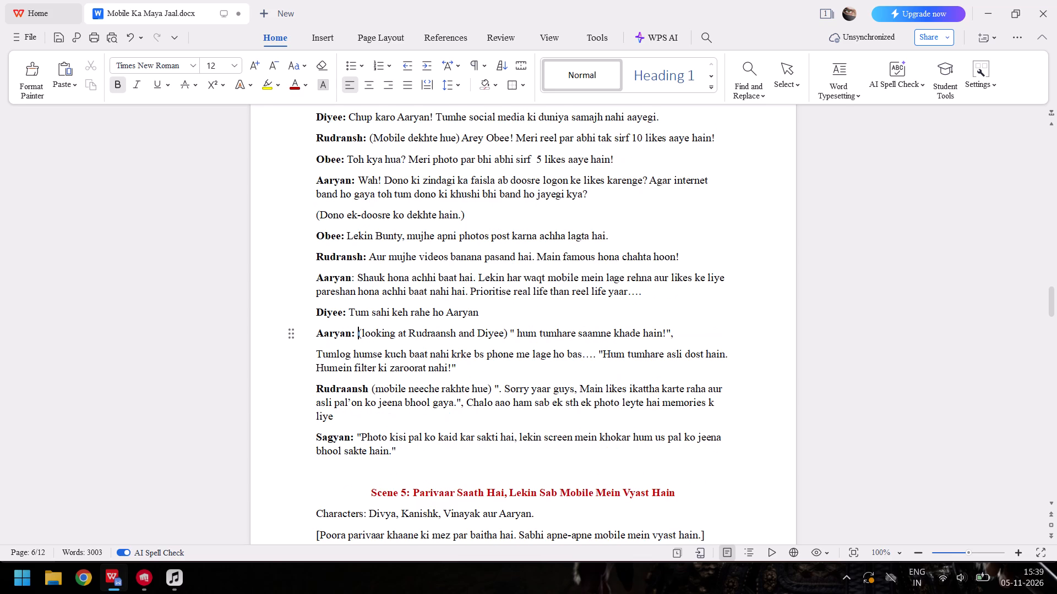
scroll(451, 426, "down", 5)
scroll(350, 409, "down", 6)
scroll(303, 387, "down", 2)
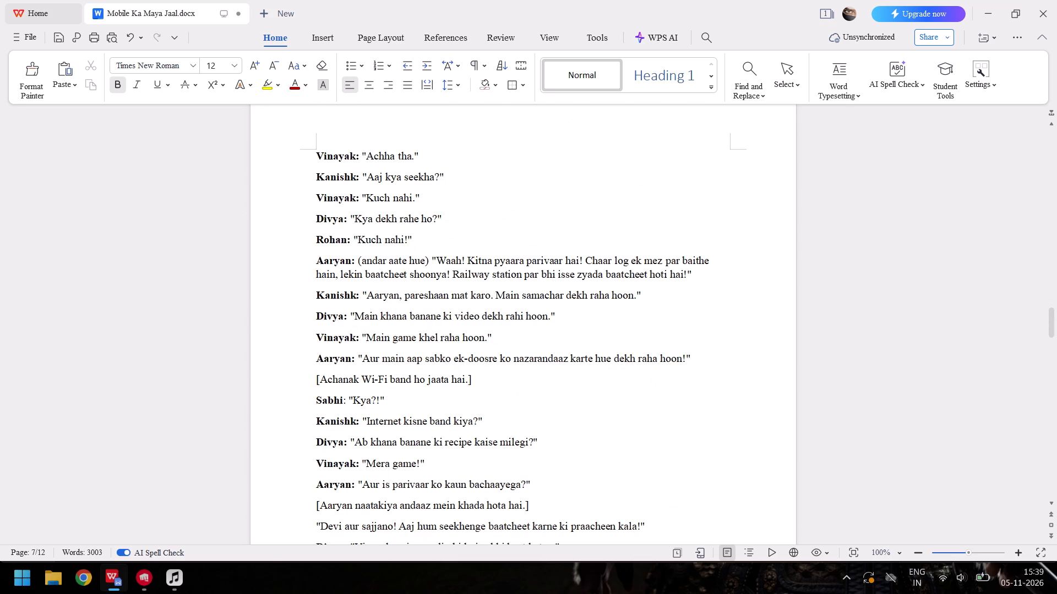
scroll(306, 399, "down", 4)
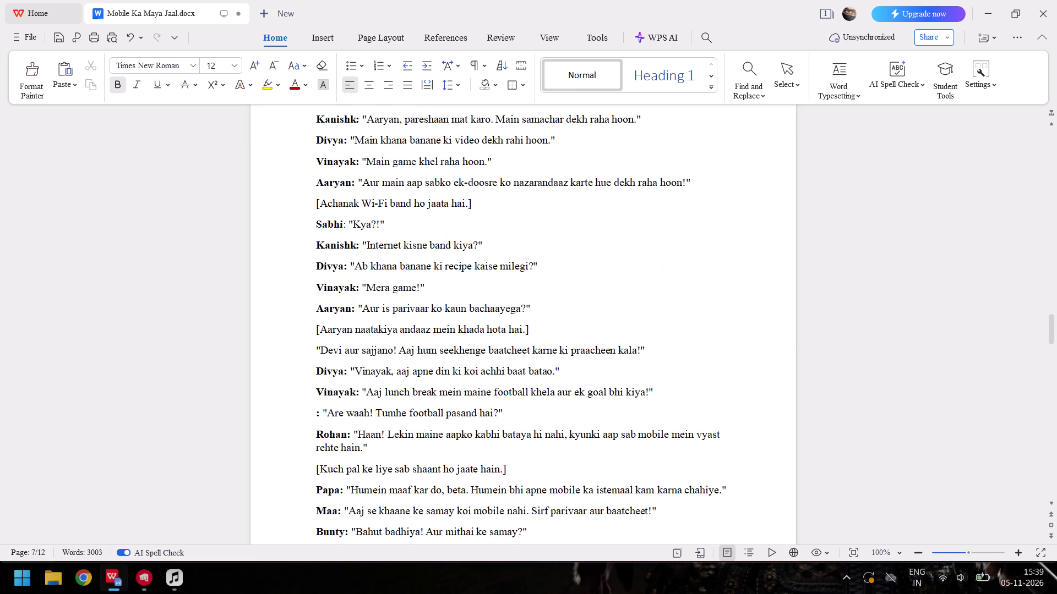
left_click(313, 414)
type("Kanih")
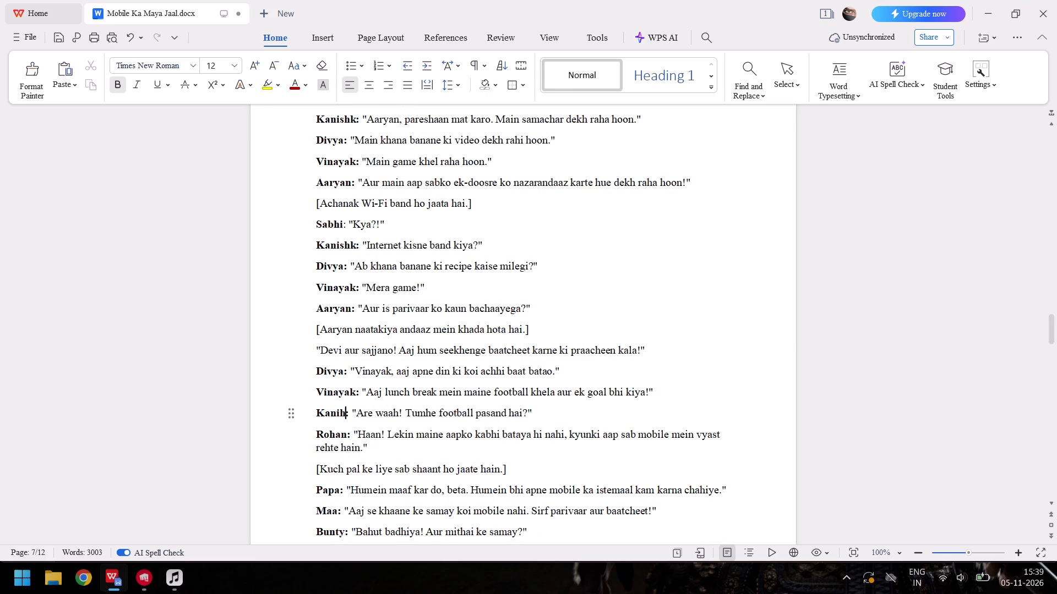
key("BackSpace")
type("shk")
Relabel the Rohan speaker of "Haan! Lekin maine aapko kabhi bataya hi nahi" as Vinayak.
key("ctrl+Down")
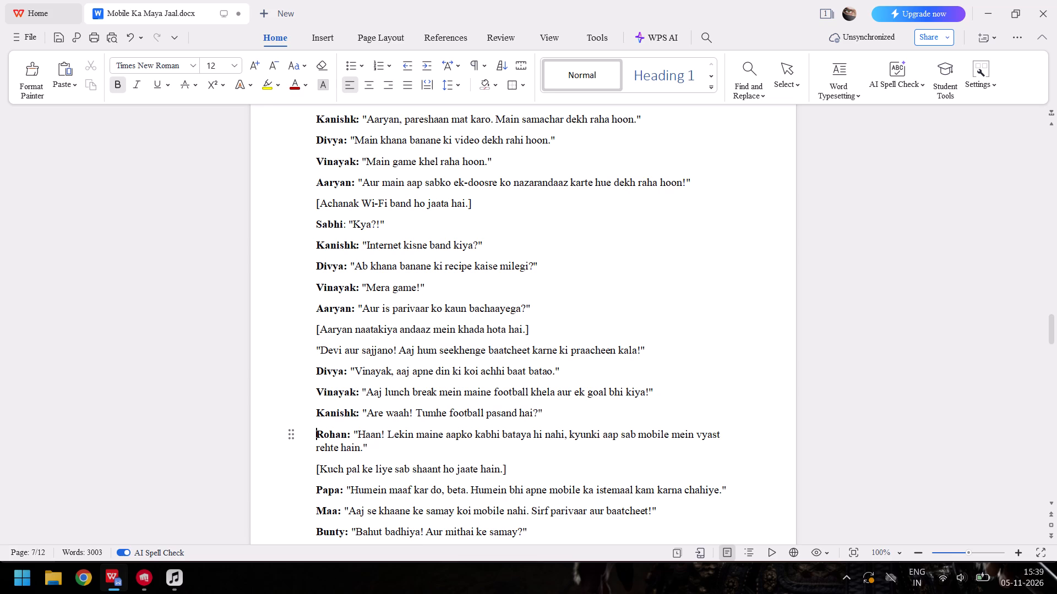
key("ctrl+Delete")
type("Vinayak")
Relabel the Papa speaker of "Humein maaf kar do, beta." as Kanishk.
key("ctrl+Down")
key("ctrl+Down")
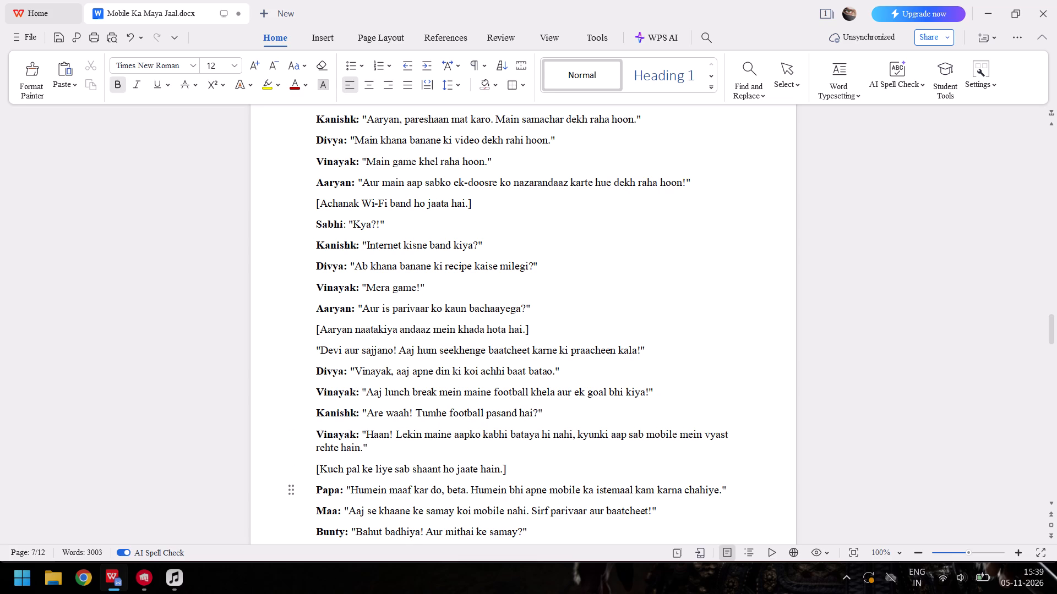
key("ctrl+Delete")
type("Kanishk")
Relabel the Maa speaker of "Aaj se khaane ke samay koi mobile nahi." as Divya.
scroll(352, 405, "down", 4)
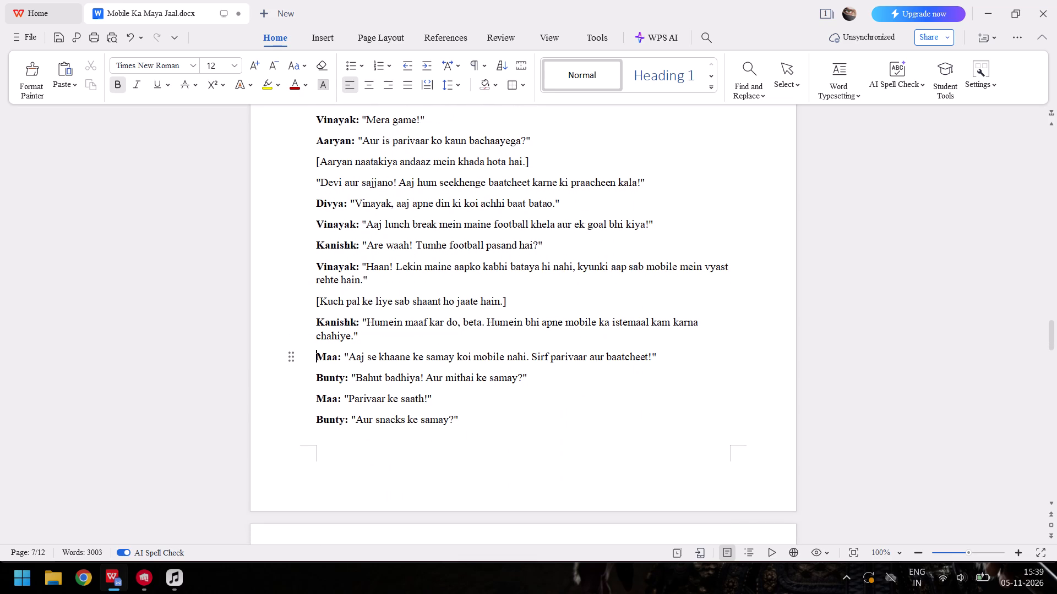
key("ctrl+Down")
key("ctrl+Delete")
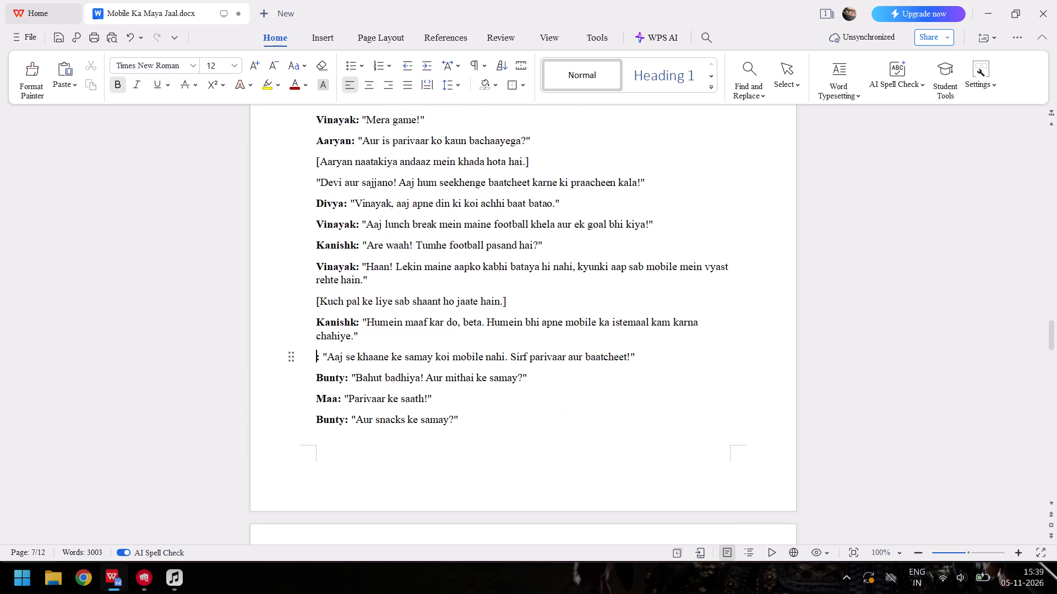
type("Divya")
Relabel the Bunty speaker of "Bahut badhiya! Aur mithai ke samay?" as Aaryan.
key("ctrl+Down")
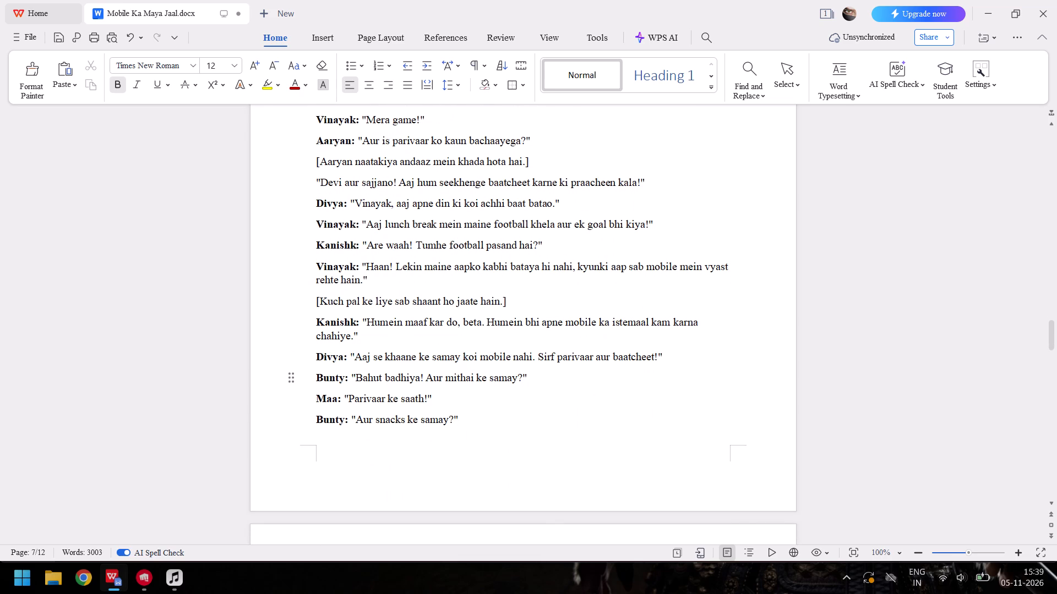
key("ctrl+Delete")
type("Aaryan")
key("ctrl+Down")
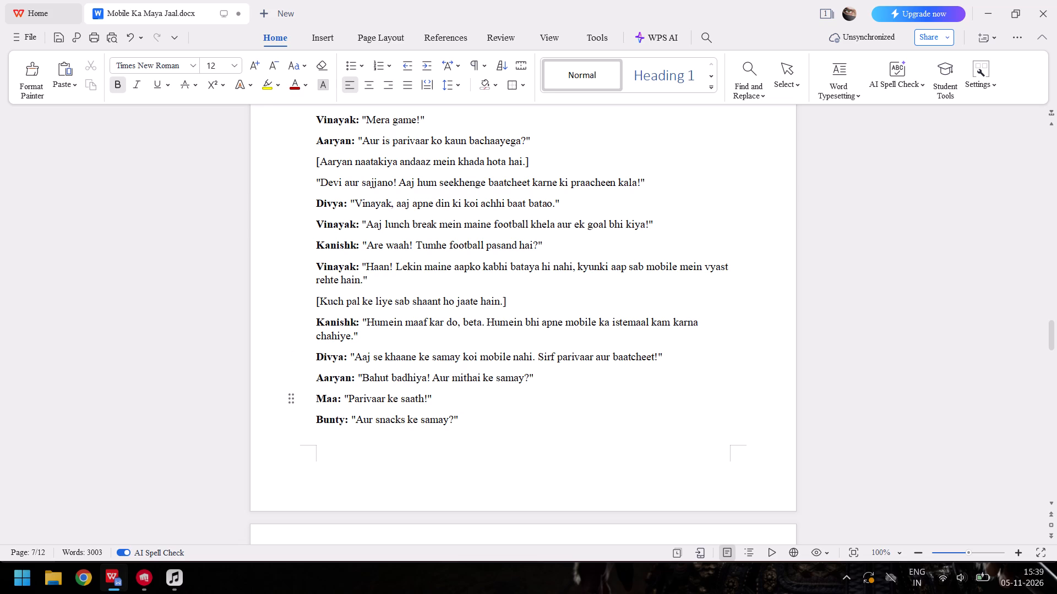
Relabel the Maa speaker of "Parivaar ke saath!" as Divya and the Bunty speaker of "Aur snacks ke samay?" as Aaryan.
key("ctrl+Delete")
type("Divya")
key("ctrl+Down")
key("ctrl+Delete")
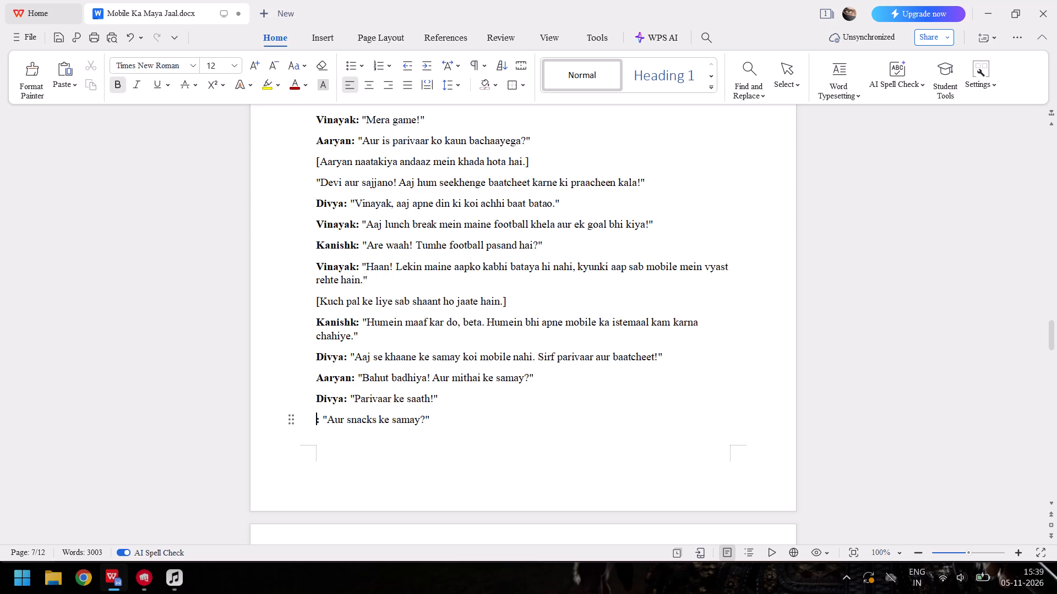
type("Aaryan")
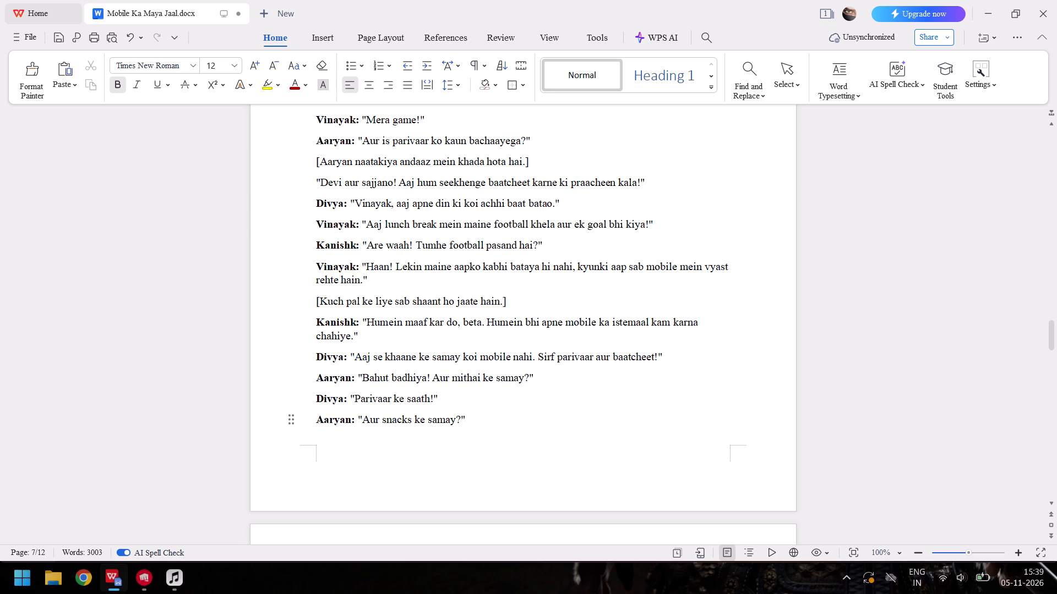
Relabel the Maa speaker of the second "Parivaar ke saath!" line, just after the page break, as Divya.
key("Down")
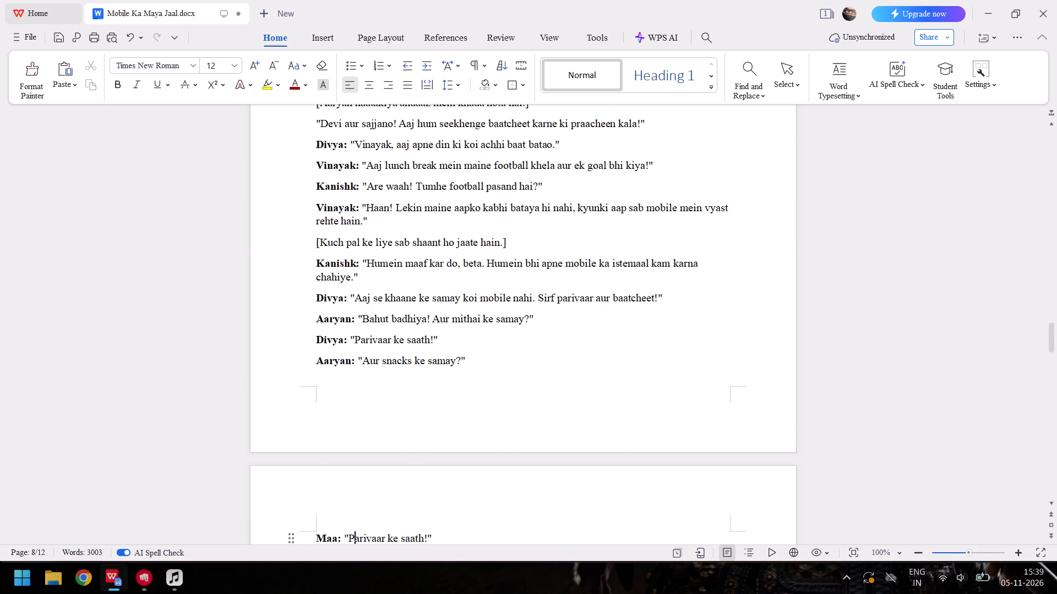
scroll(412, 361, "down", 10)
scroll(373, 336, "up", 2)
key("ctrl+Left")
key("ctrl+Left")
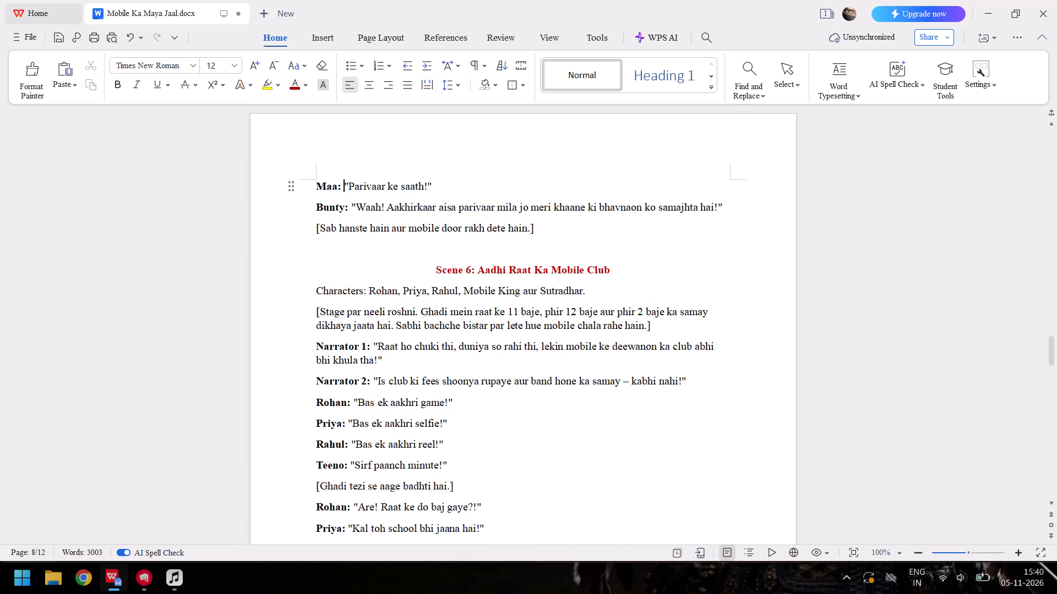
key("ctrl+Left")
key("ctrl+Delete")
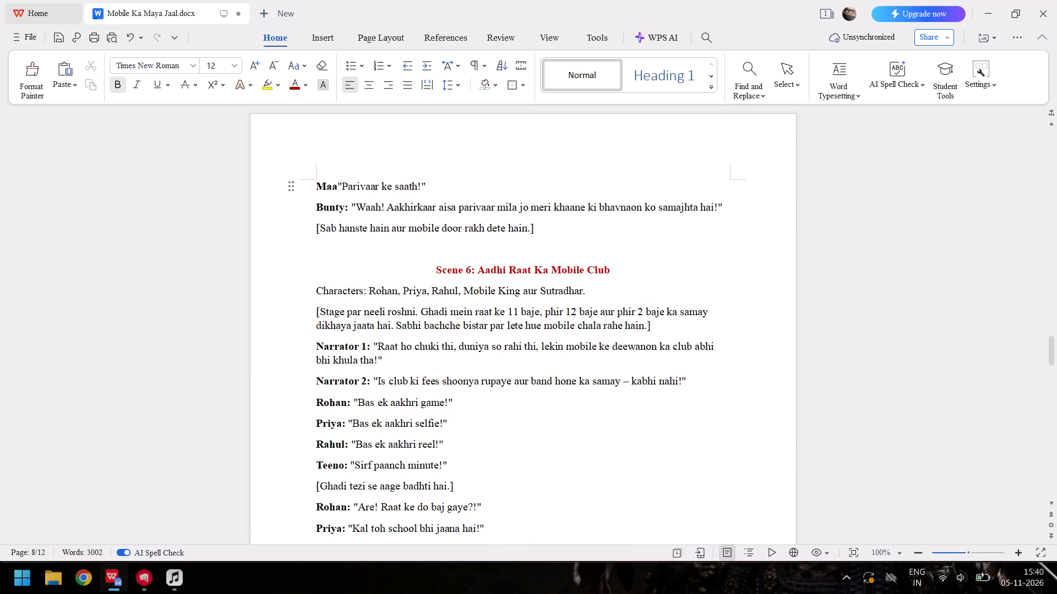
key("ctrl+z")
key("ctrl+BackSpace")
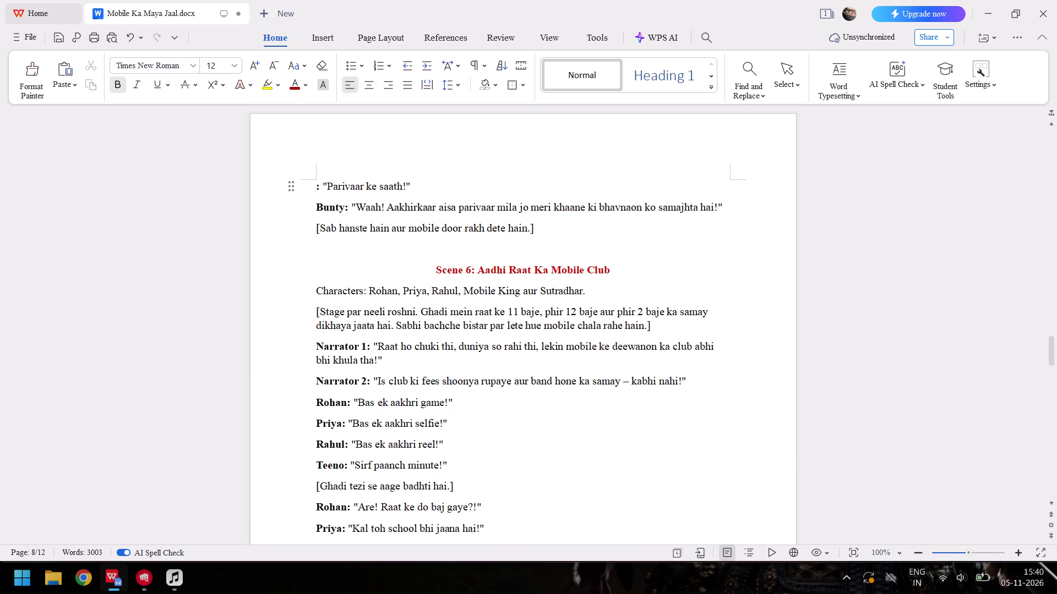
type("DIvya")
key("ctrl+Left")
key("Right")
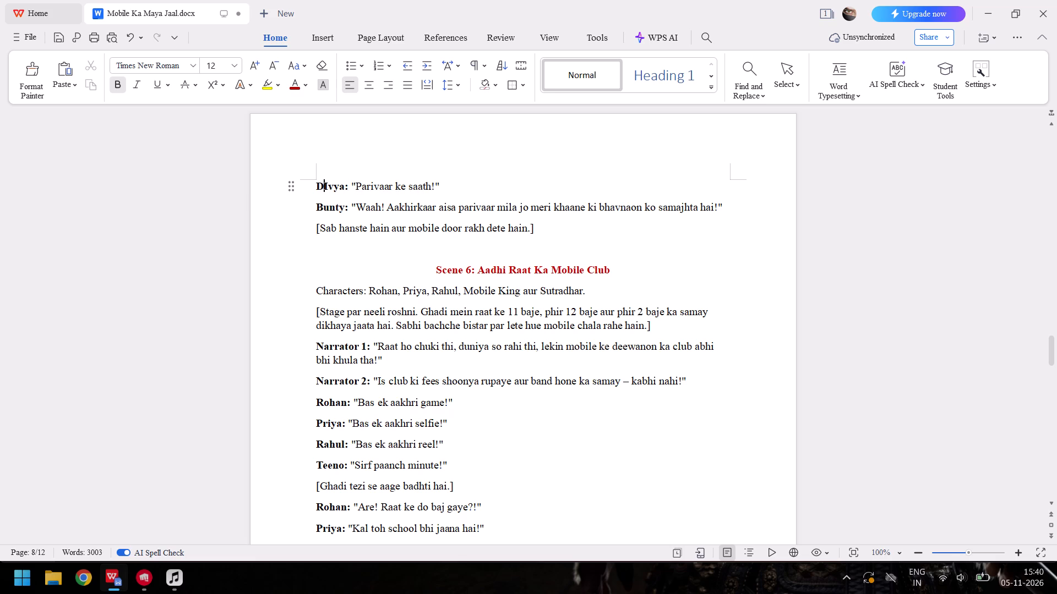
key("Right")
key("Left")
key("Delete")
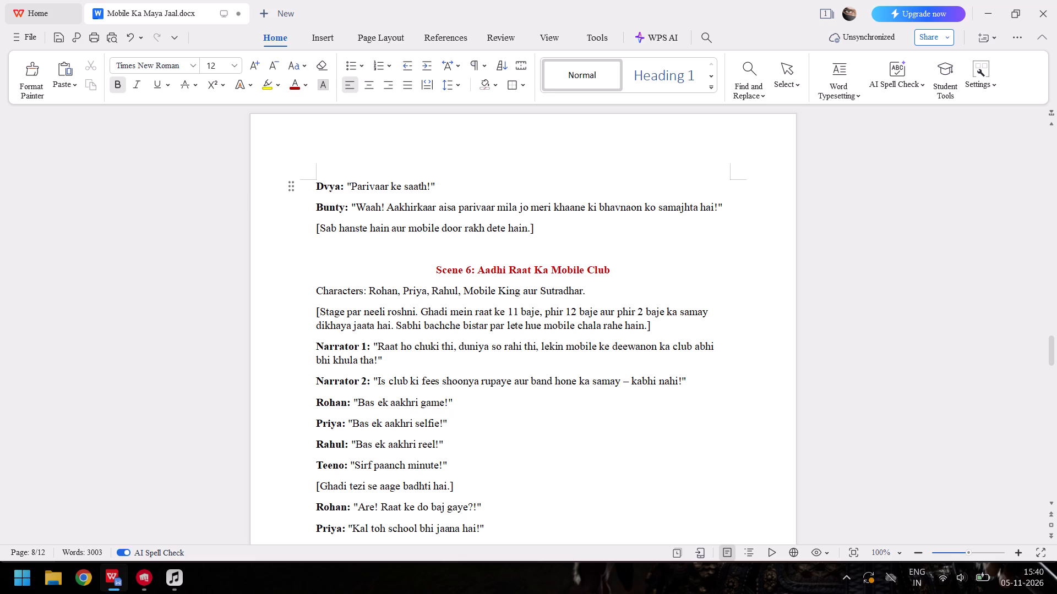
key("i")
Relabel the Bunty speaker of "Waah! Aakhirkaar aisa parivaar mila" as Aaryan.
key("Down")
key("ctrl+Left")
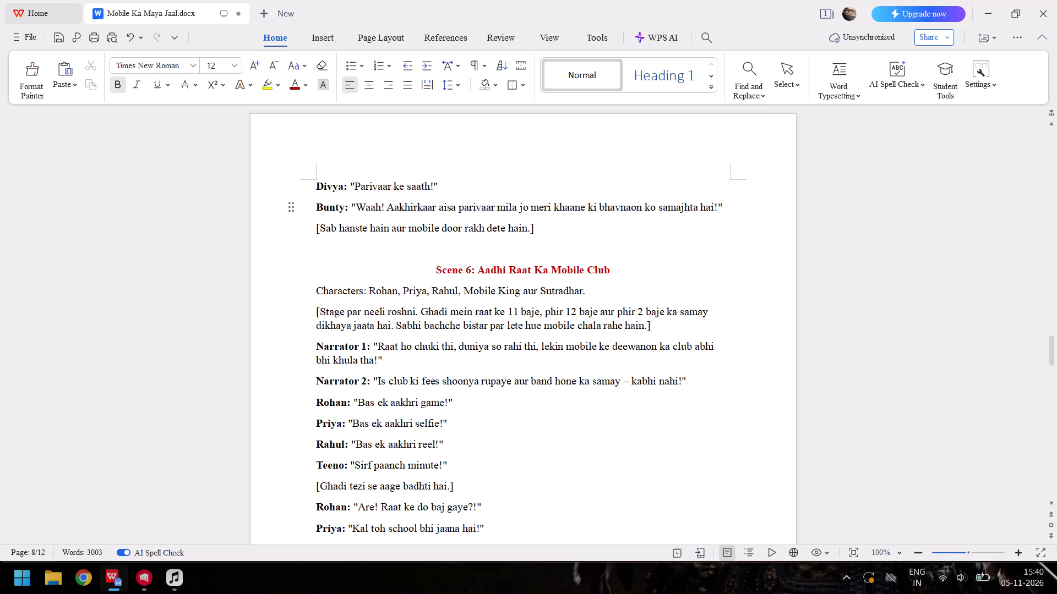
key("ctrl+Delete")
type("Aaryan")
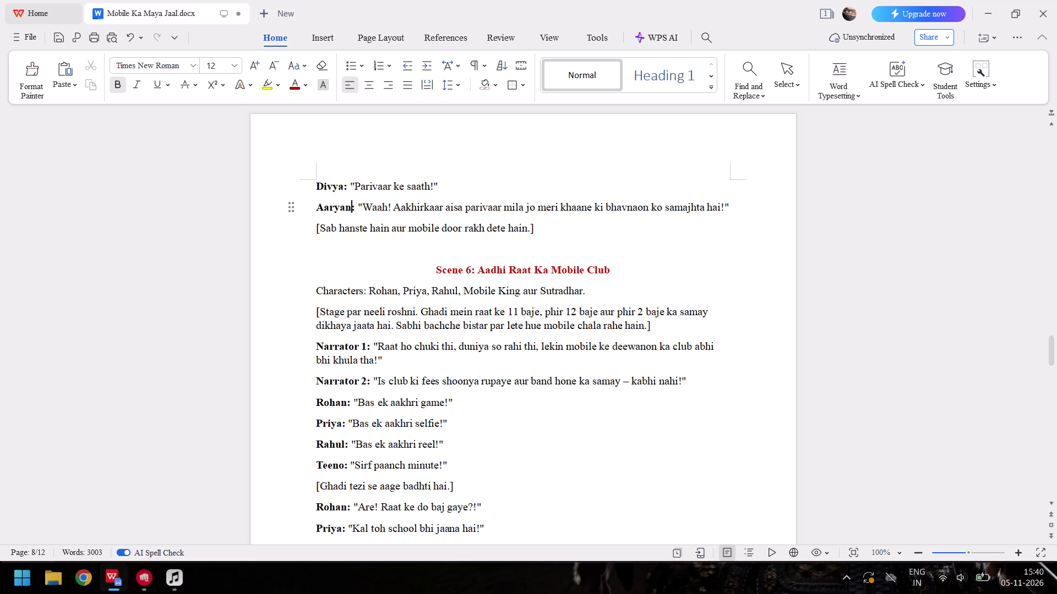
Replace Rohan, Priya and Rahul in the Scene 6 Characters line with Vinayak, Obee and Rudraansh.
left_click(365, 293)
key("ctrl+Delete")
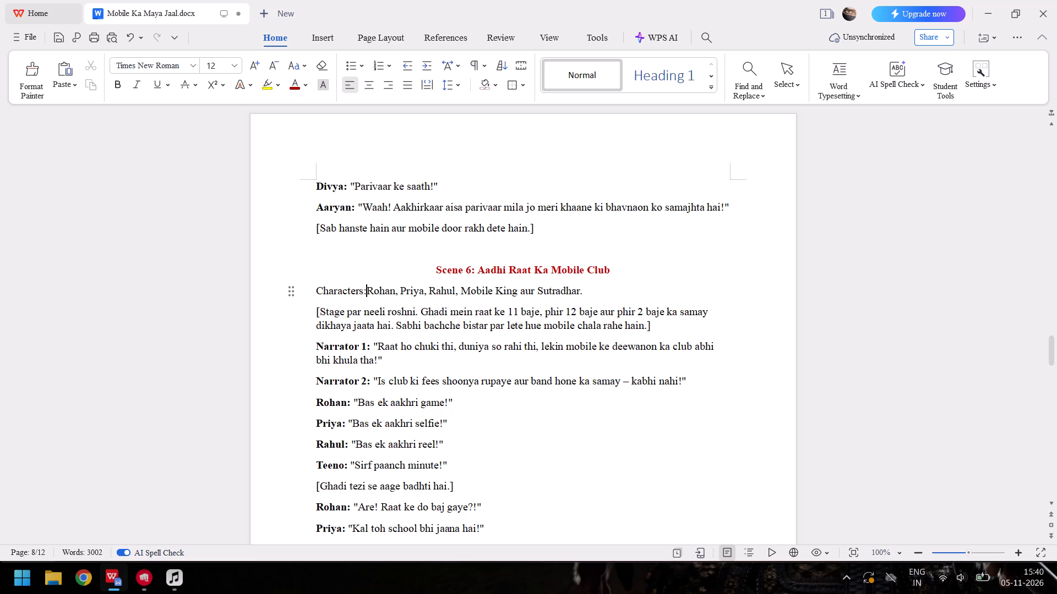
key("ctrl+Delete")
type("Vinayak")
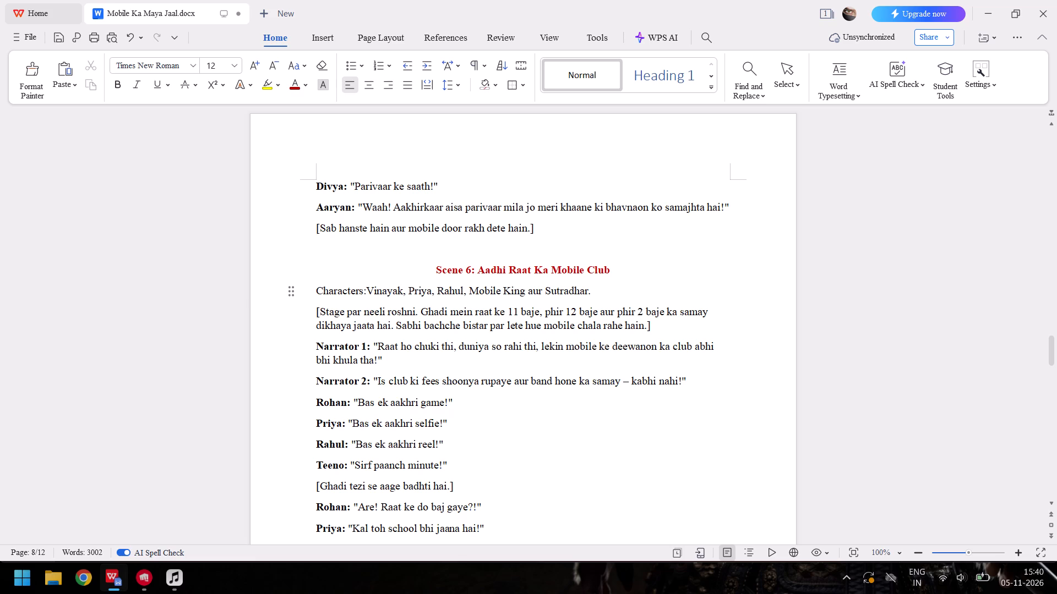
key("Right")
key("ctrl+Delete")
key("ctrl+Delete")
type("Obee")
key("Right")
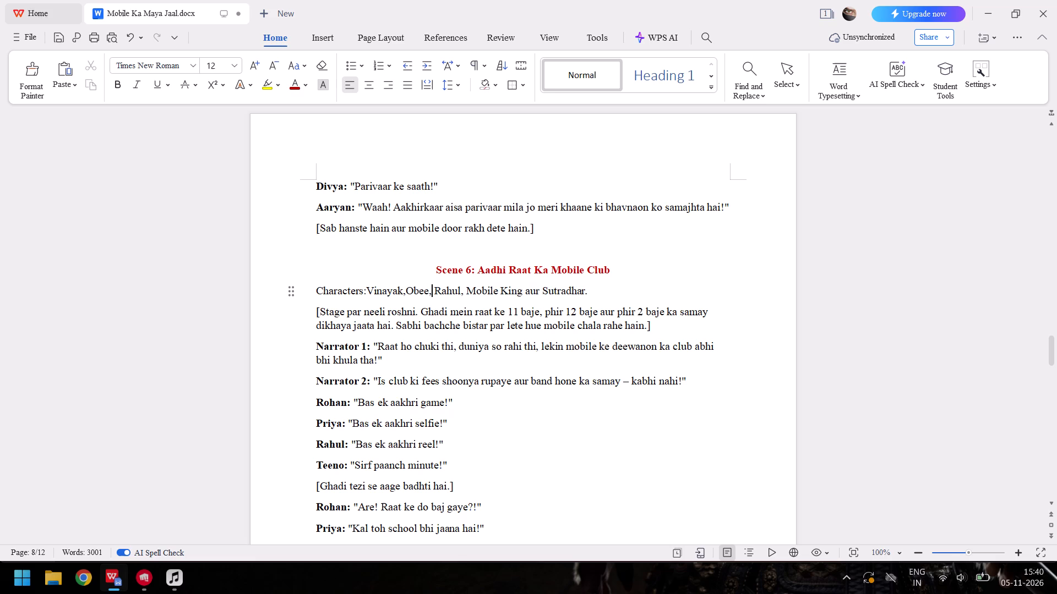
key("ctrl+Delete")
key("ctrl+Delete")
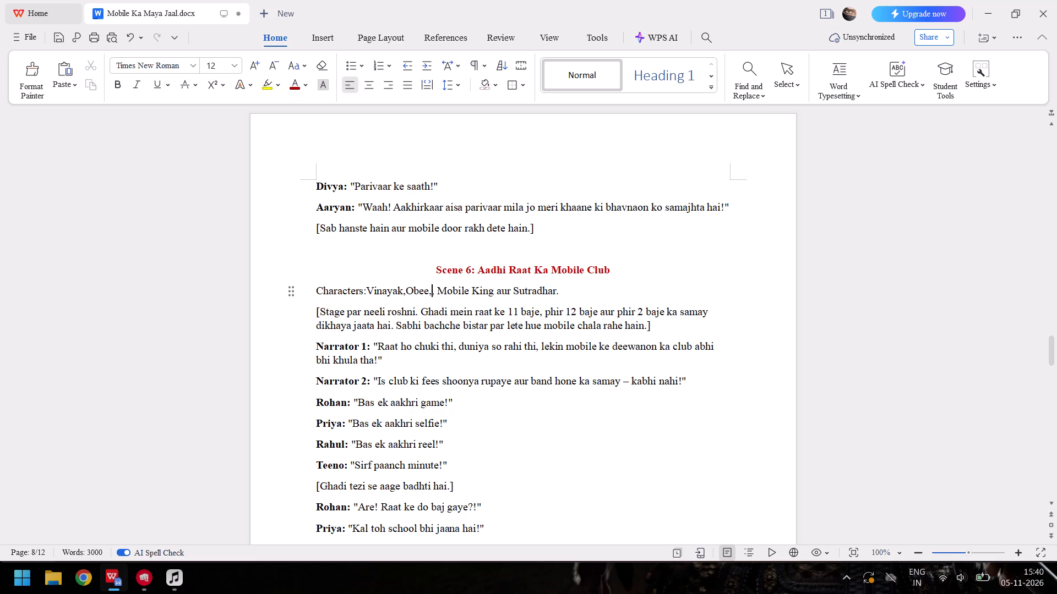
type("Rudraansh")
Replace Mobile King and Sutradhar in the Scene 6 Characters line with Dhritraj and Vansh.
key("ctrl+Right")
key("ctrl+Delete")
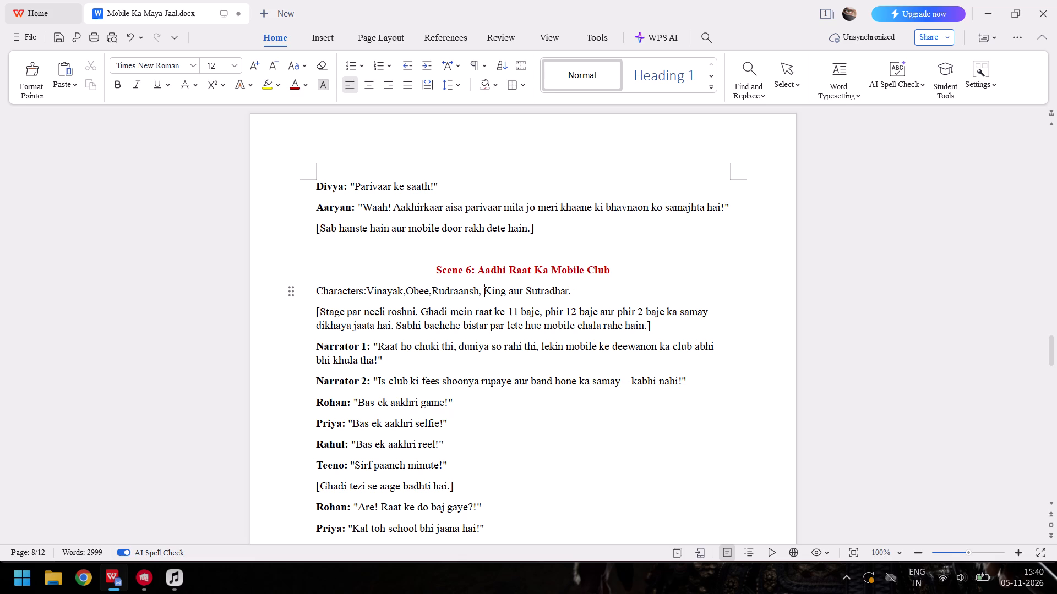
key("ctrl+Delete")
type("Dhrit")
type("raj")
key("space")
key("ctrl+Right")
key("ctrl+Delete")
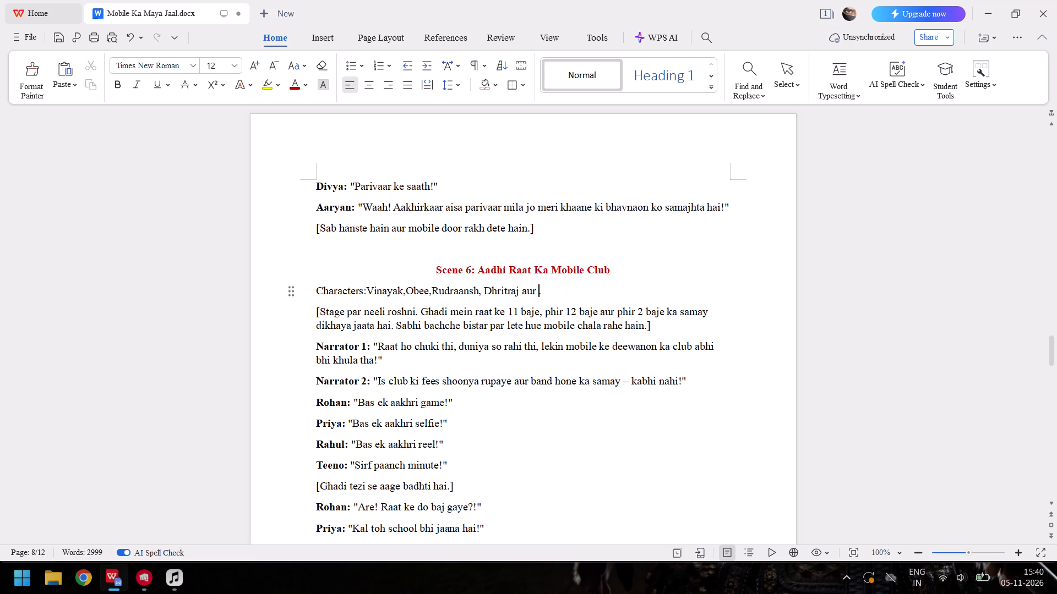
type("Vasnhs")
key("BackSpace")
key("BackSpace")
key("BackSpace")
key("BackSpace")
type("nsh")
Relabel the Narrator 1 speaker of "Raat ho chuki thi, duniya so rahi thi" as Sagyan.
key("Down")
left_click(366, 343)
key("ctrl+BackSpace")
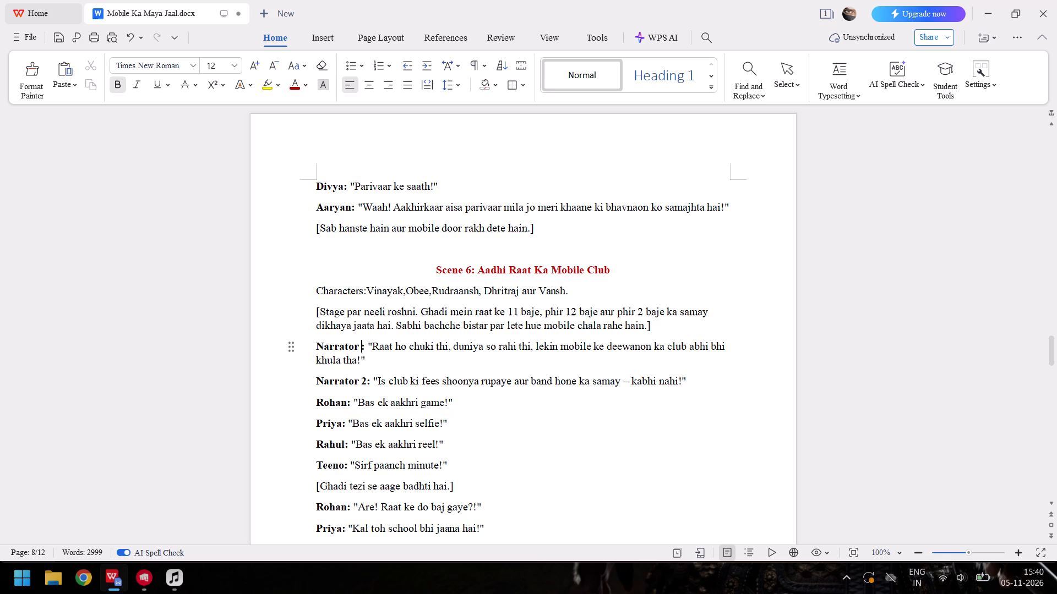
key("ctrl+BackSpace")
type("Sagan=")
key("BackSpace")
key("BackSpace")
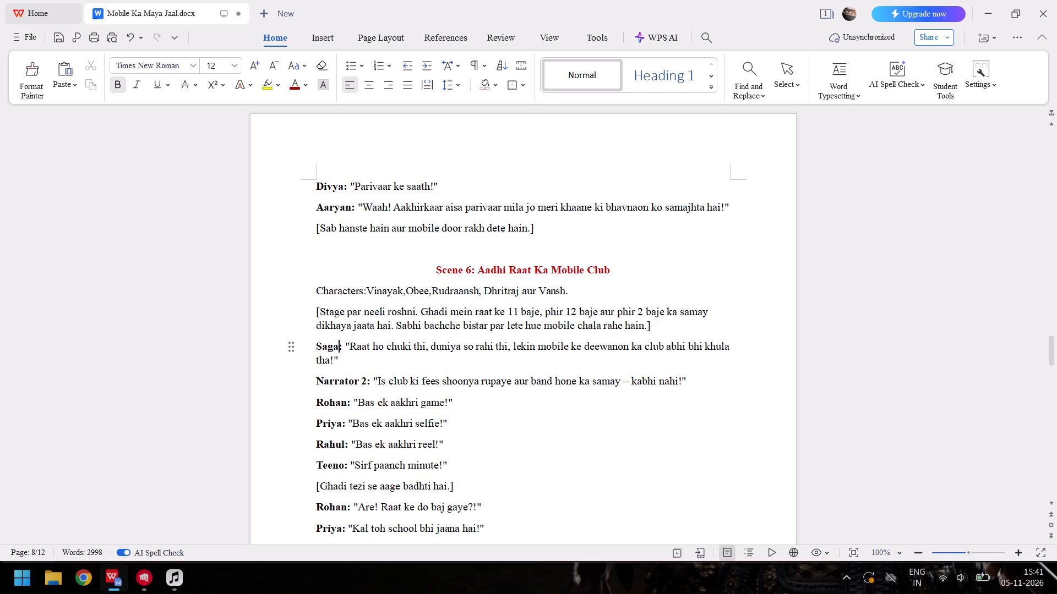
key("BackSpace")
type("yan")
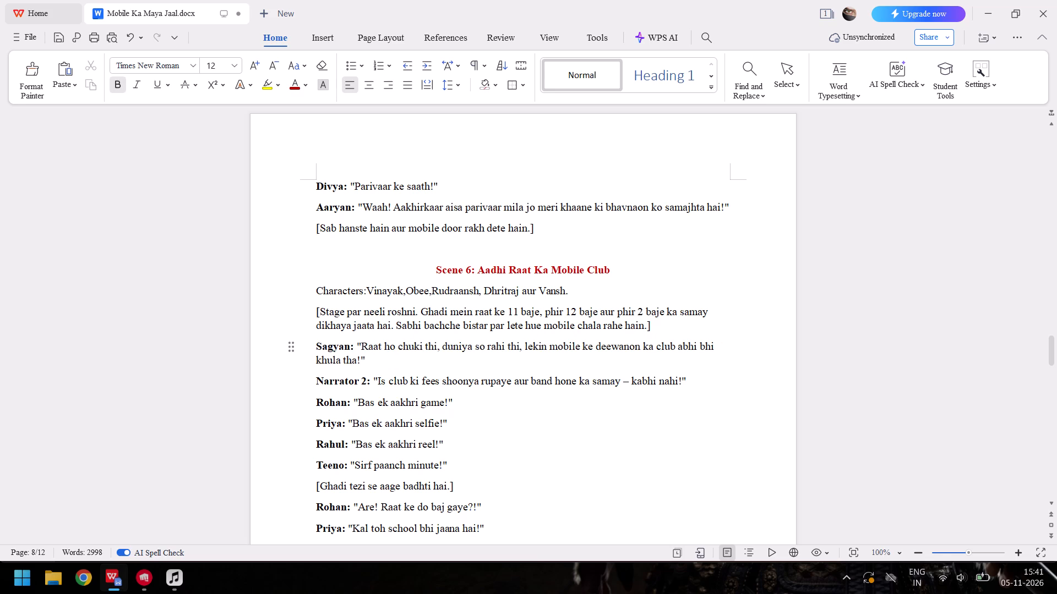
Relabel the Narrator 2 speaker of "Is club ki fees shoonya rupaye" as Sagyan.
key("Down")
key("Down")
key("Right")
key("Right")
key("ctrl+Delete")
key("ctrl+BackSpace")
key("ctrl+Delete")
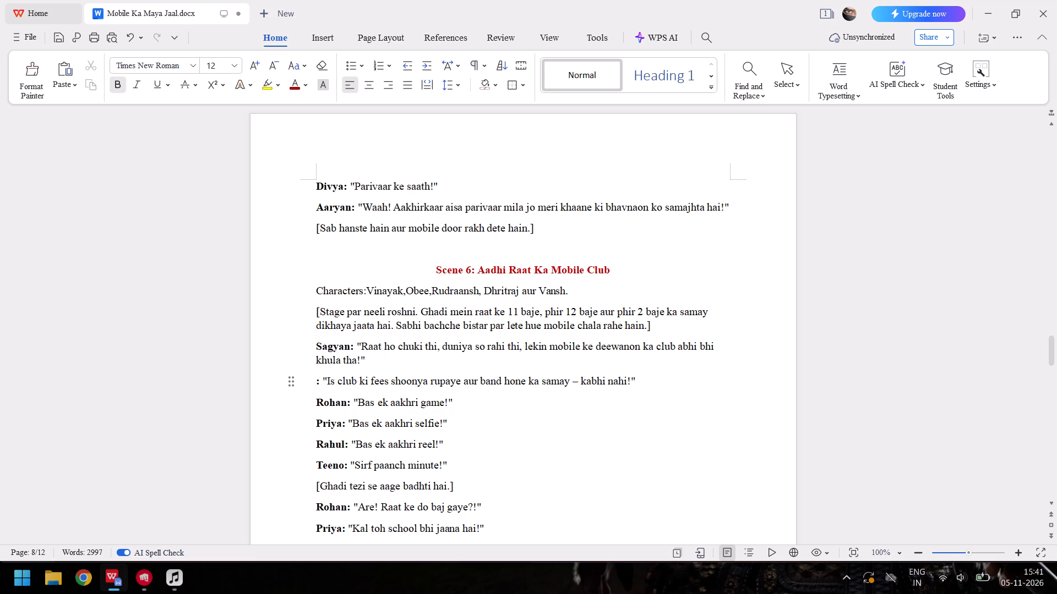
type("Sagyan")
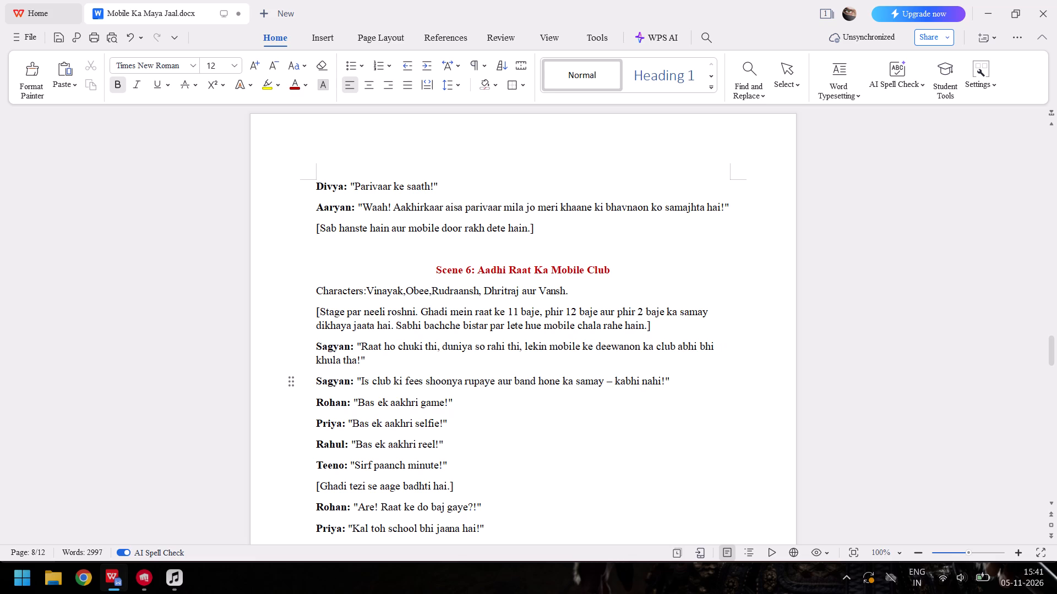
Relabel the Rohan, Priya and Rahul speakers of the three "Bas ek aakhri" lines as Vinayak, Obee and Rudraansh.
key("Down")
key("Left")
key("ctrl+BackSpace")
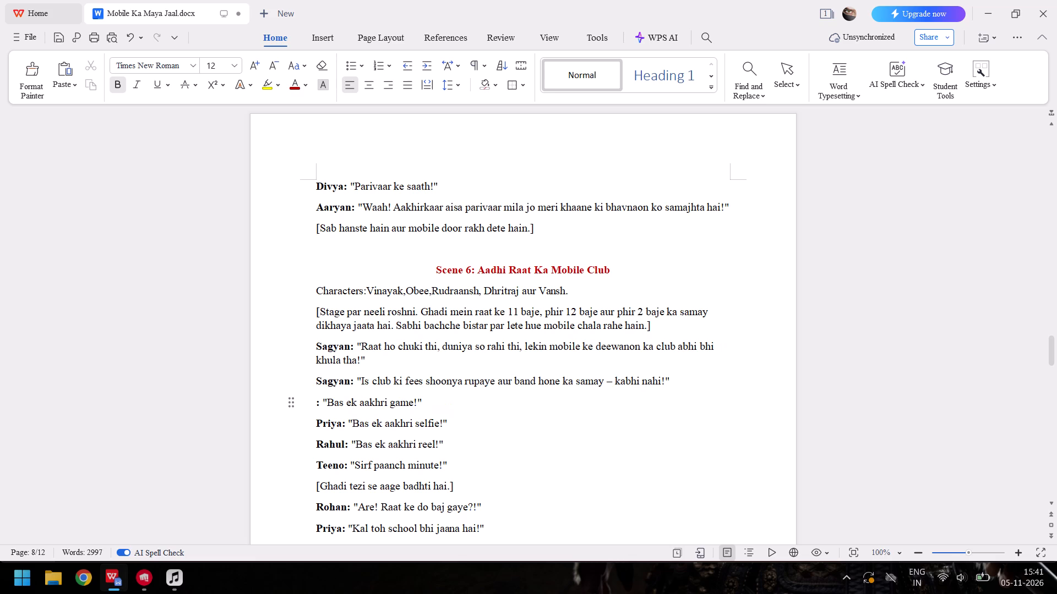
type("Vinayak")
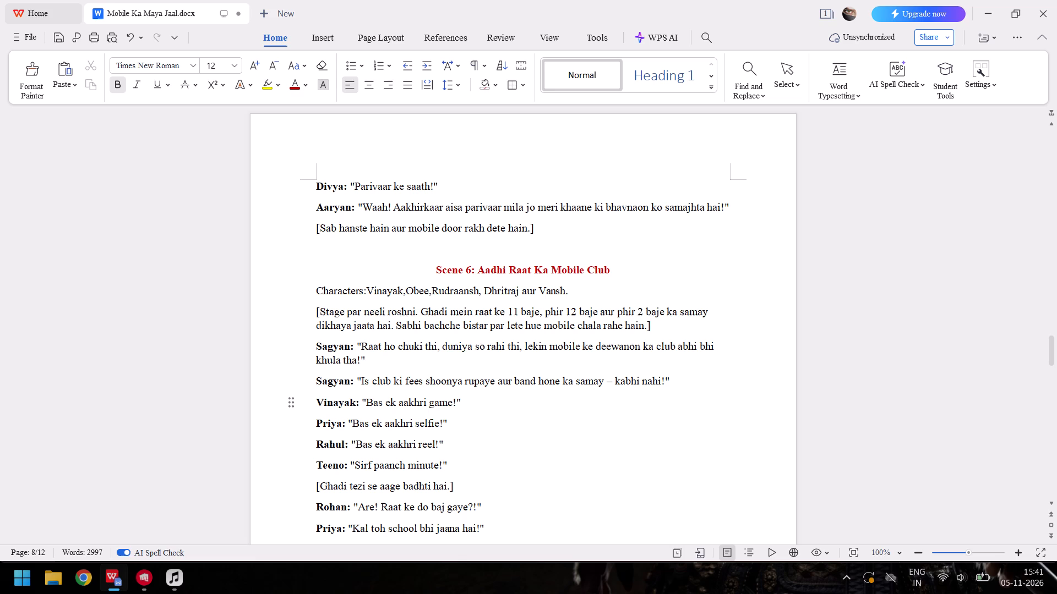
key("ctrl+Down")
key("ctrl+Delete")
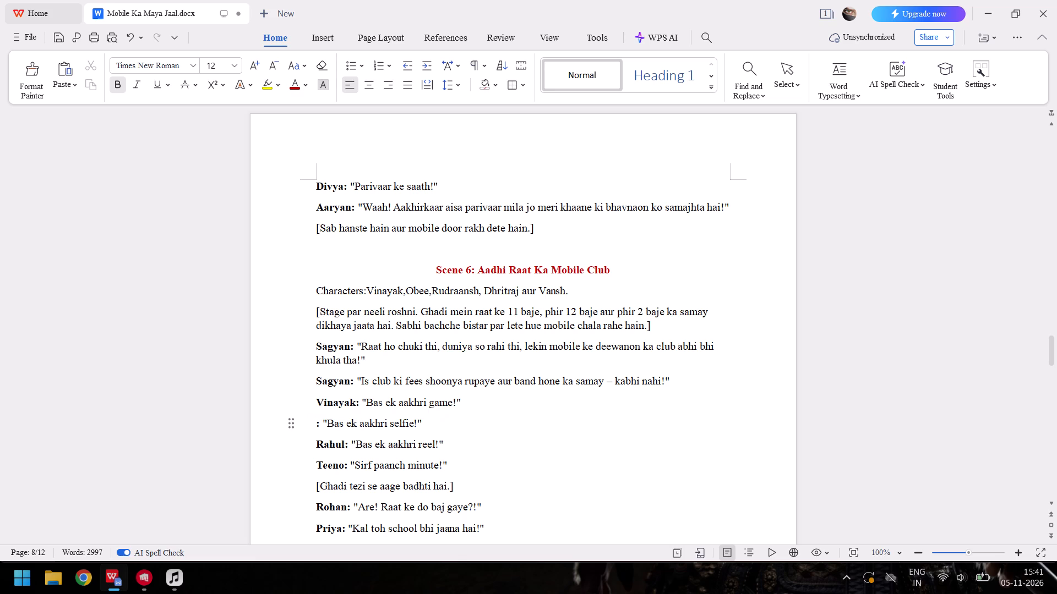
type("Obee")
key("ctrl+Down")
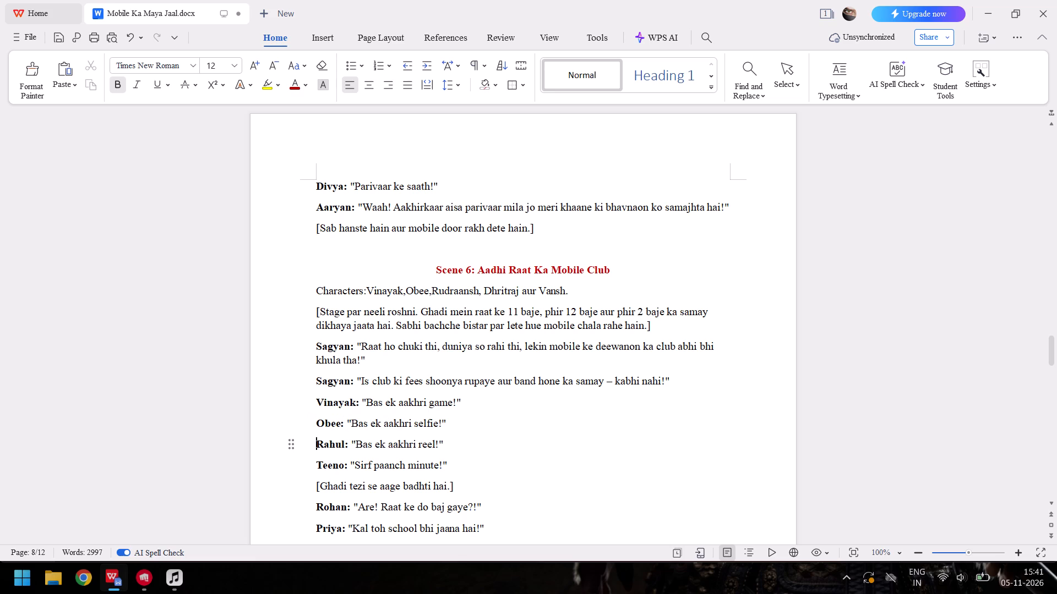
key("ctrl+Delete")
type("Rudraansh")
Relabel the Rohan speaker of "Are! Raat ke do baj gaye?!" as Vinayak.
key("ctrl+Down")
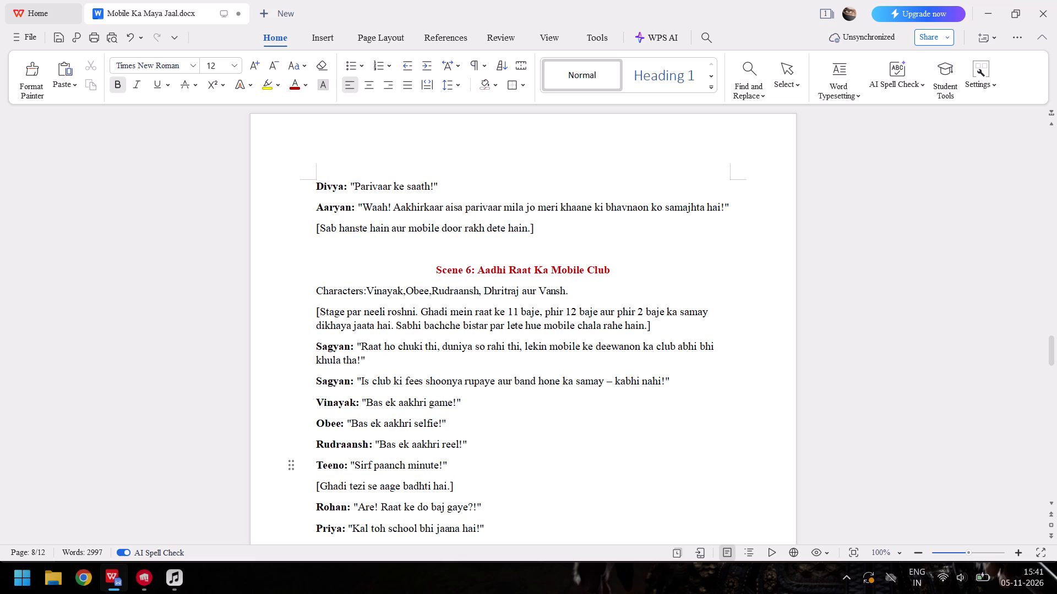
key("Down")
key("Down")
scroll(378, 340, "down", 3)
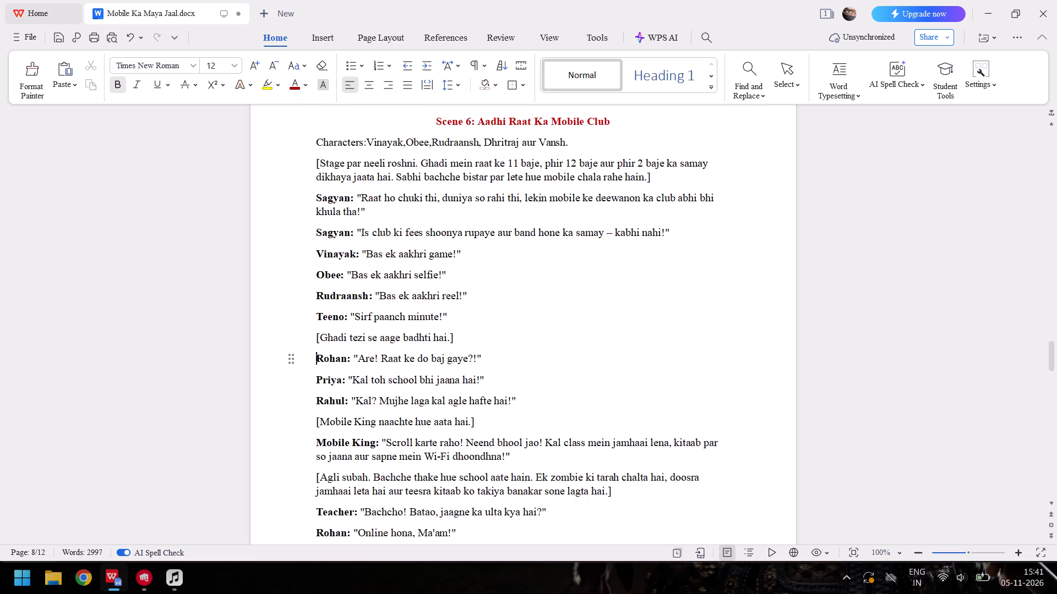
scroll(378, 340, "down", 1)
key("ctrl+Delete")
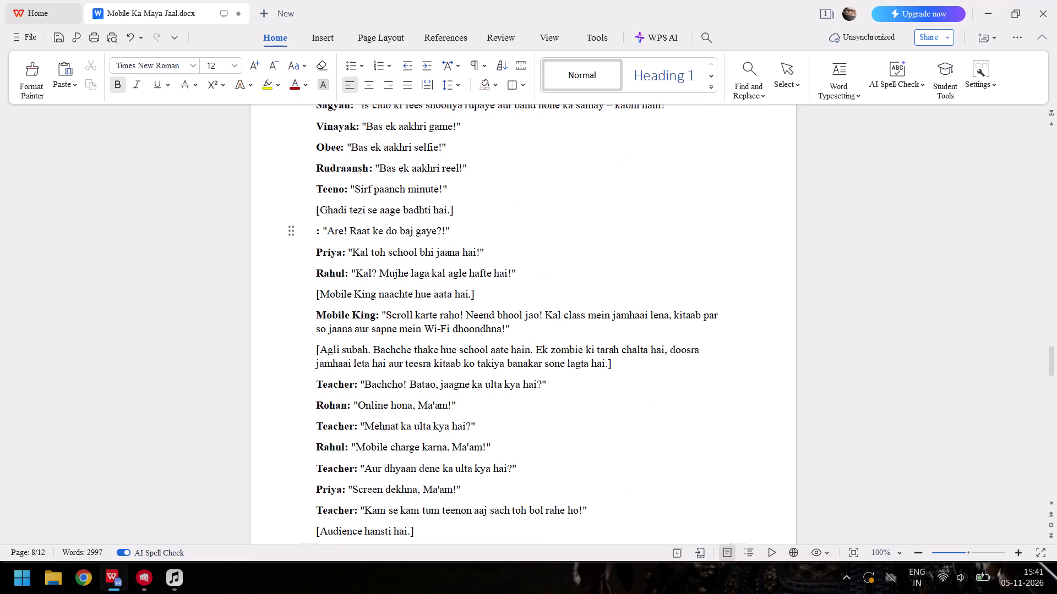
type("Vinayak")
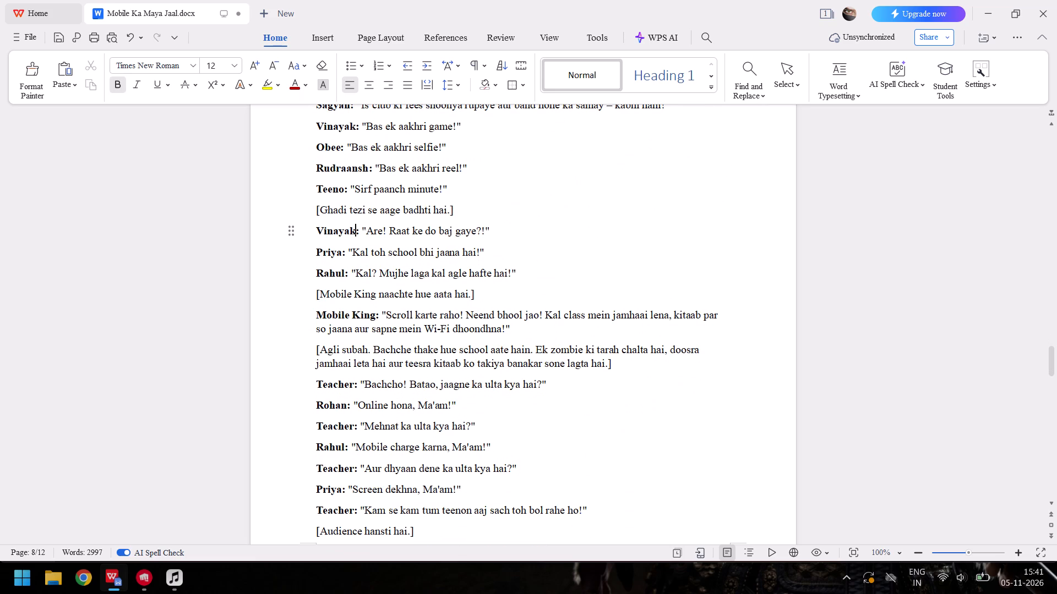
Relabel the Priya and Rahul speakers of "Kal toh school bhi jaana hai!" and "Kal? Mujhe laga" as Obee and Rudraansh.
key("ctrl+Down")
key("ctrl+Delete")
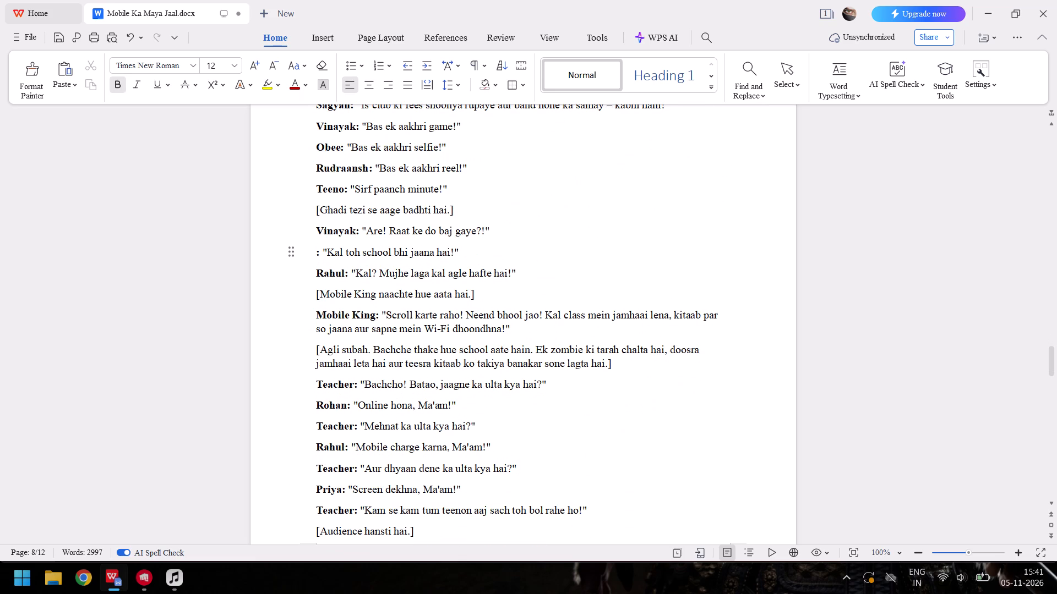
type("Obee")
key("ctrl+Down")
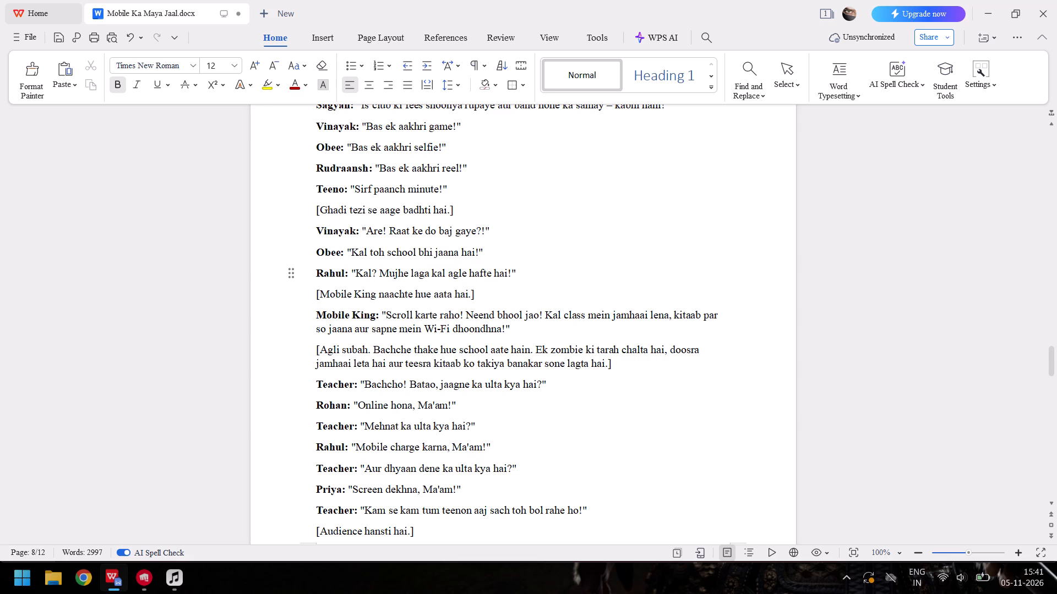
key("ctrl+Delete")
type("Rudraansh")
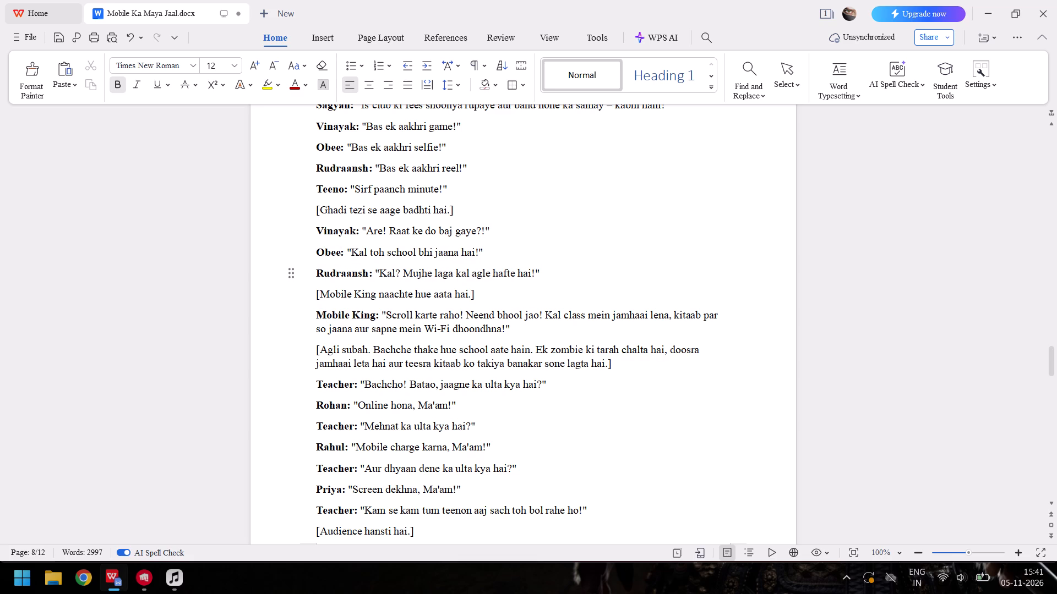
Replace Mobile King with Dhritiraj in the stage direction "[Mobile King naachte hue aata hai.]".
key("ctrl+Down")
key("ctrl+Right")
key("ctrl+Delete")
key("ctrl+Delete")
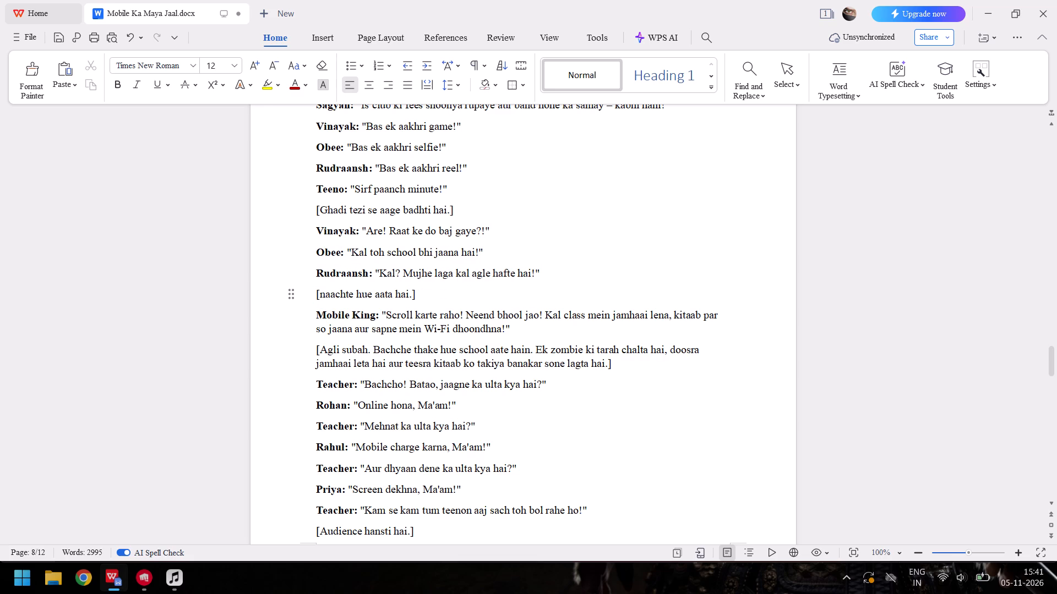
type("Dhru")
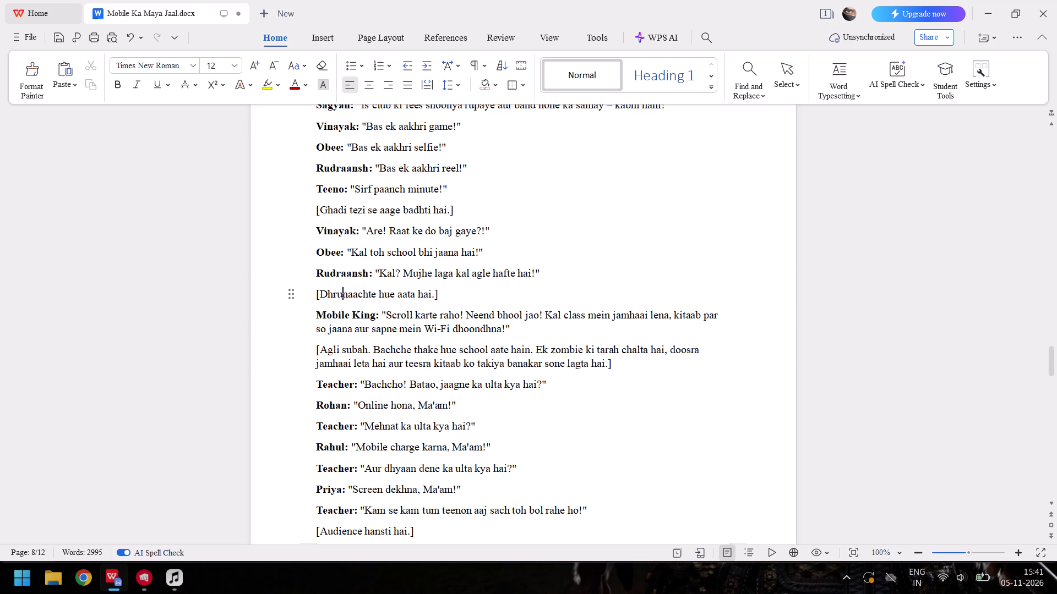
key("BackSpace")
type("itiraj")
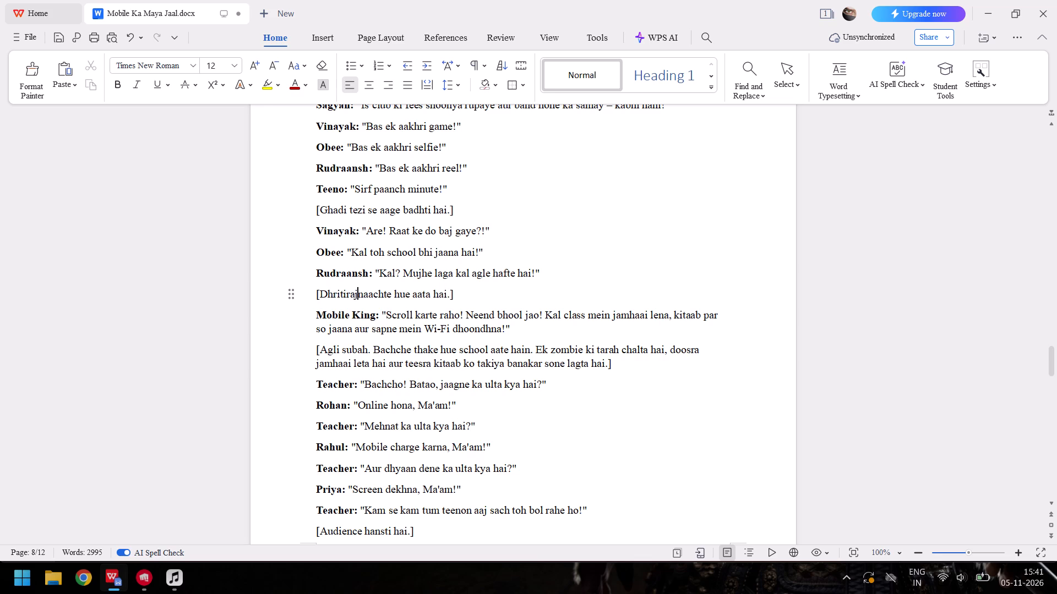
key("space")
Relabel the Mobile King speaker of "Scroll karte raho! Neend bhool jao!" as Dhritraj.
key("ctrl+Down")
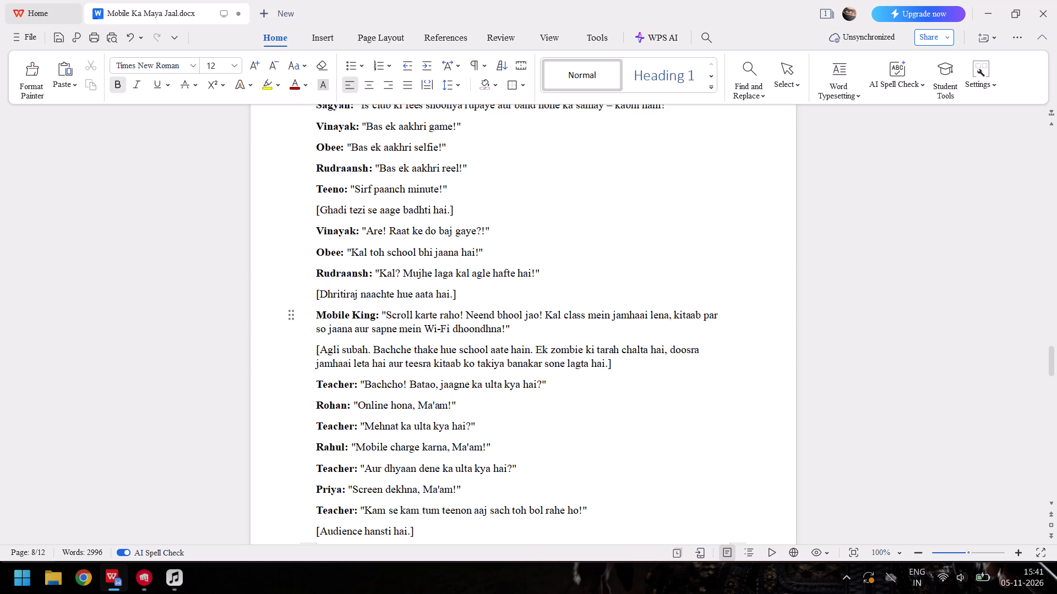
key("ctrl+Delete")
key("ctrl+Delete")
type("Dhritraj")
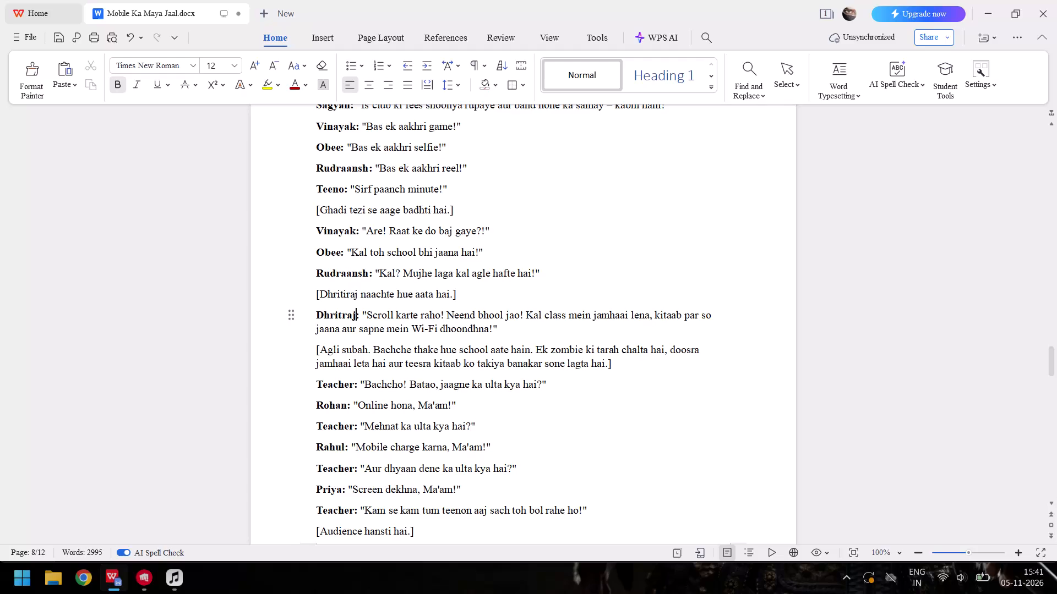
Relabel the Teacher speaker of "Bachcho! Batao, jaagne ka ulta kya hai?" as Phozang.
key("ctrl+Down")
key("ctrl+Down")
key("ctrl+Delete")
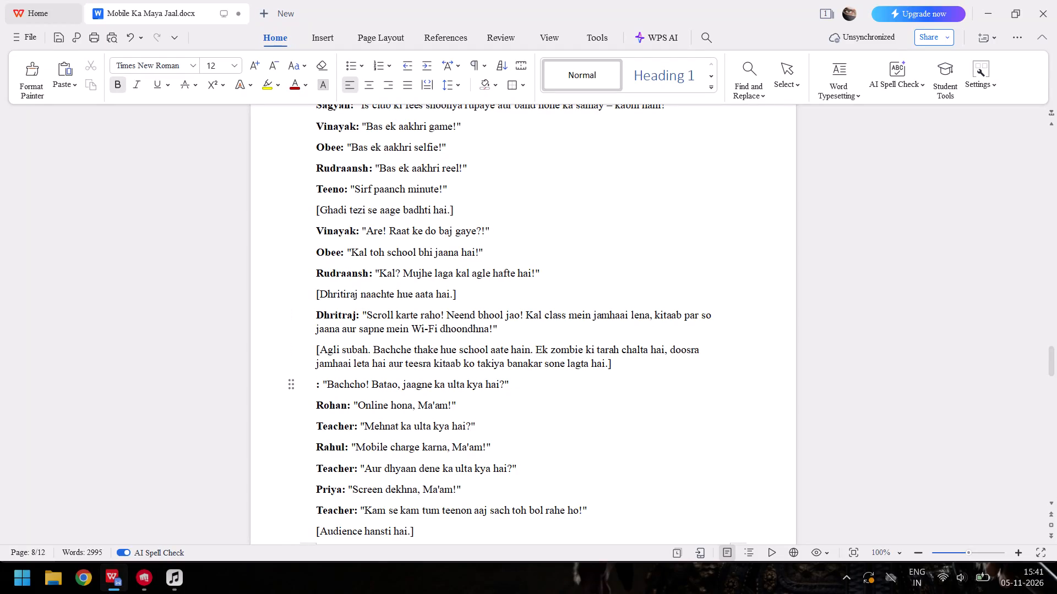
type("Phoxan")
key("BackSpace")
key("BackSpace")
key("BackSpace")
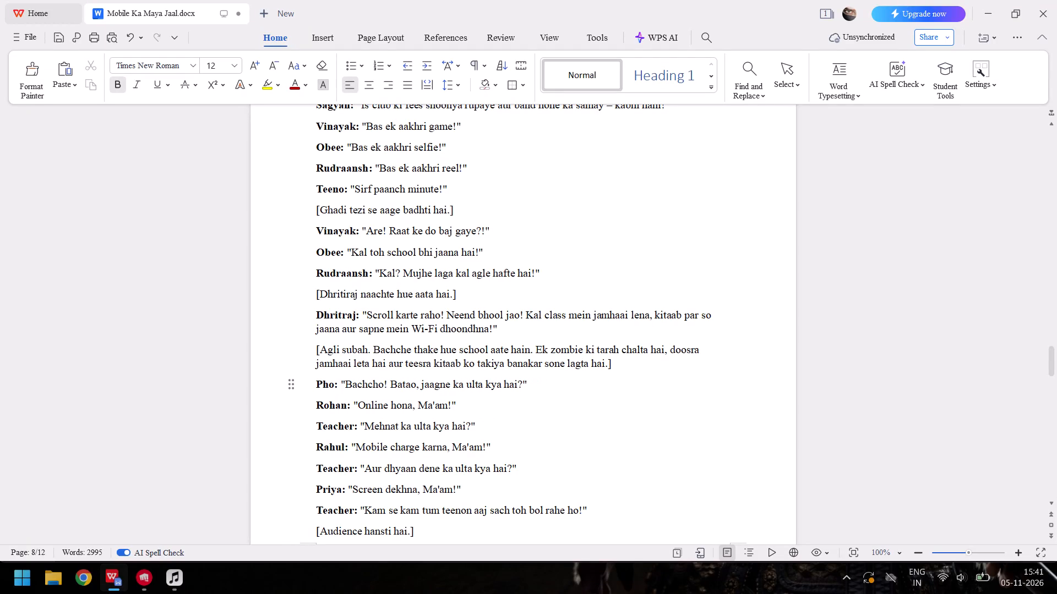
type("zang")
Relabel the Rohan speaker of "Online hona, Ma'am!" as Vinayak.
key("ctrl+Down")
key("ctrl+Delete")
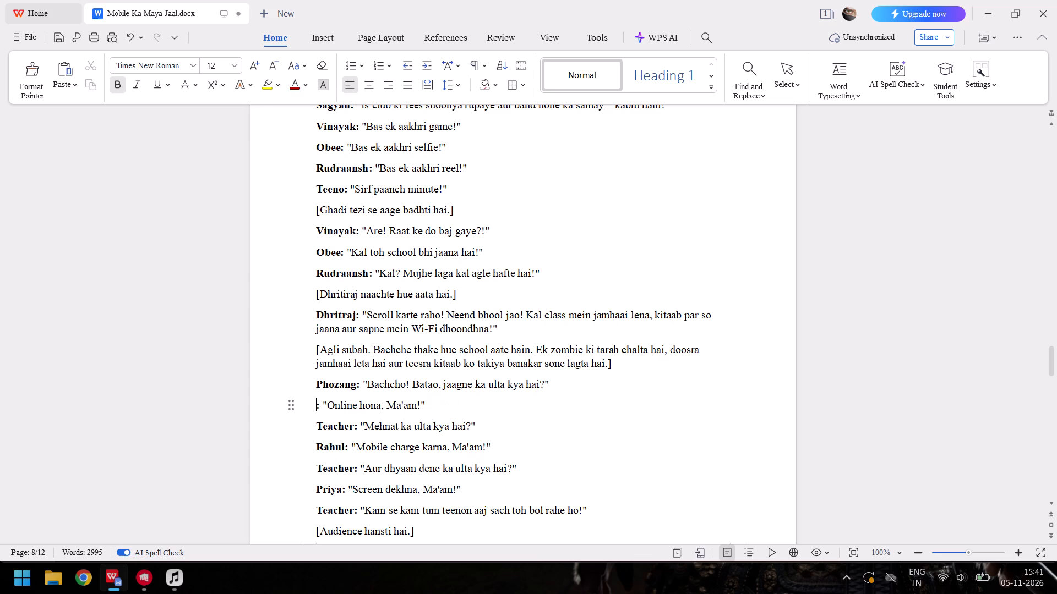
type("Vina")
type("yak")
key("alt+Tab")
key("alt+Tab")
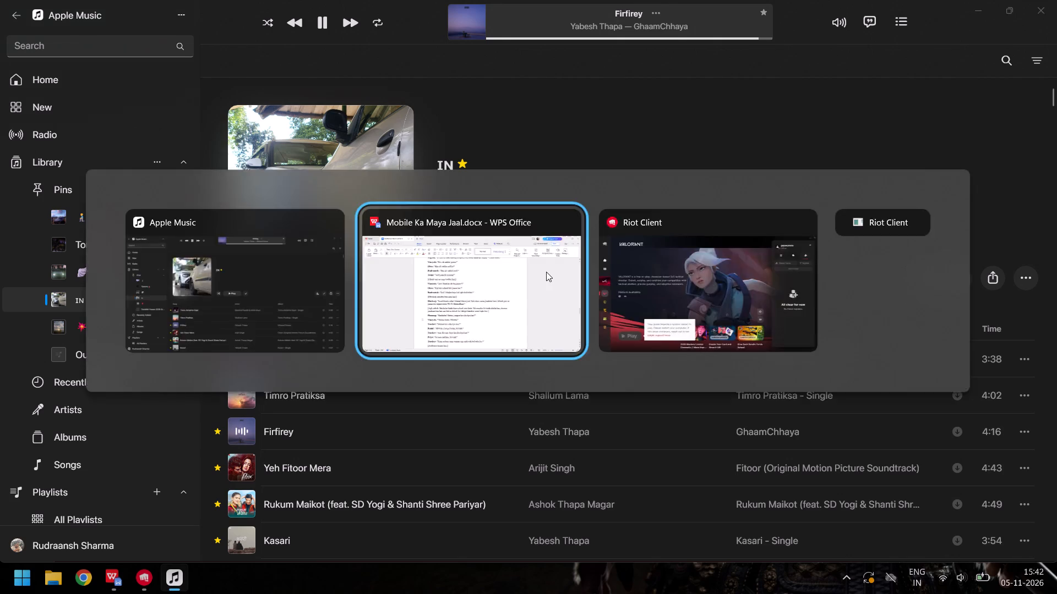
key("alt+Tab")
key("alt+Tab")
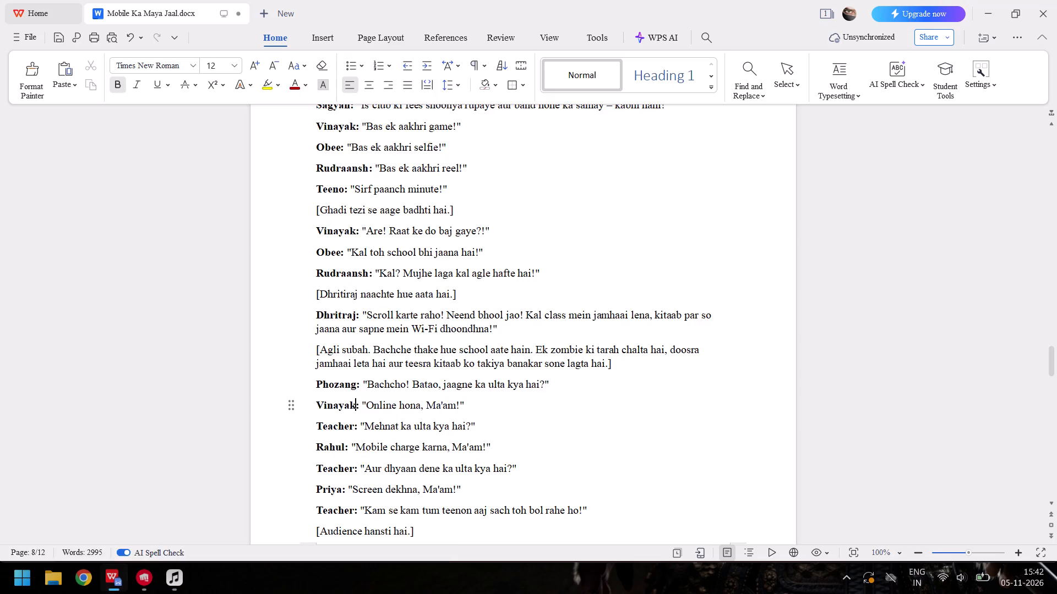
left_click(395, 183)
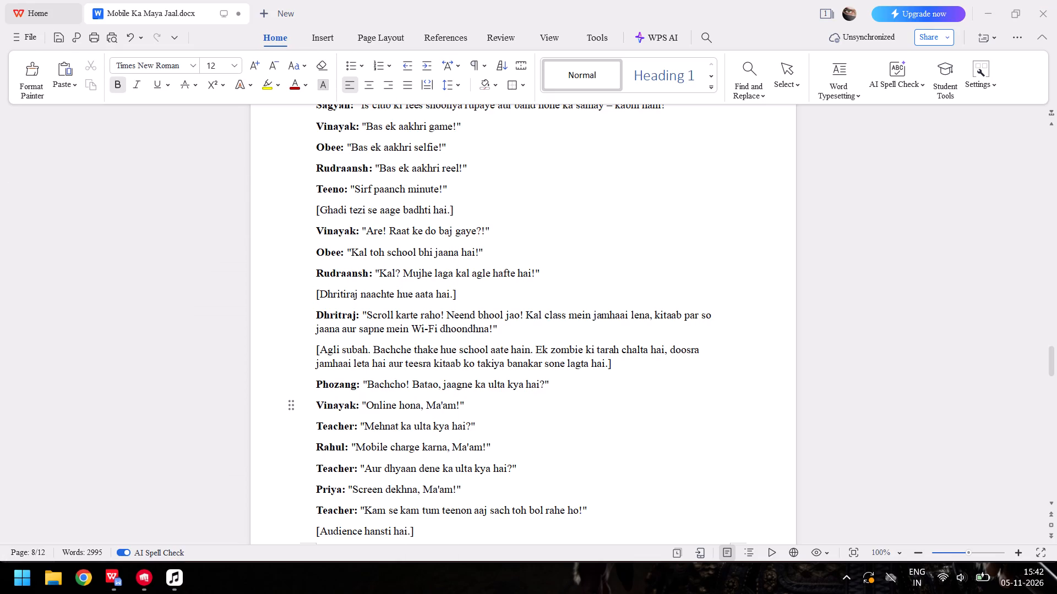
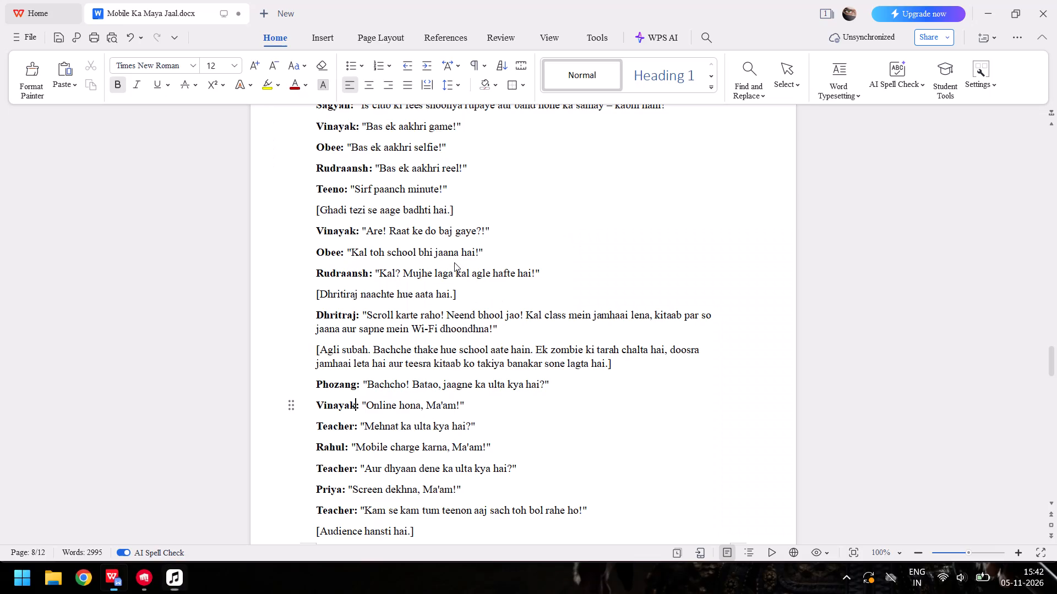
Relabel the Teacher speaker of "Mehnat ka ulta kya hai?" as Phozng.
key("ctrl+Down")
key("ctrl+Delete")
type("Phozng")
Relabel the Rahul speaker of "Mobile charge karna, Ma'am!" as Rudraansh.
key("ctrl+Down")
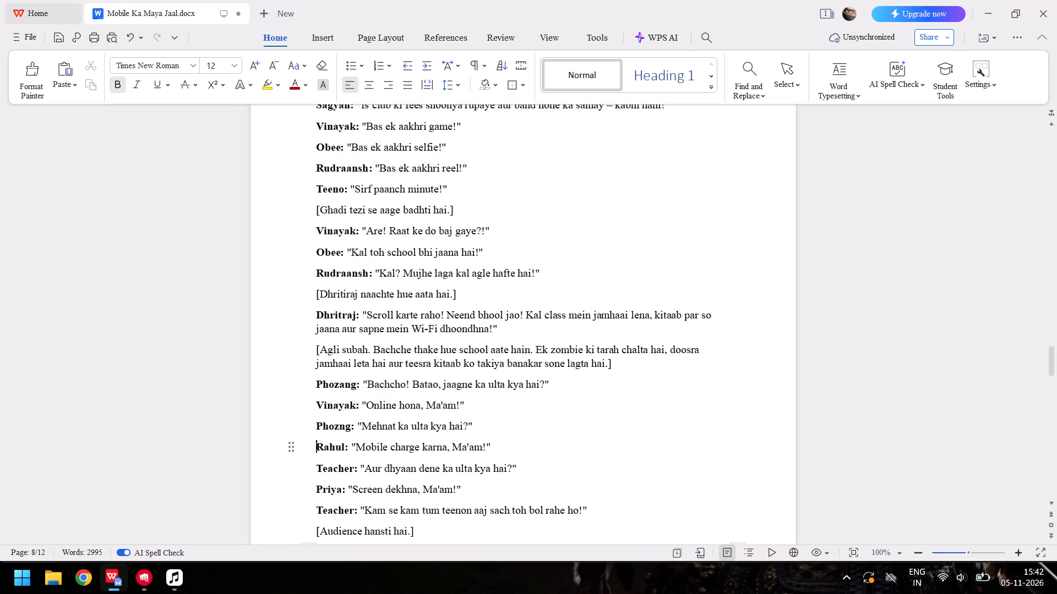
key("ctrl+Delete")
type("Rudraansh")
Relabel the Teacher speaker of "Aur dhyaan dene ka ulta kya hai?" as Phozang.
key("ctrl+Down")
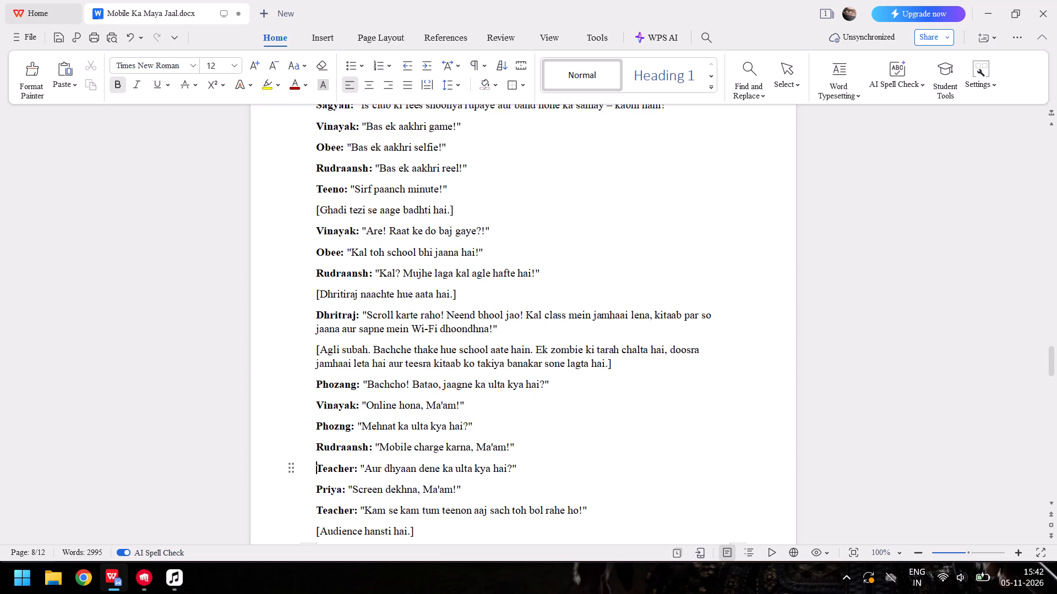
key("ctrl+Delete")
key("shift+r")
key("shift+BackSpace")
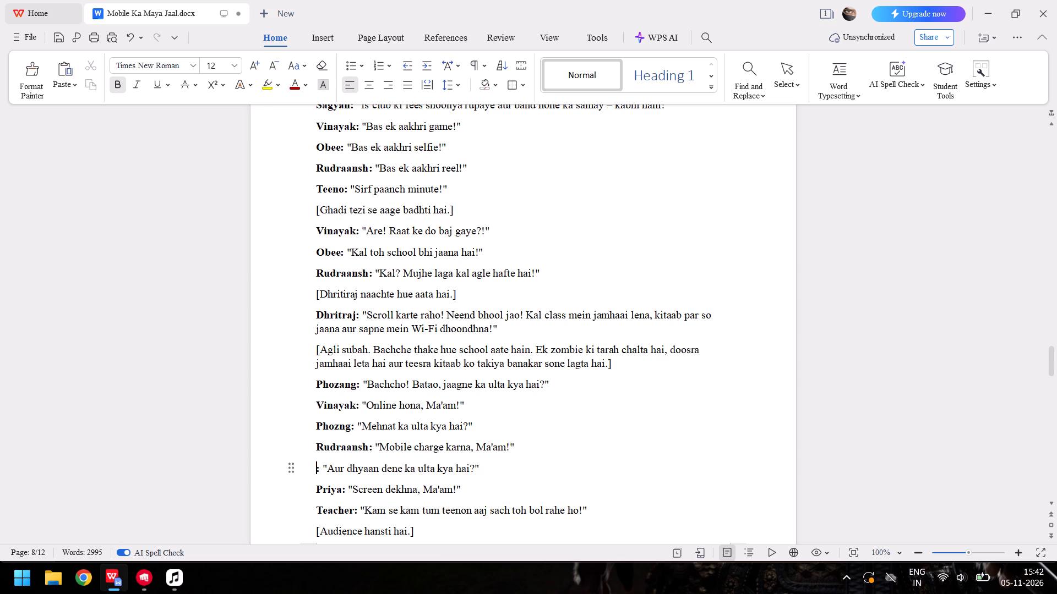
type("Phozang")
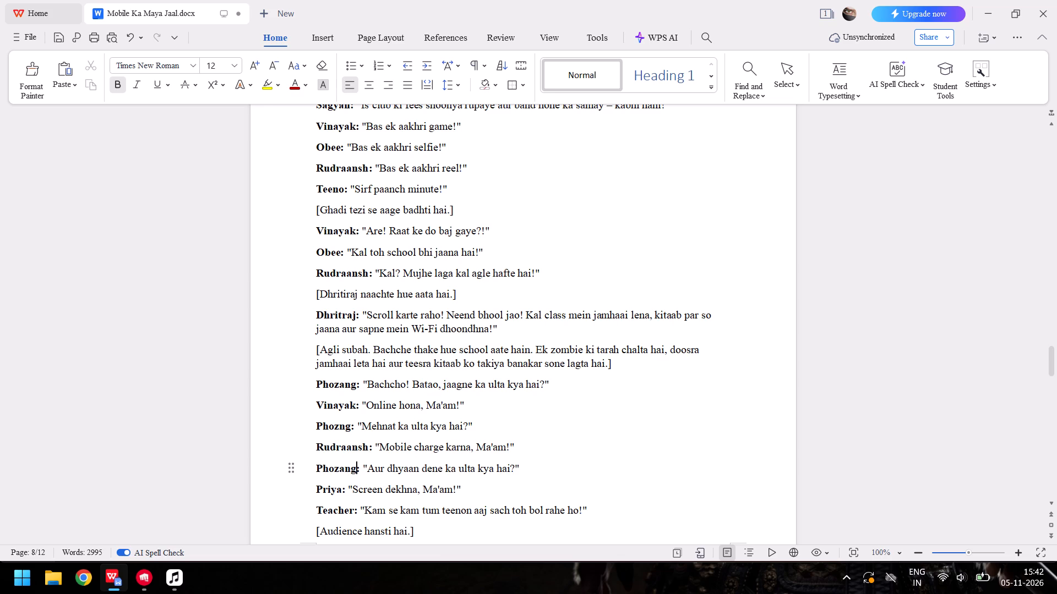
Relabel the Priya speaker of "Screen dekhna, Ma'am!" as Obee.
key("ctrl+Down")
key("ctrl+Delete")
type("Obee")
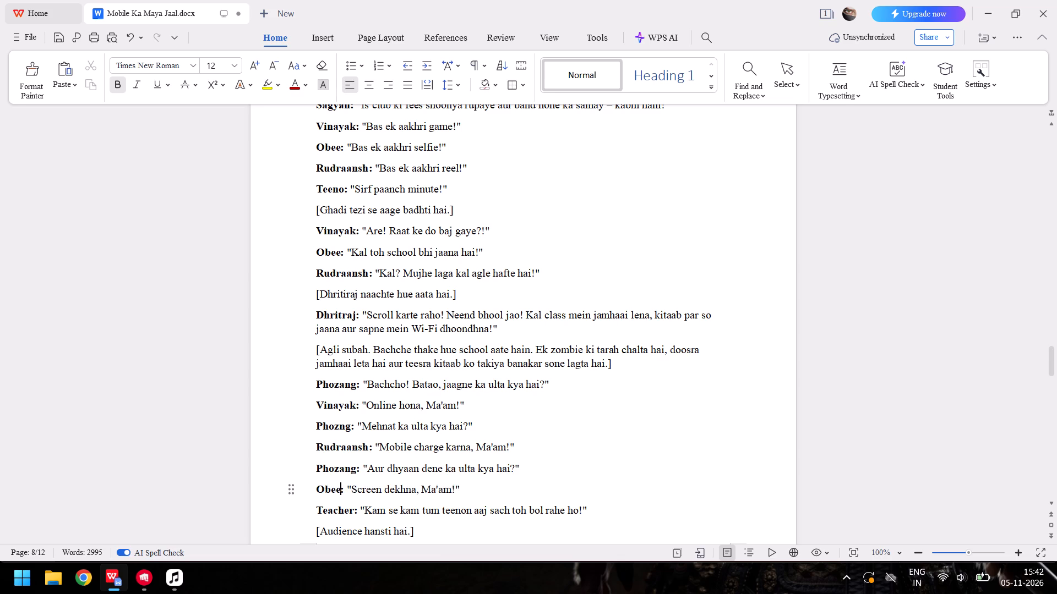
Relabel the Teacher speaker of "Kam se kam tum teenon aaj sach toh bol rahe ho!" as Phozang.
scroll(454, 262, "down", 3)
key("ctrl+Down")
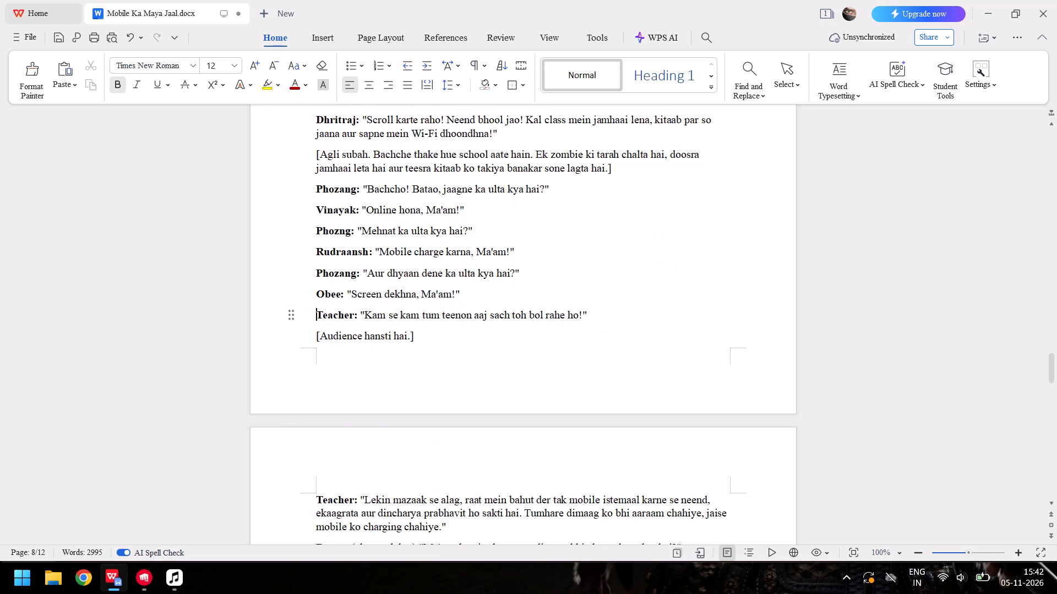
key("ctrl+Delete")
type("Phozang")
Relabel the Teacher speaker of the line beginning "Lekin mazaak se alag" as Phozang.
key("ctrl+Down")
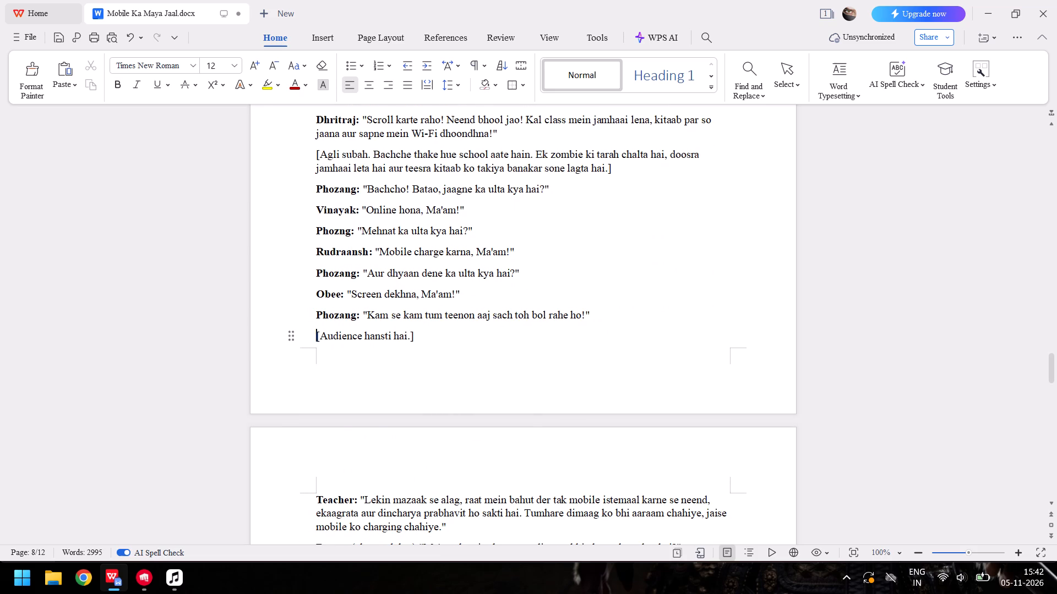
key("ctrl+Down")
key("ctrl+Delete")
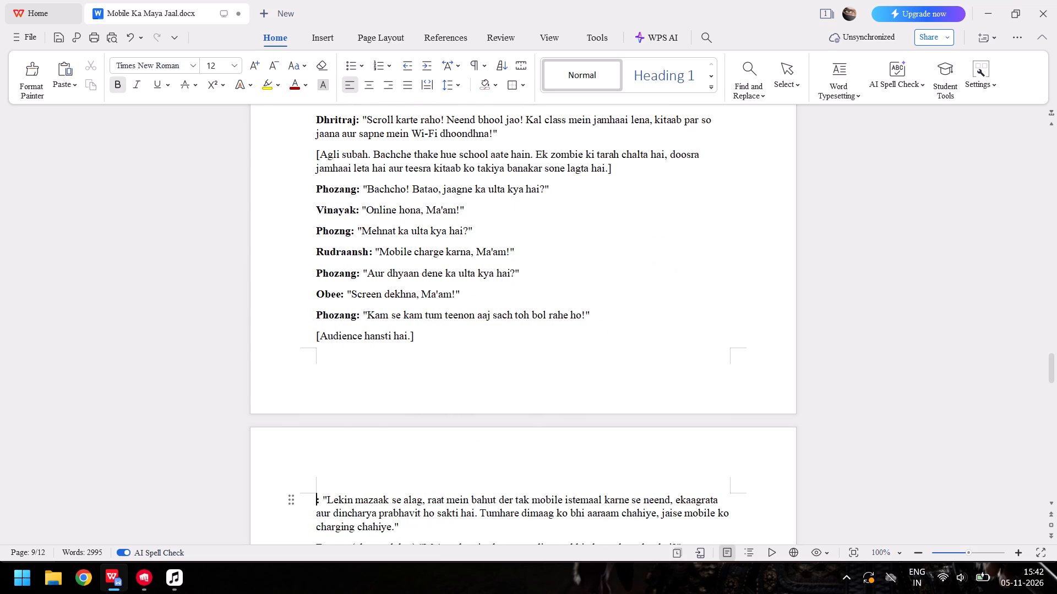
type("Phozang")
Relabel the Bunty speaker of the "(charger lekar)" line as Aaryan.
scroll(454, 262, "down", 6)
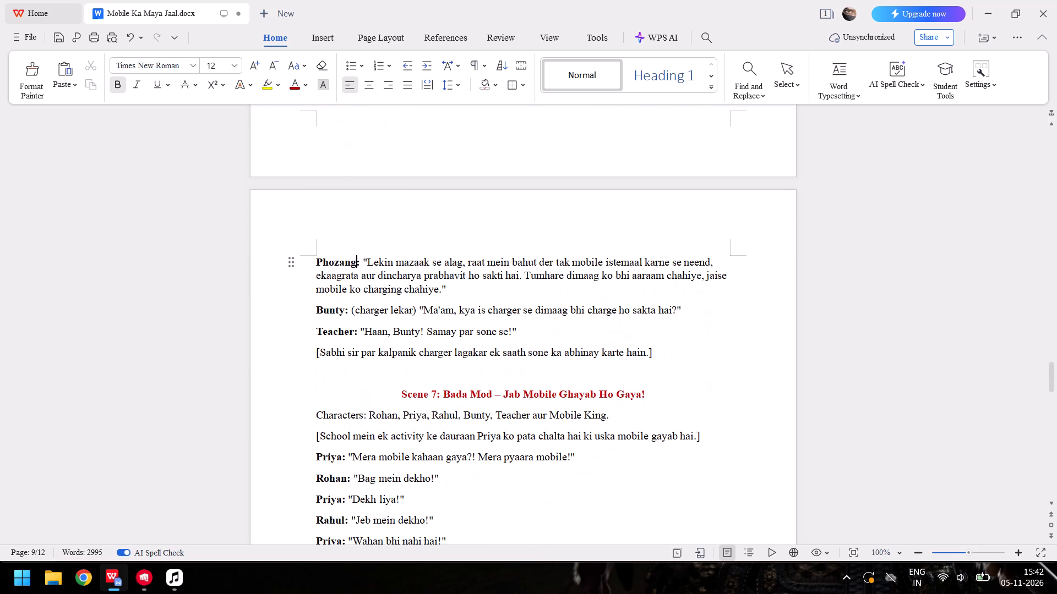
key("ctrl+Down")
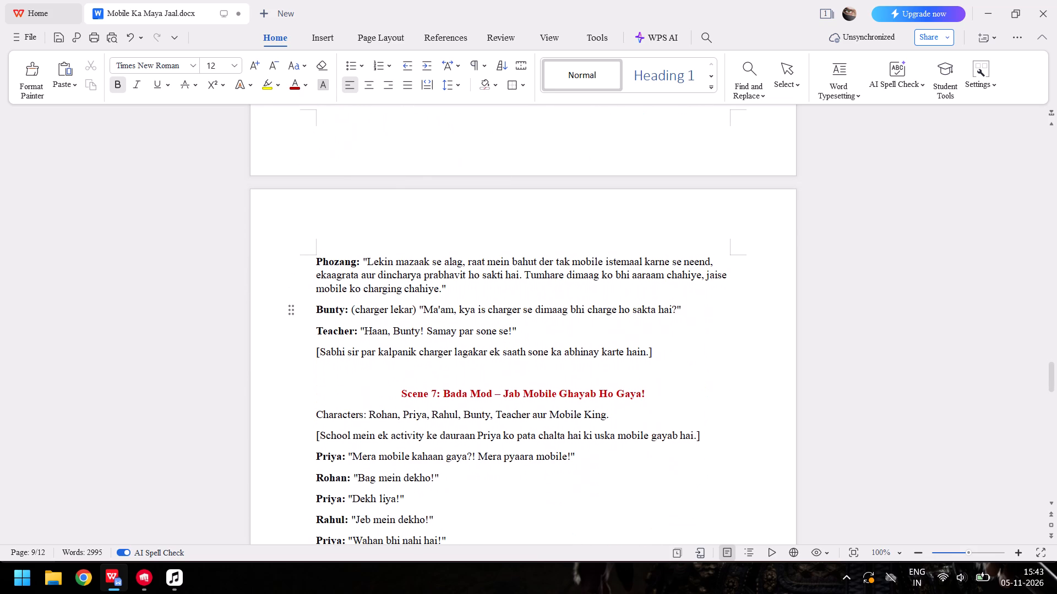
key("ctrl+Delete")
type("Aaryan")
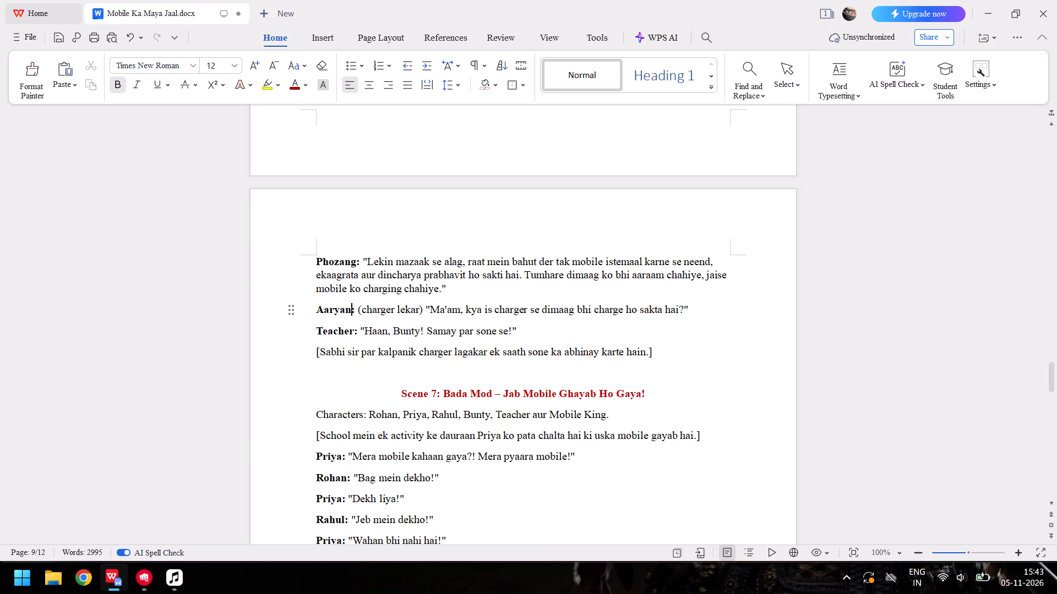
Relabel the Teacher speaker of "Haan, Bunty! Samay par sone se!" as Phozang.
key("ctrl+Down")
key("ctrl+Delete")
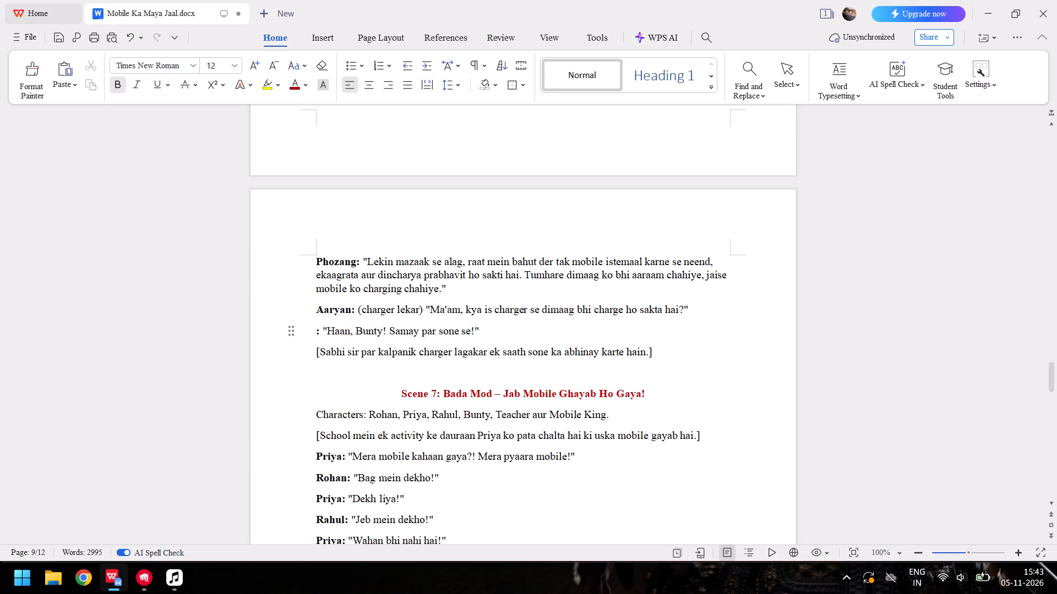
key("shift+o")
key("shift+BackSpace")
type("Phozang")
Replace Bunty with Aaryan inside the dialogue "Haan, Bunty! Samay par sone se!".
key("ctrl+Right")
key("ctrl+Right")
key("ctrl+Right")
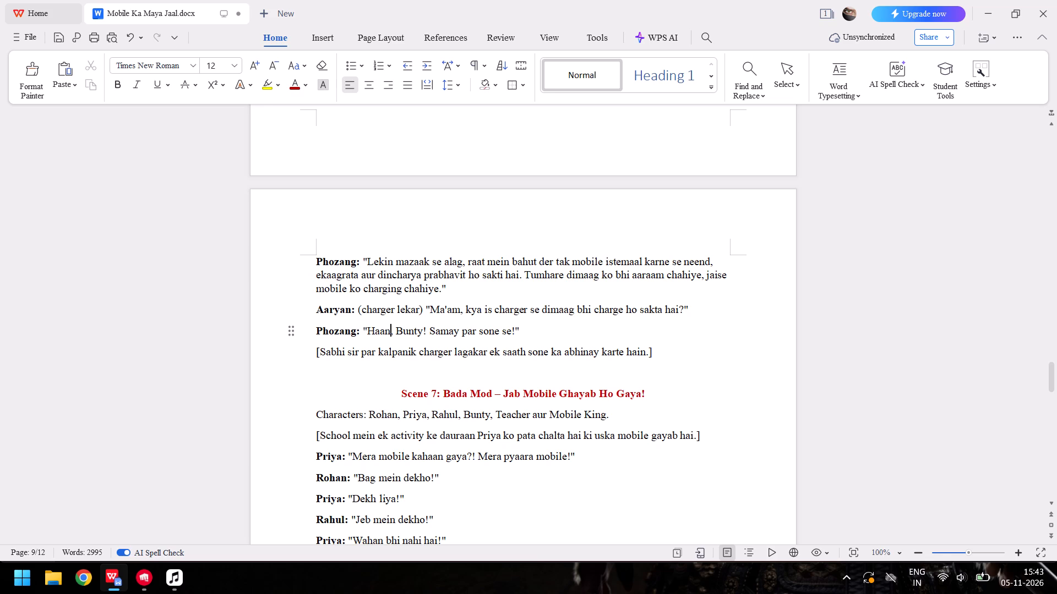
key("ctrl+Right")
key("ctrl+Delete")
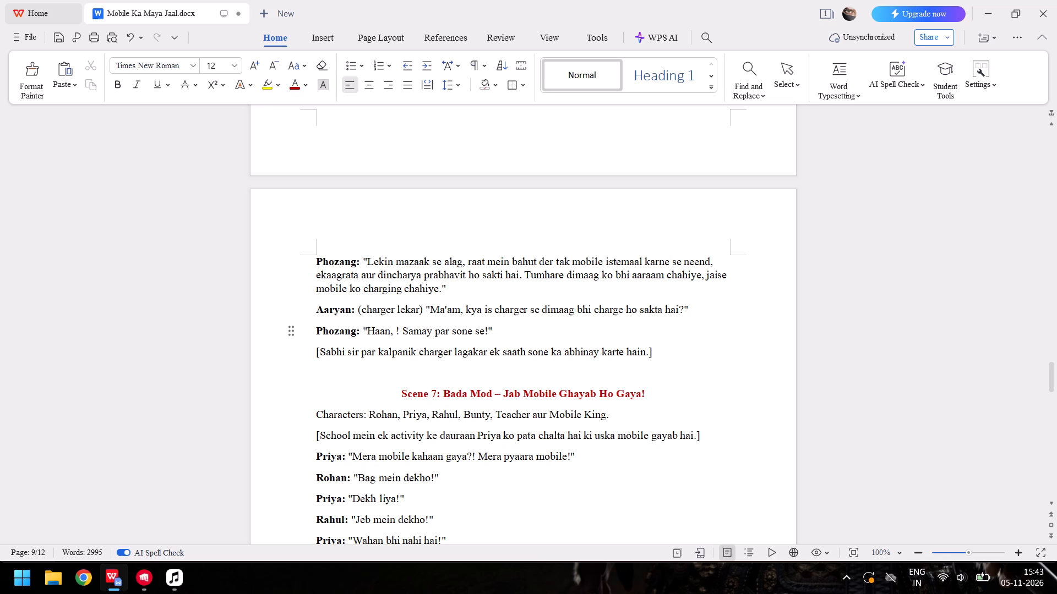
type("Aaryan")
In the Scene 7 characters list, replace Rohan with Vinayak and Priya with Obee.
scroll(454, 262, "down", 1)
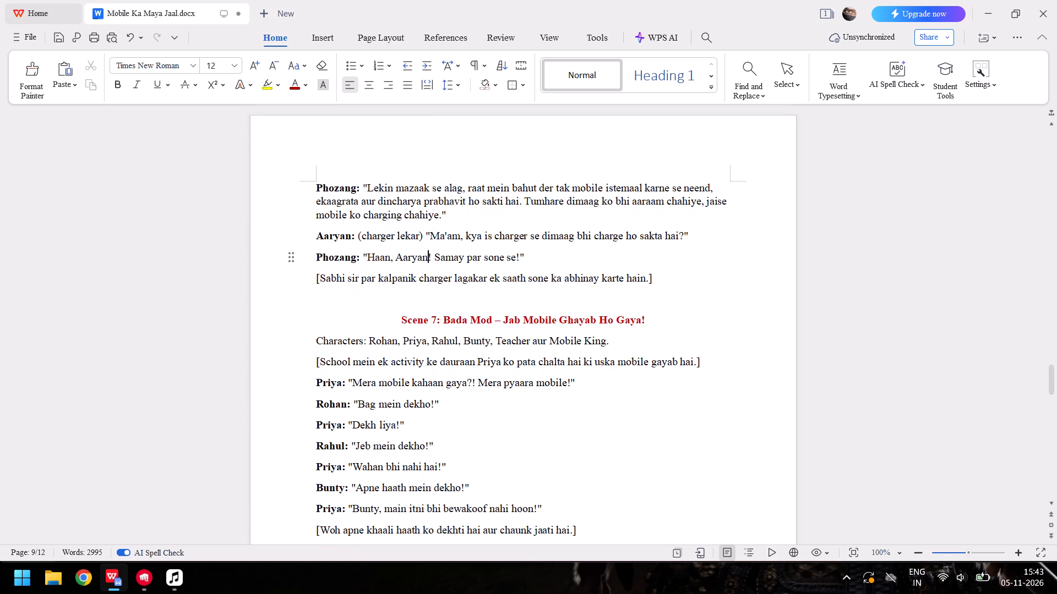
scroll(454, 262, "down", 1)
left_click(367, 329)
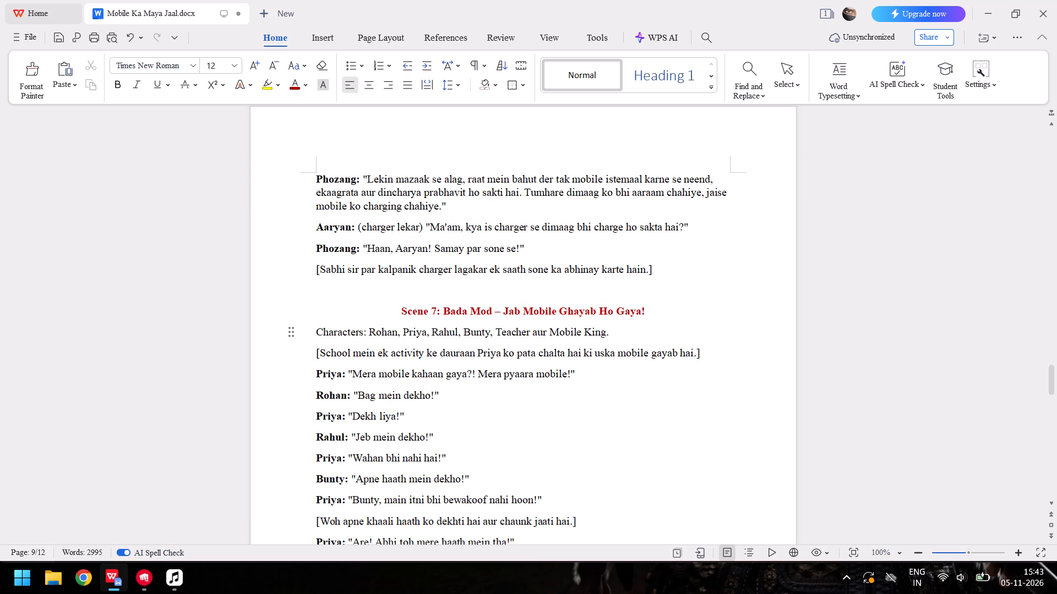
key("Right")
key("ctrl+Delete")
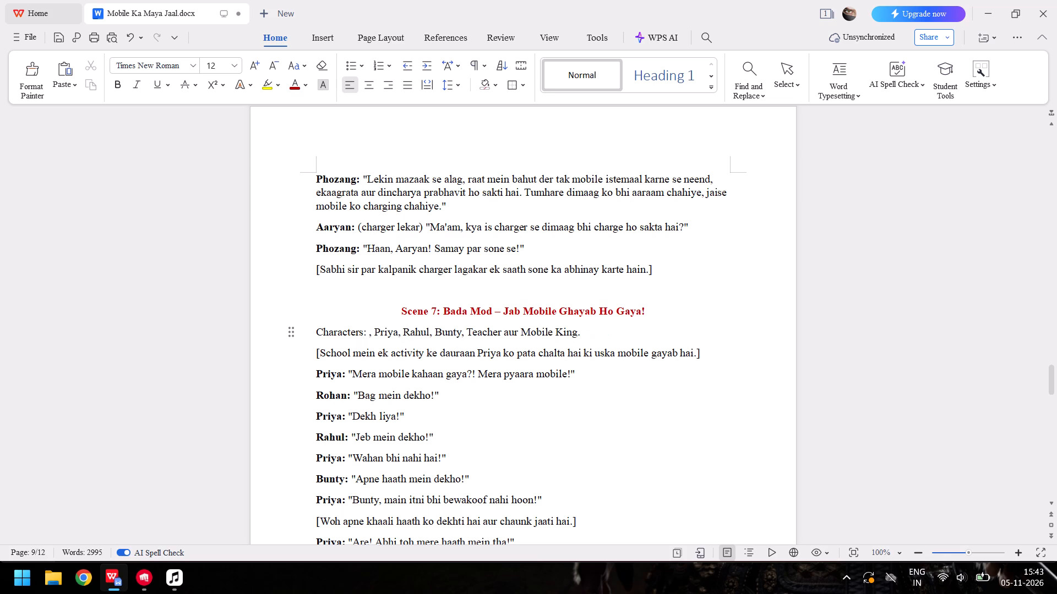
type("Vinya")
key("Left")
key("Left")
key("a")
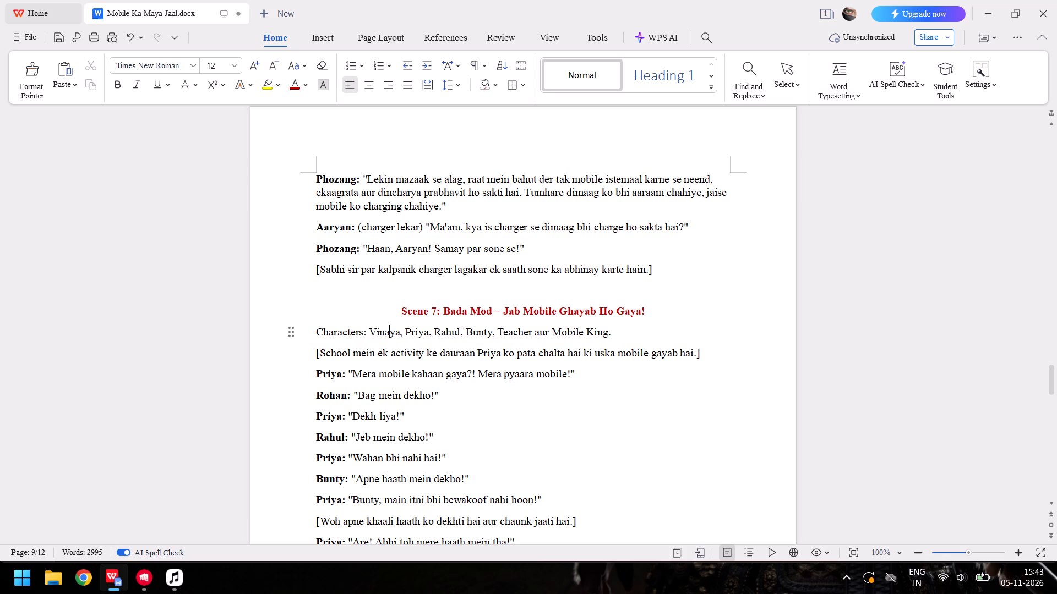
key("ctrl+Right")
key("k")
key("ctrl+Right")
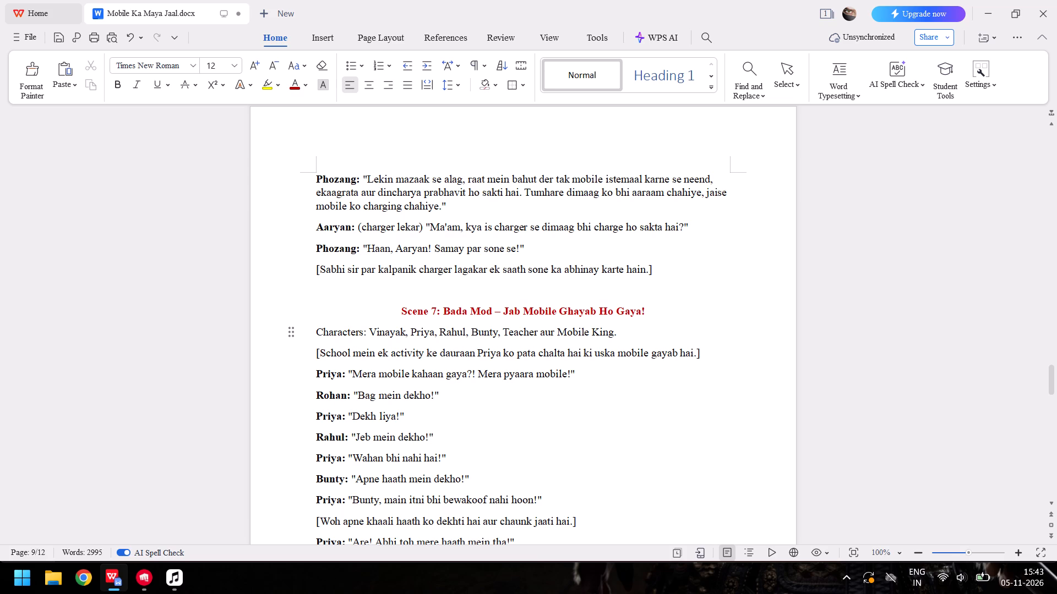
key("ctrl+Delete")
type("Obee")
In the Scene 7 characters list, replace Rahul with Rudraansh and Bunty with Aaryan.
key("ctrl+Right")
key("ctrl+Delete")
type("Rudraansh")
key("ctrl+Right")
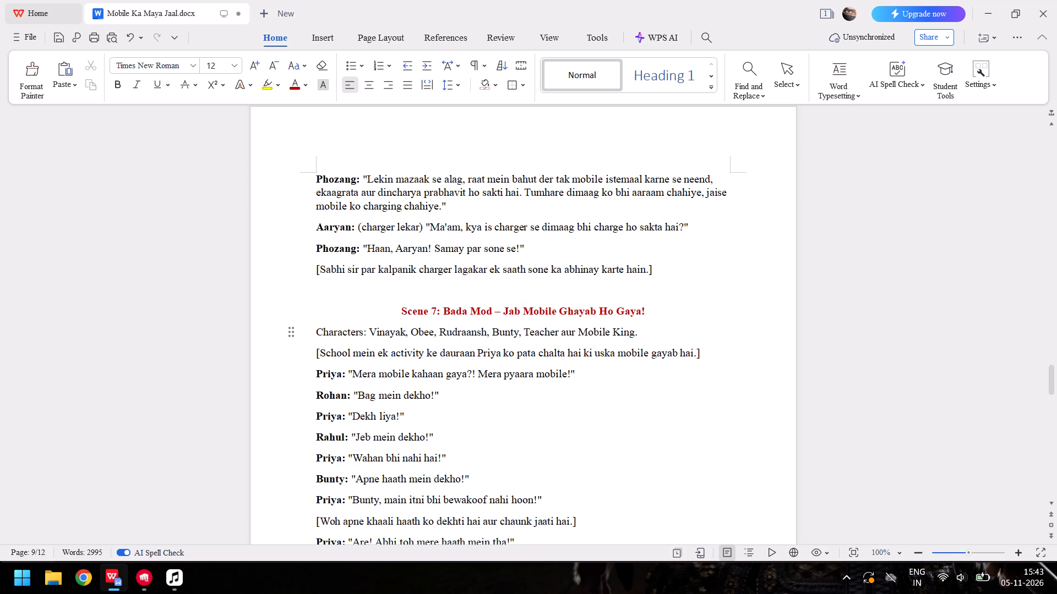
key("ctrl+Delete")
type("Aaryan")
Replace Teacher with Phozang in the Scene 7 characters list, keeping a space before "aur".
key("ctrl+Right")
key("ctrl+Delete")
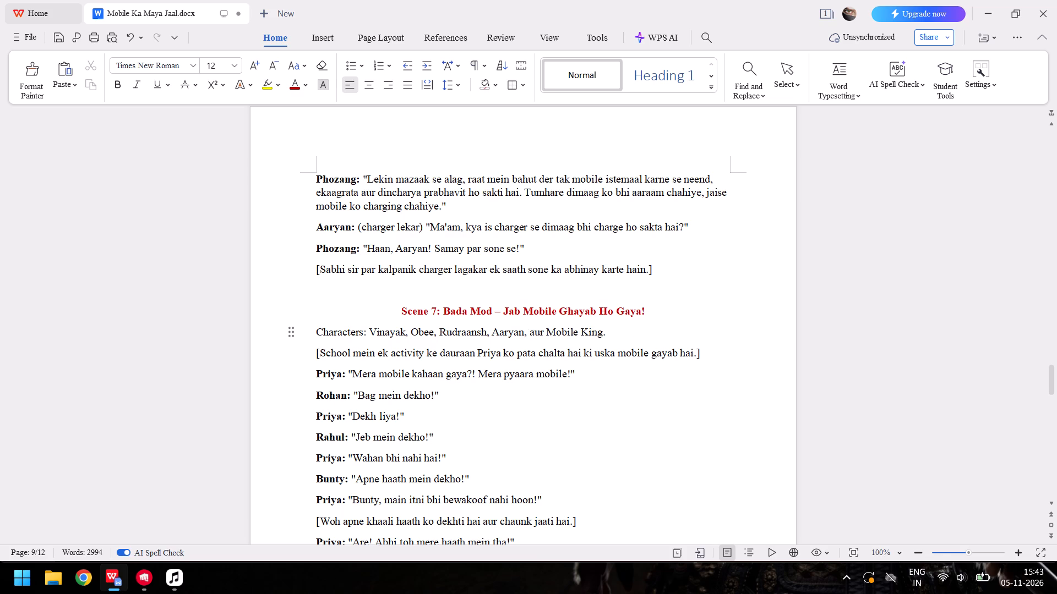
type("Phozang")
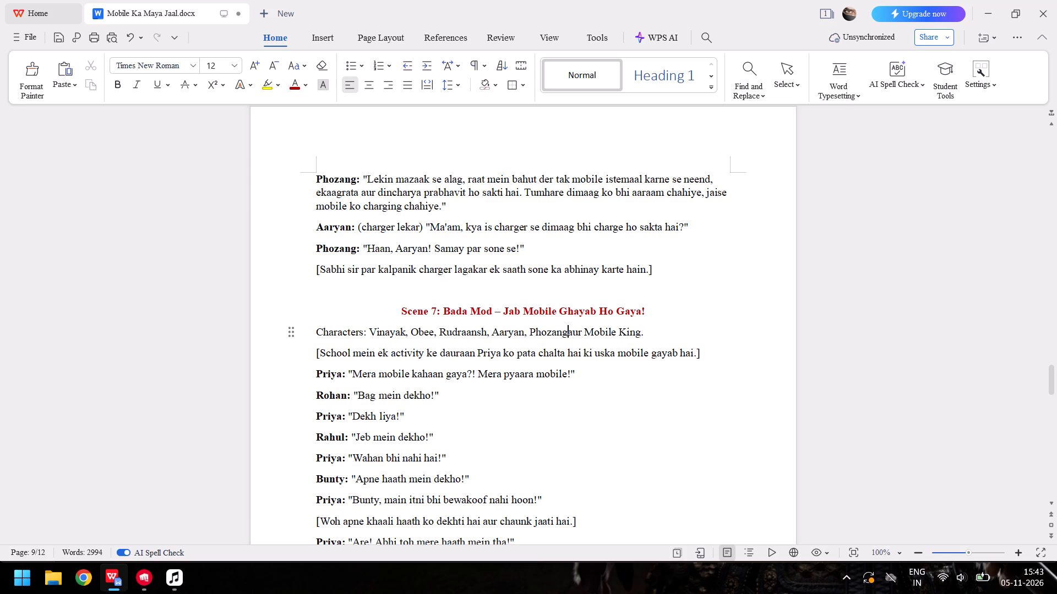
key("ctrl+Right")
key("ctrl+Left")
key("ctrl+Right")
key("Left")
key("Left")
key("Left")
key("Left")
key("space")
Replace Mobile King with Dhritraj at the end of the Scene 7 characters list.
key("ctrl+Right")
key("ctrl+Right")
key("ctrl+Left")
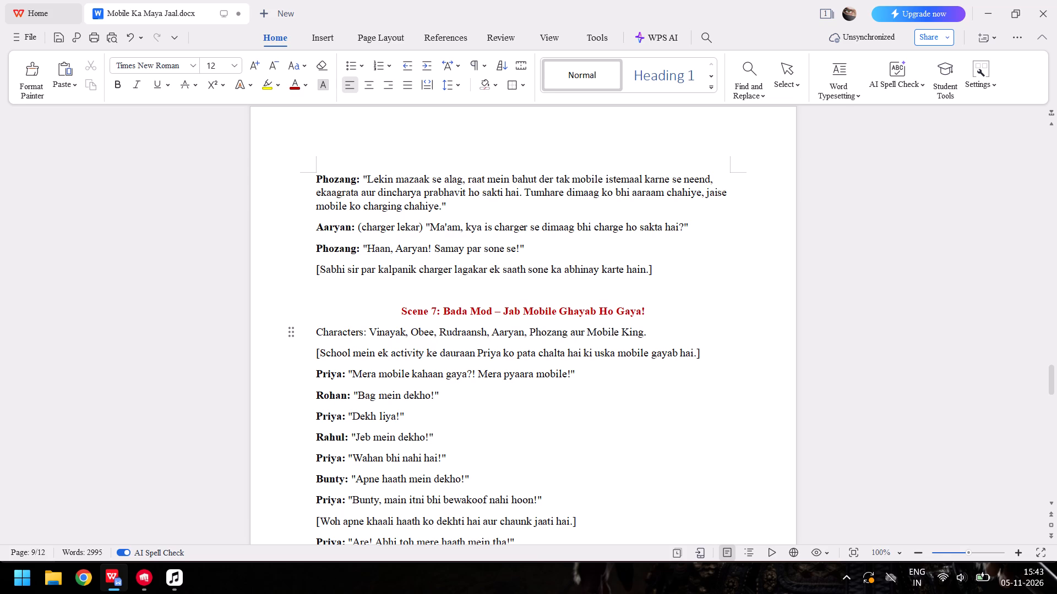
key("ctrl+Delete")
key("ctrl+Delete")
type("Dhritraj")
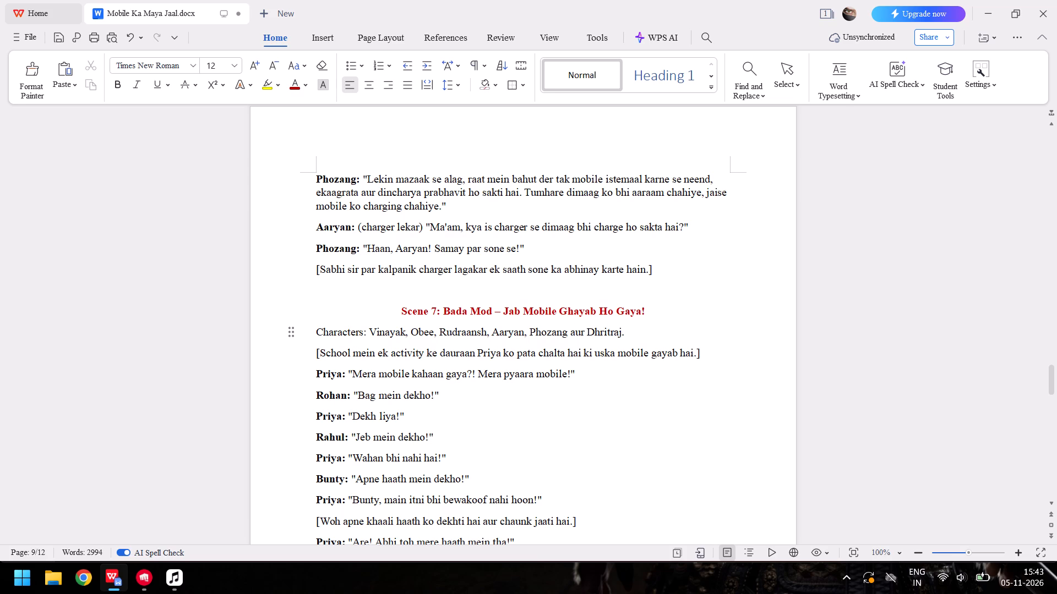
Replace Priya with Obee in Scene 7's opening stage direction about the school activity.
key("Down")
key("ctrl+Left")
key("ctrl+Left")
key("ctrl+Left")
key("ctrl+Left")
key("ctrl+Left")
key("ctrl+Left")
key("ctrl+BackSpace")
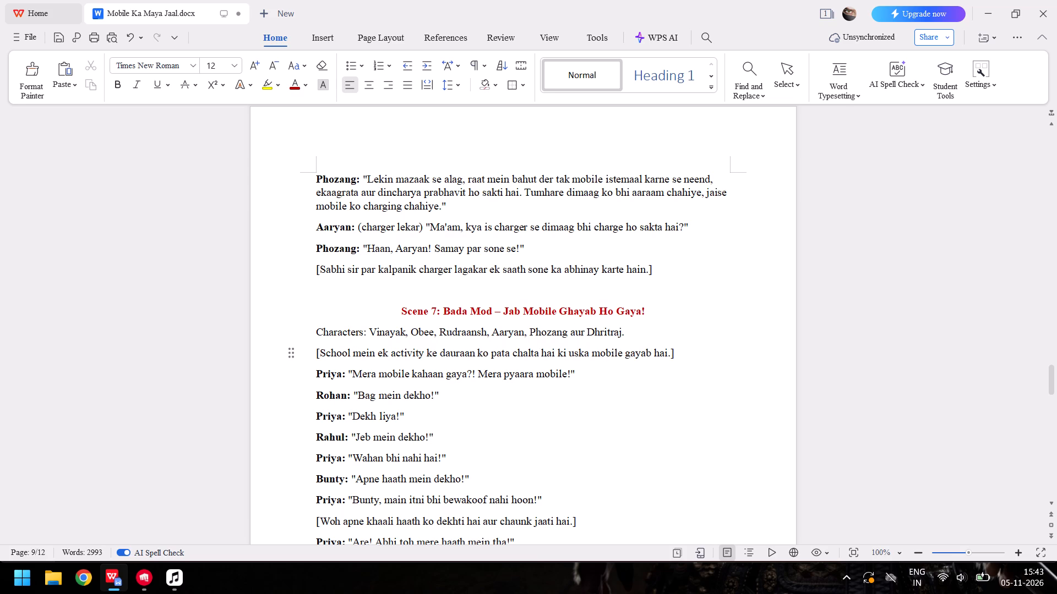
type("Obee")
key("space")
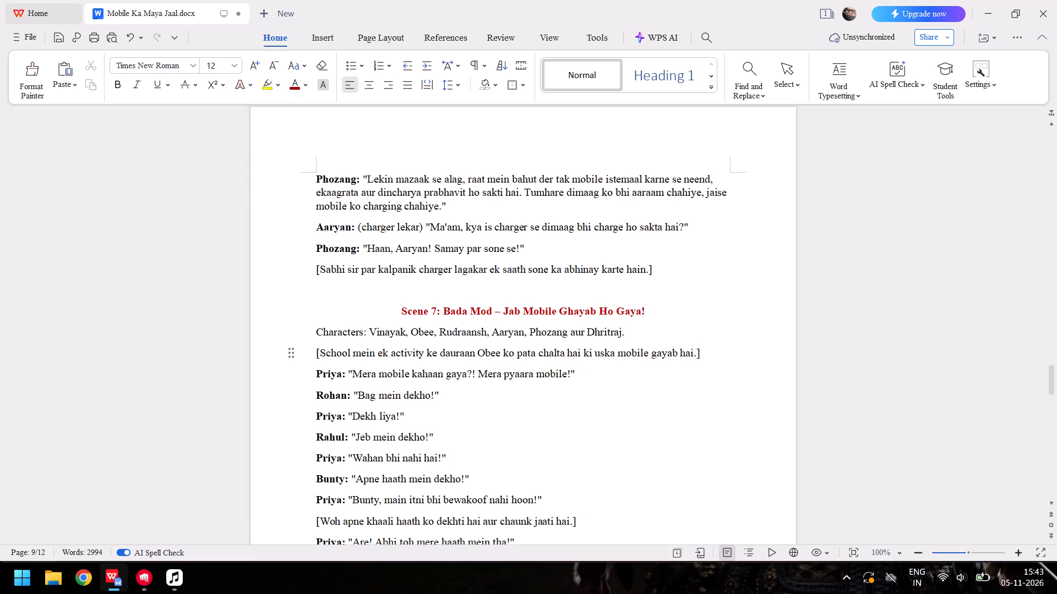
Relabel the Priya speaker of "Mera mobile kahaan gaya?! Mera pyaara mobile!" as Obee.
key("ctrl+Down")
key("ctrl+Delete")
type("Ove")
key("BackSpace")
key("BackSpace")
type("bee")
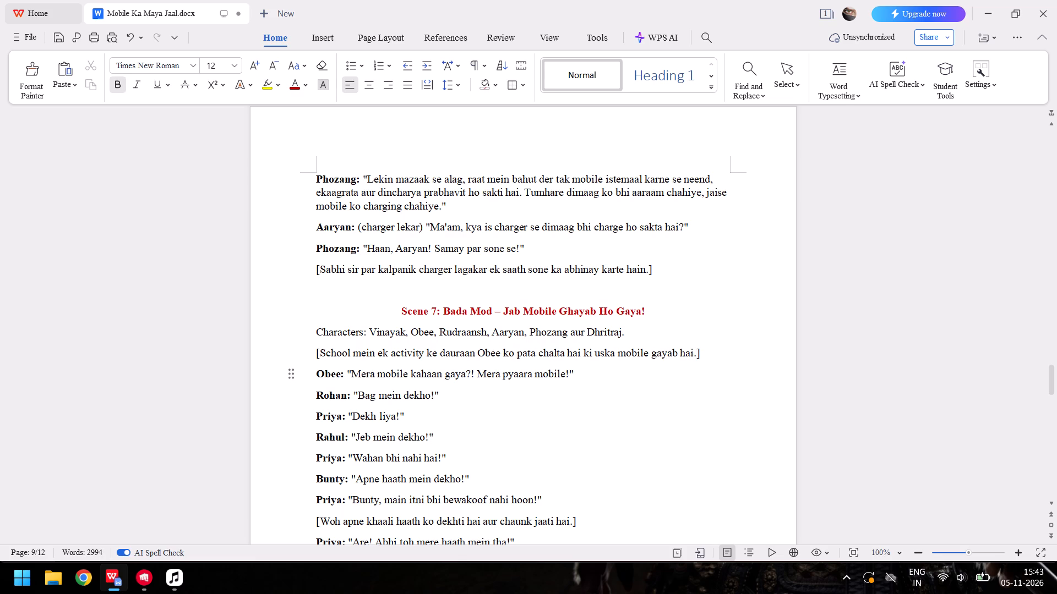
Relabel the Rohan speaker of "Bag mein dekho!" in Scene 7 as Vinayak.
scroll(367, 329, "down", 2)
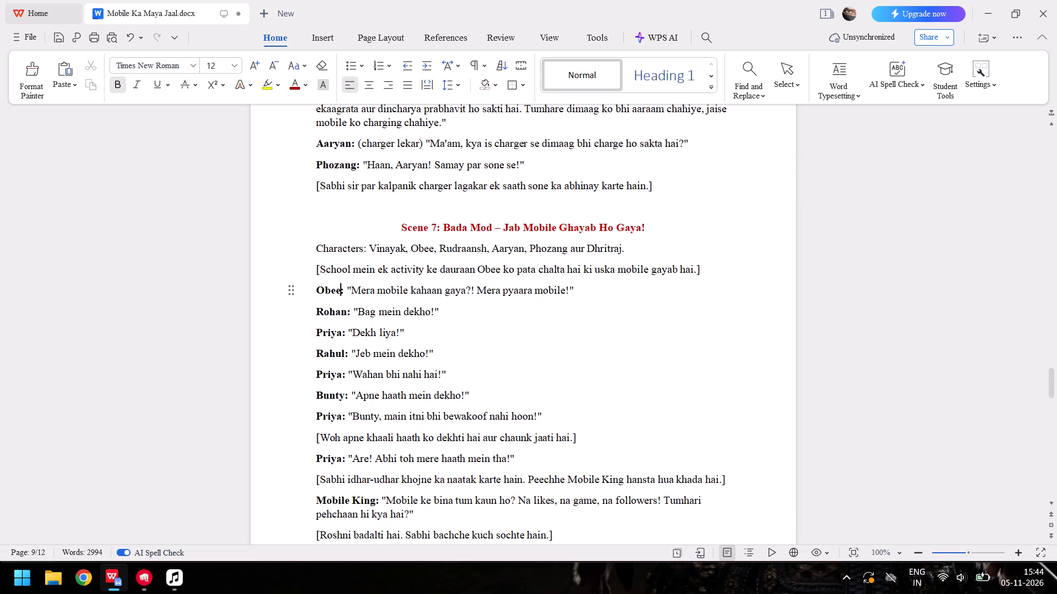
key("ctrl+Down")
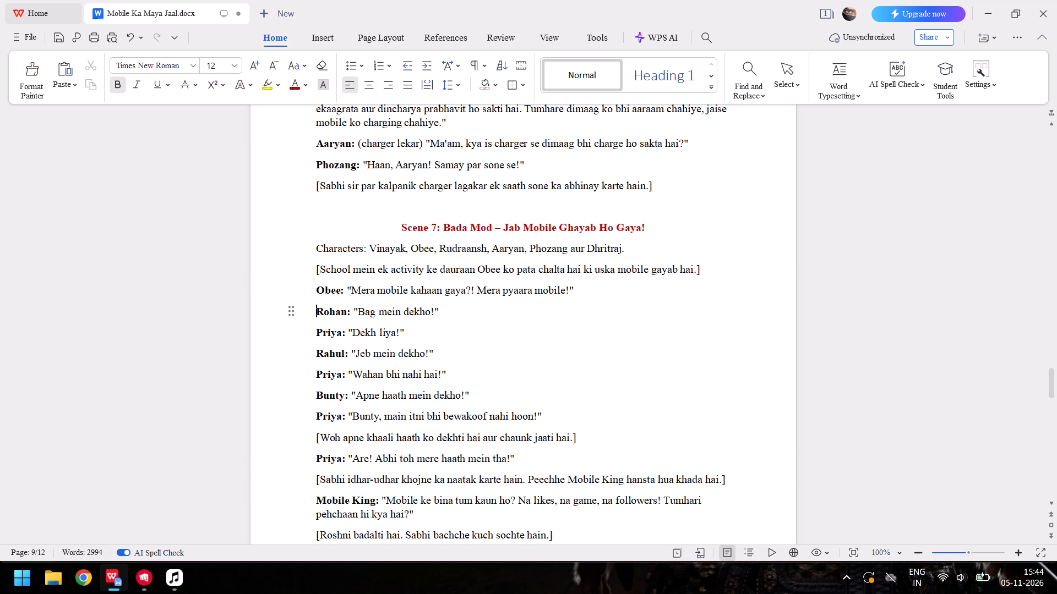
key("ctrl+Delete")
type("Vinyak")
key("Left")
key("Left")
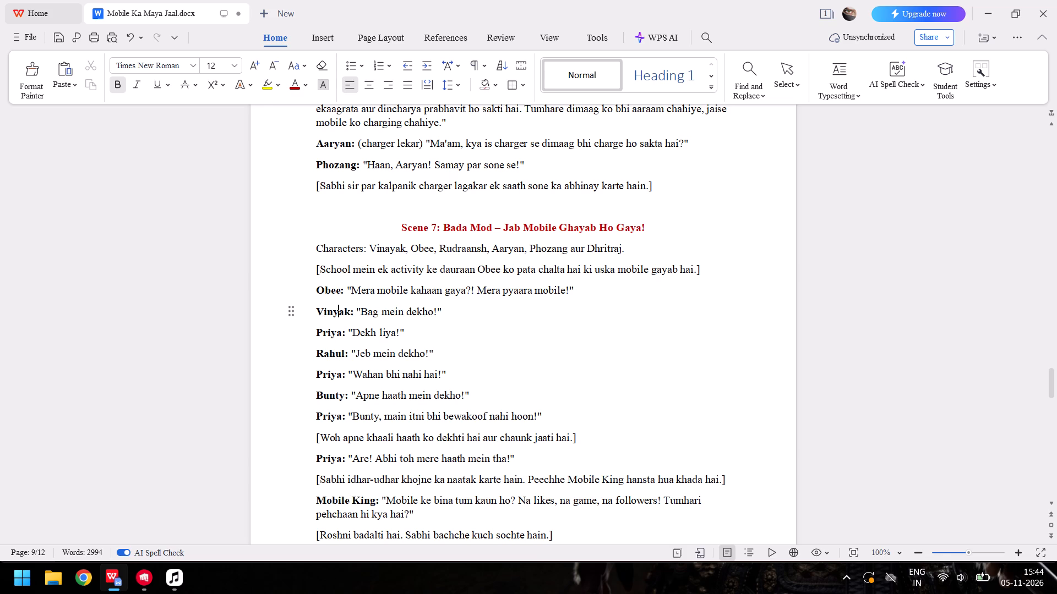
key("Left")
key("a")
Relabel the Priya speaker of "Dekh liya!" in Scene 7 as Obee.
key("Down")
key("ctrl+Left")
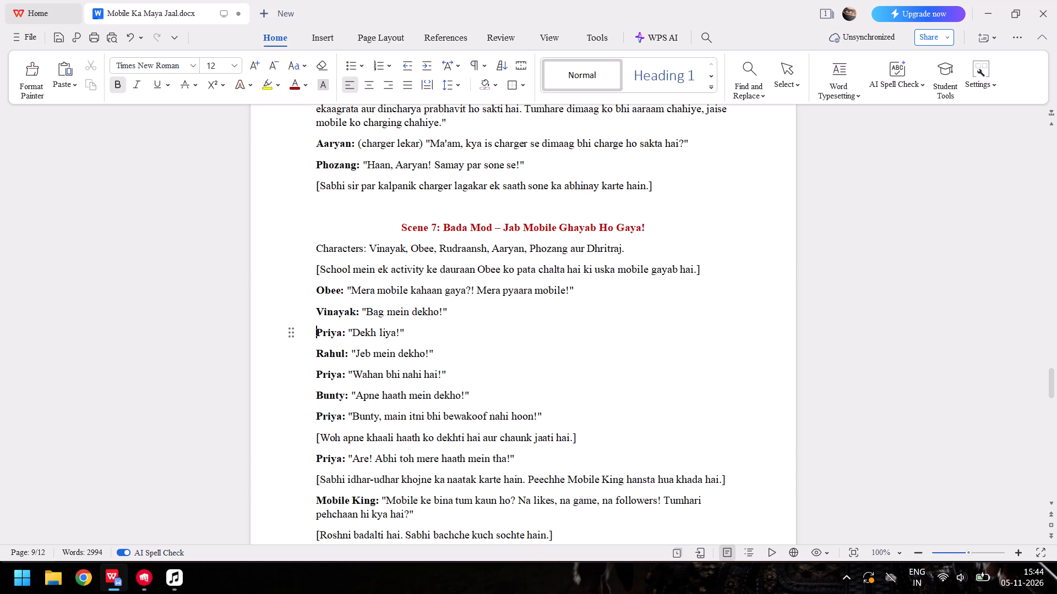
key("ctrl+Delete")
key("shift+o")
type("bee")
Relabel the Rahul speaker of "Jeb mein dekho!" in Scene 7 as Rudransh.
key("ctrl+Down")
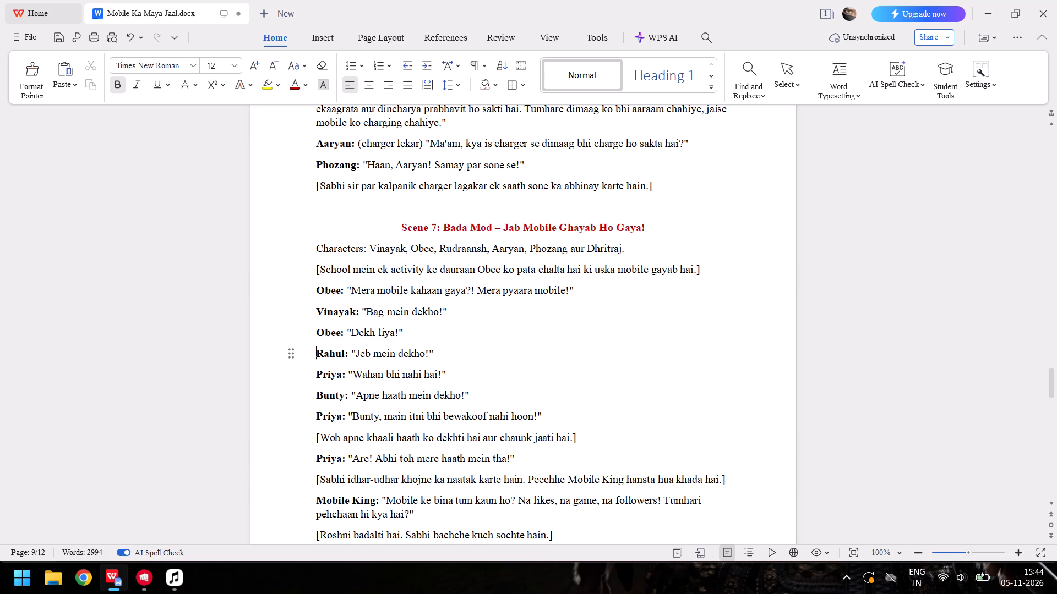
key("ctrl+Delete")
type("Rudransh")
Remove the speaker name Priya before "Wahan bhi nahi hai!" in Scene 7, keeping its colon.
key("ctrl+Down")
key("ctrl+Delete")
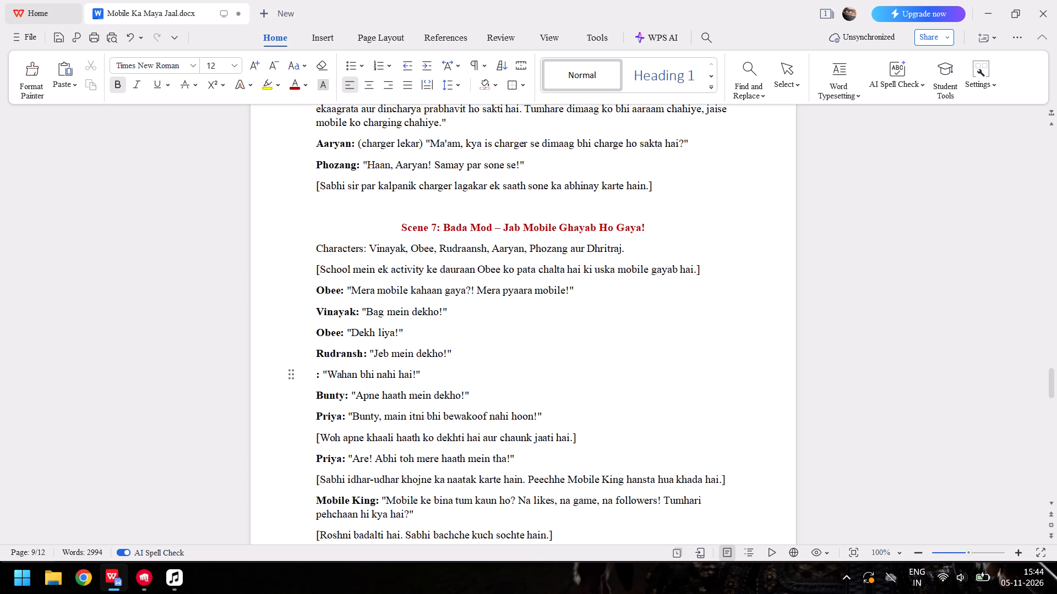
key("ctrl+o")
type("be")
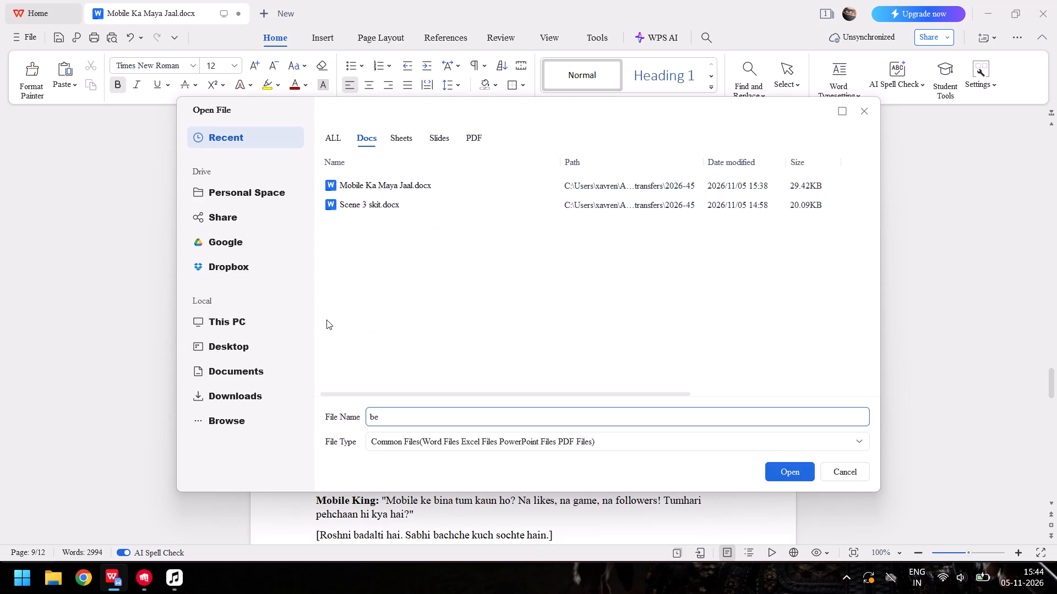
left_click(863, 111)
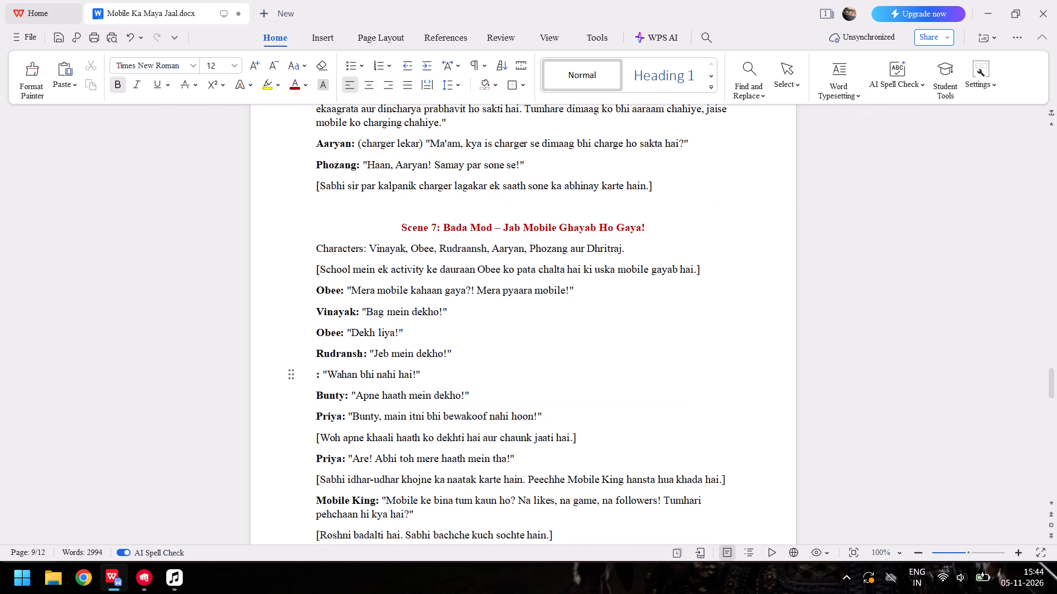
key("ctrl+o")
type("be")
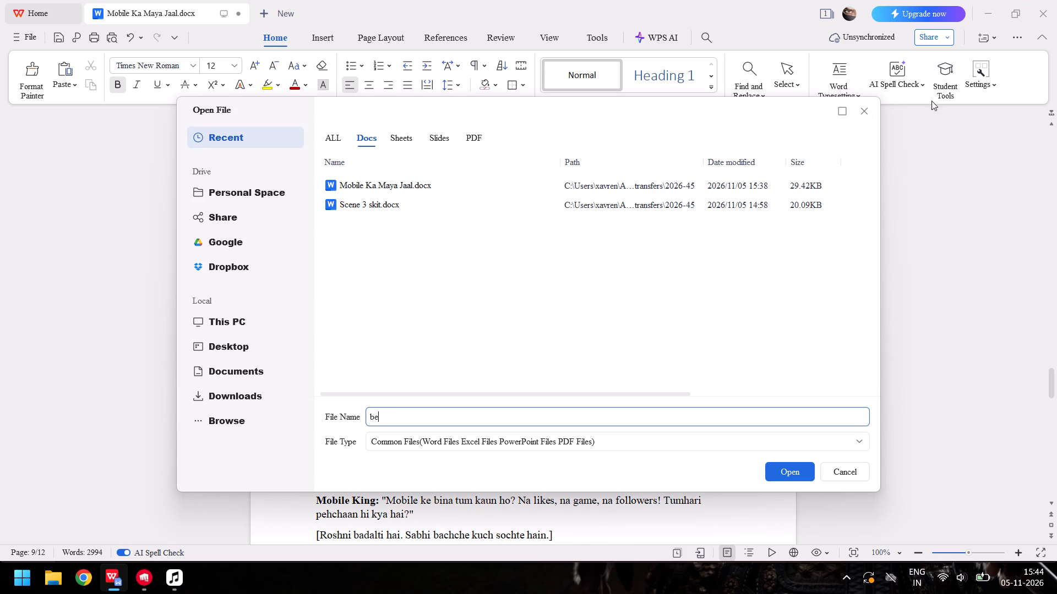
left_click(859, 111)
Enter Obee as the speaker name before the colon of "Wahan bhi nahi hai!" in Scene 7.
type("OB")
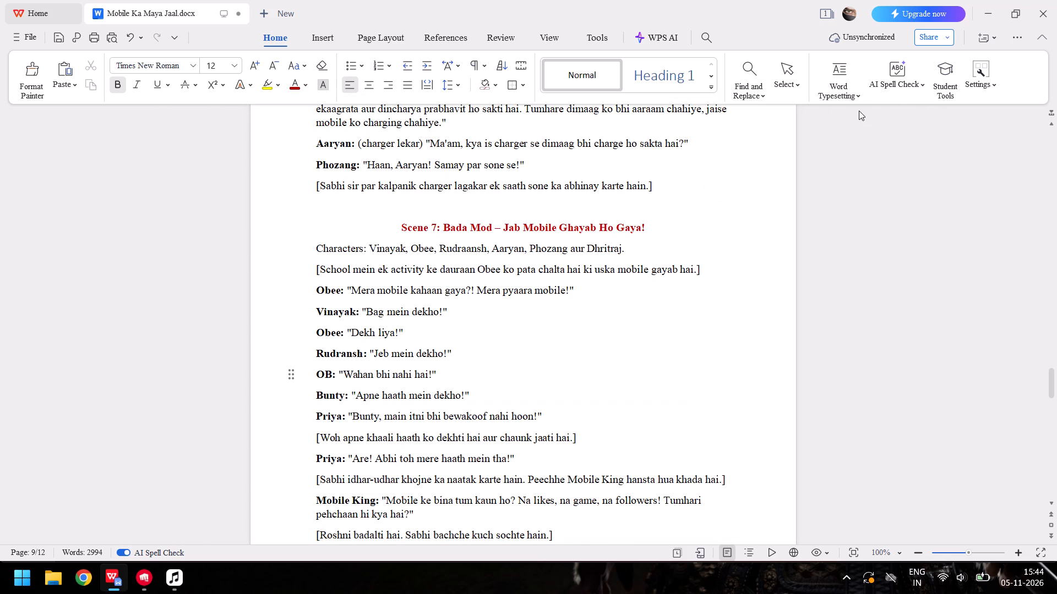
key("shift+BackSpace")
key("shift+b")
key("shift+BackSpace")
type("bee")
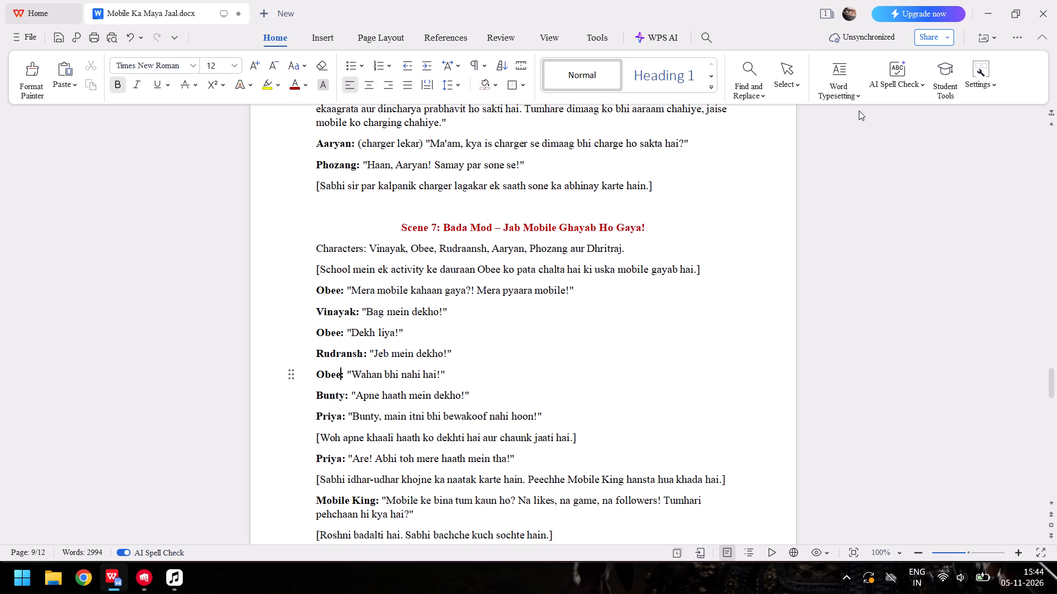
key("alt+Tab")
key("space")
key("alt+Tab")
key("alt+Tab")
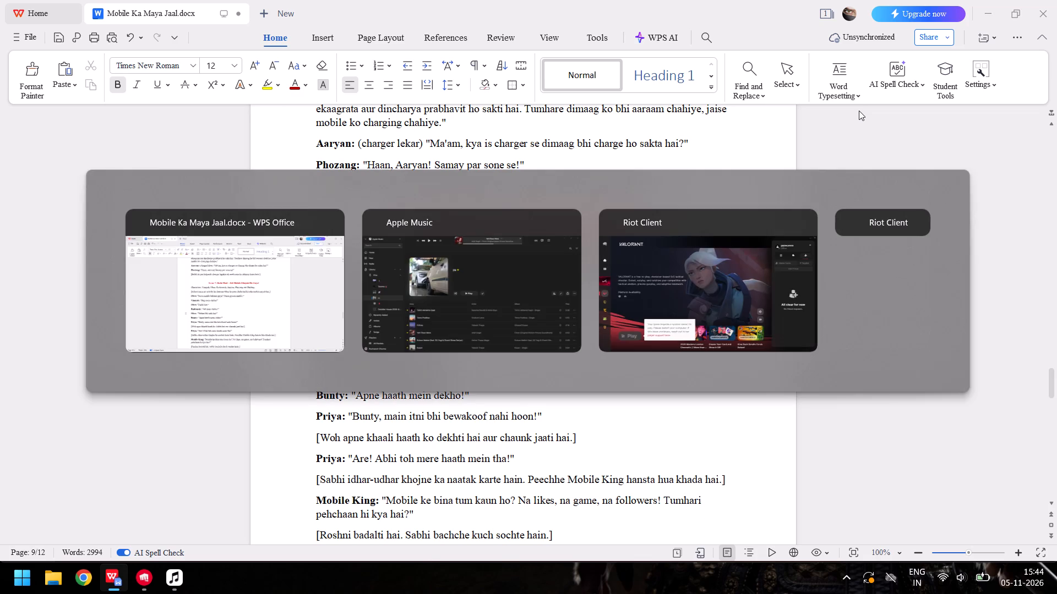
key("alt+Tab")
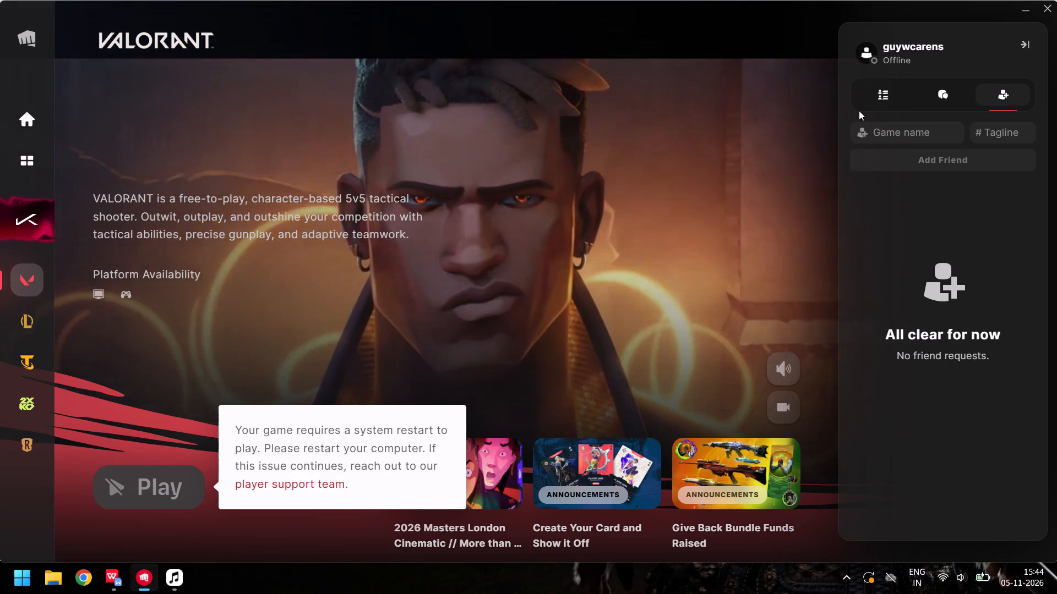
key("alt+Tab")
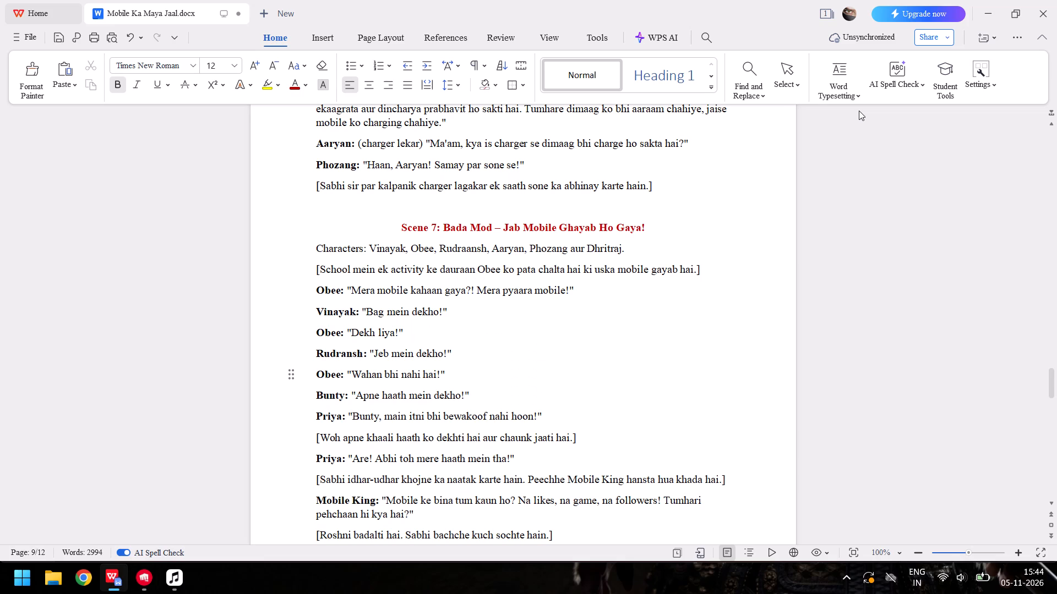
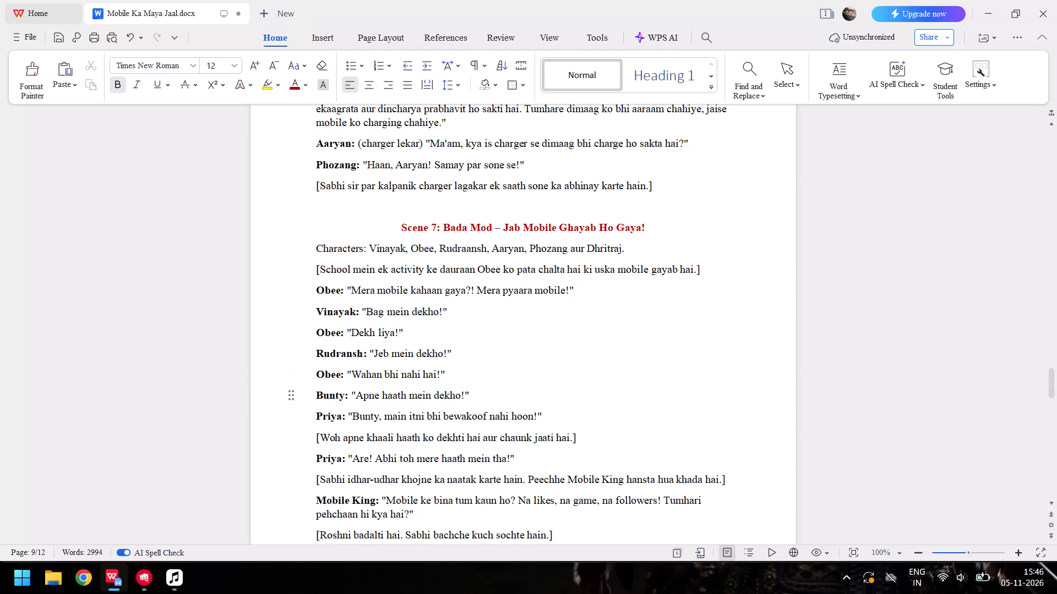
Relabel the Bunty speaker of "Apne haath mein dekho!" in Scene 7 as Aaryan.
key("ctrl+Delete")
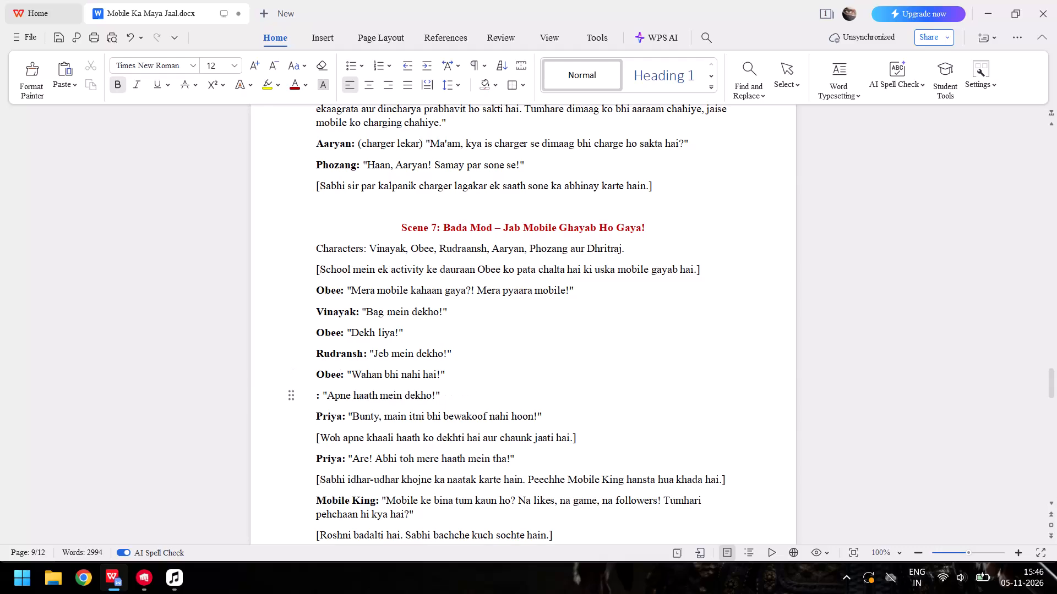
type("Aaryan")
Relabel the Priya speakers of "Bunty, main itni bhi bewakoof nahi hoon!" and "Are! Abhi toh mere haath mein tha!" as Obee.
key("ctrl+Down")
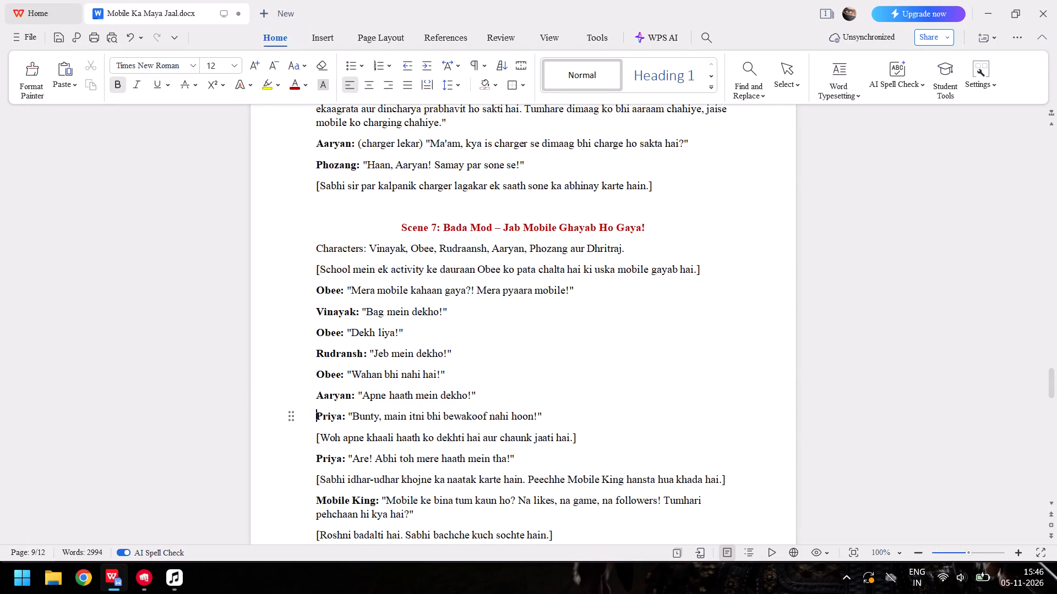
key("ctrl+Delete")
type("Obee")
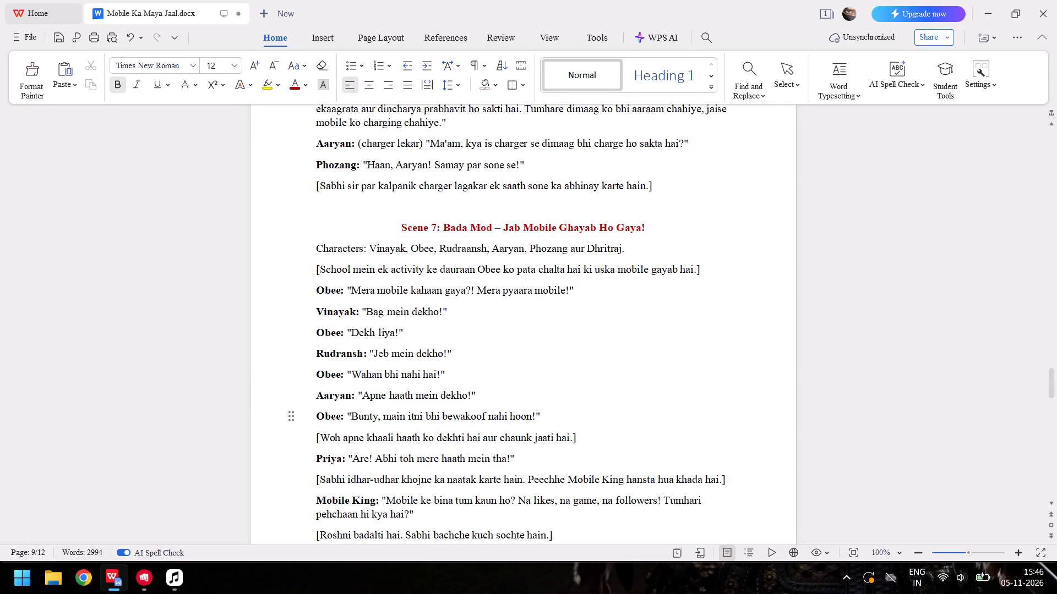
key("ctrl+Down")
key("ctrl+Down")
key("ctrl+Delete")
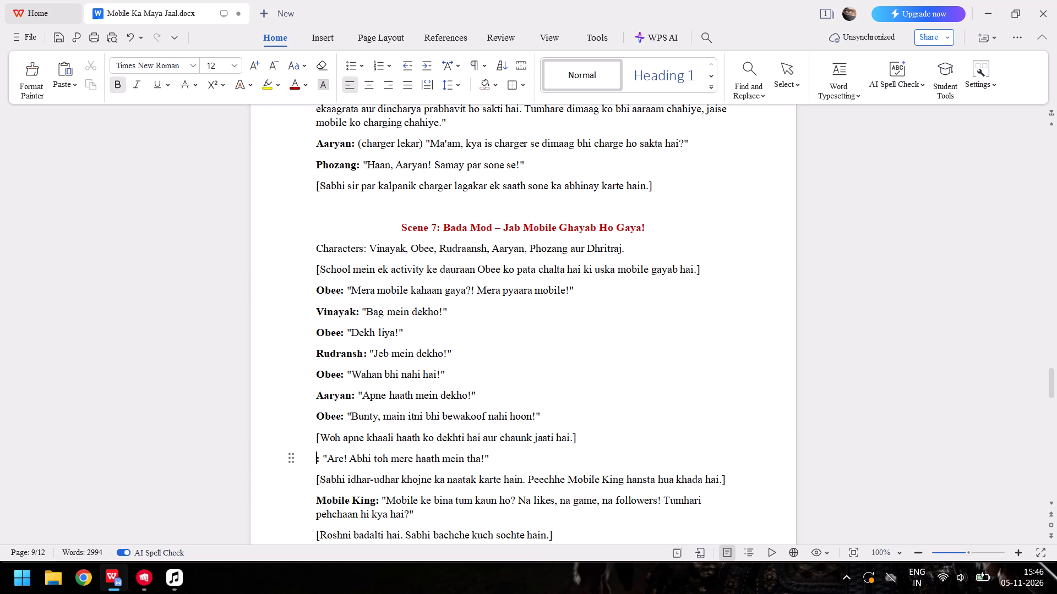
type("Obee")
Replace the Mobile King speaker name before "Mobile ke bina tum kaun ho?" with the beginning of the new name, Dhrit.
key("ctrl+Down")
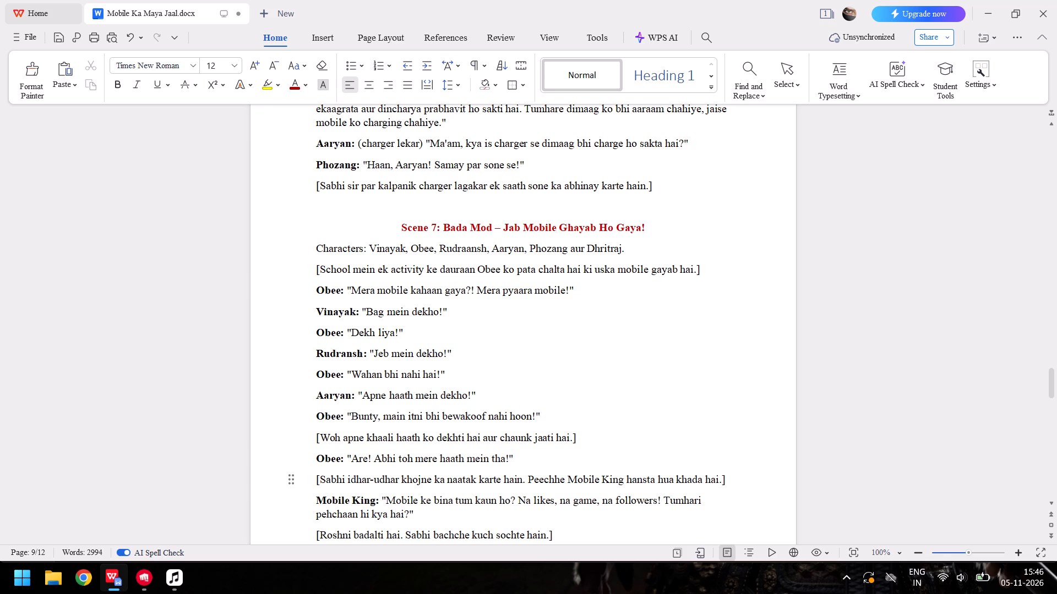
key("ctrl+Down")
key("ctrl+Delete")
key("ctrl+Delete")
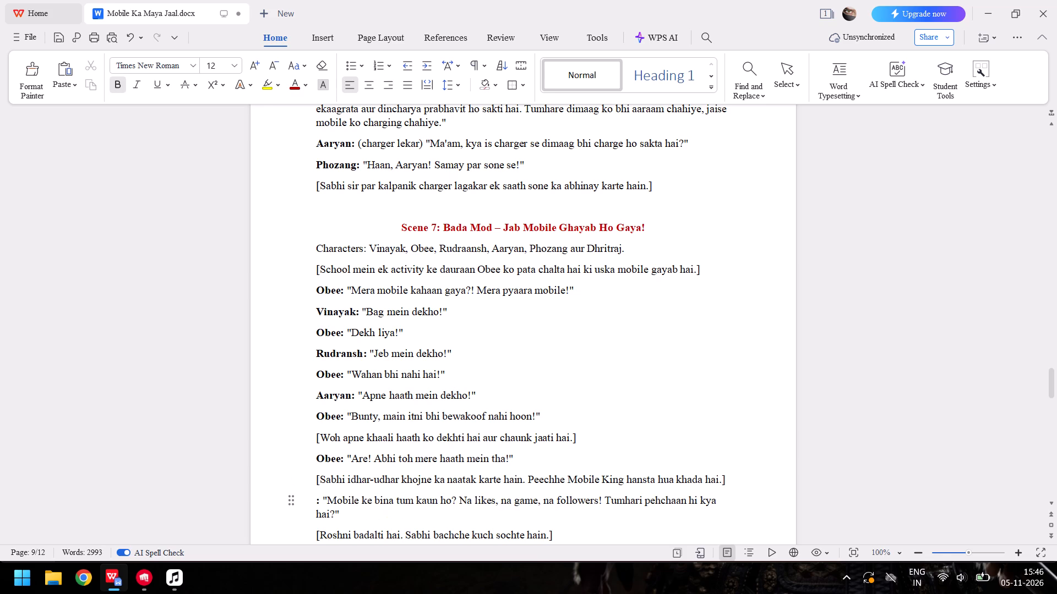
type("Dhri")
key("t")
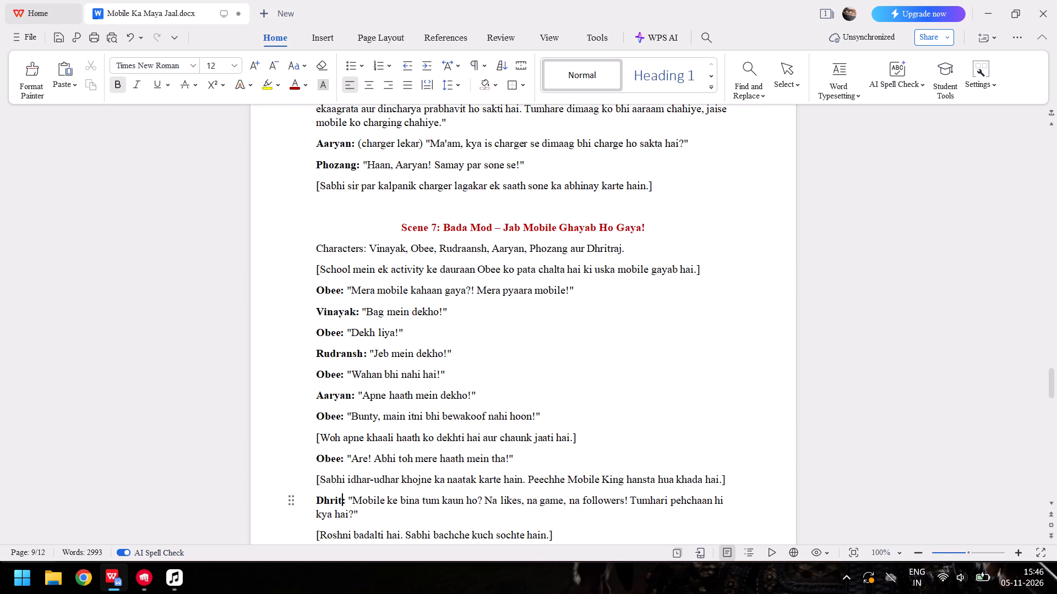
Switch to Apple Music, toggle playback of the current song, and return to the skit document.
key("alt+Tab")
key("space")
key("alt+Tab")
key("alt+Tab")
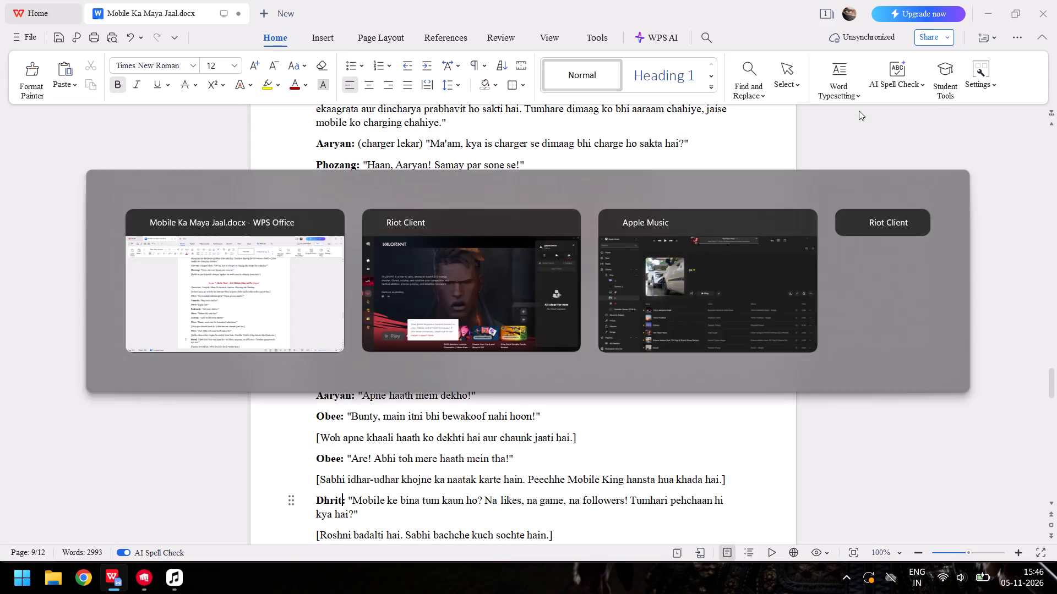
key("alt+Tab")
key("alt+Tab")
key("space")
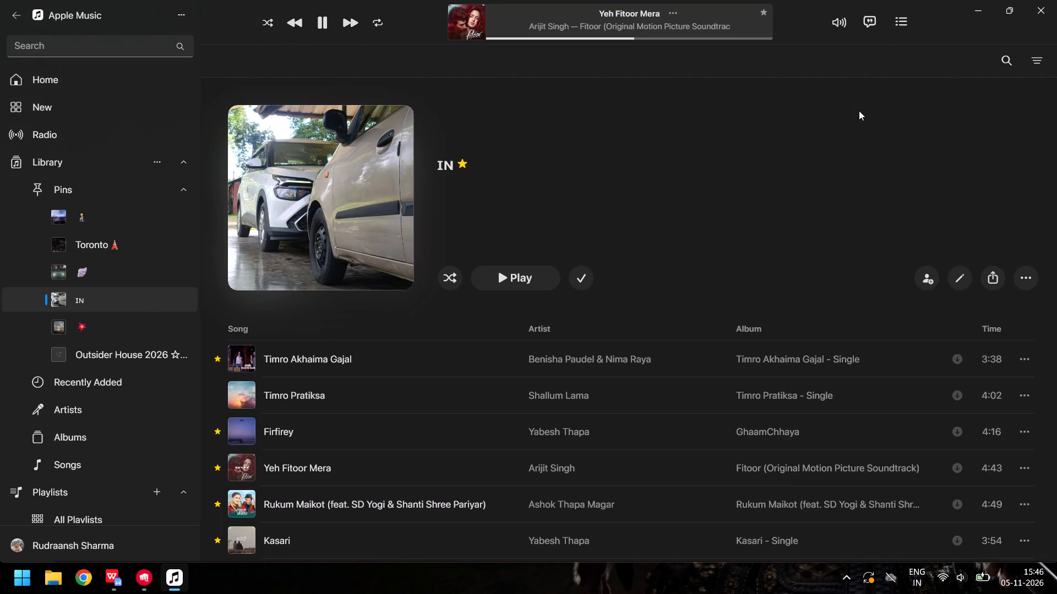
key("alt+Tab")
key("alt+Tab")
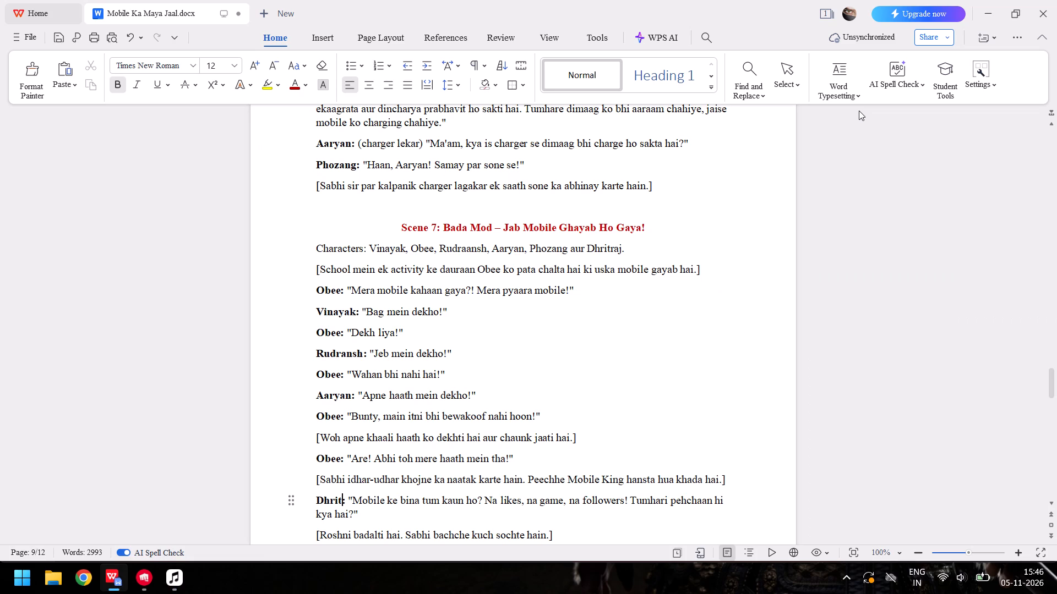
Complete the partly entered speaker name before "Mobile ke bina tum kaun ho?" as Dhritiraj.
type("iraj")
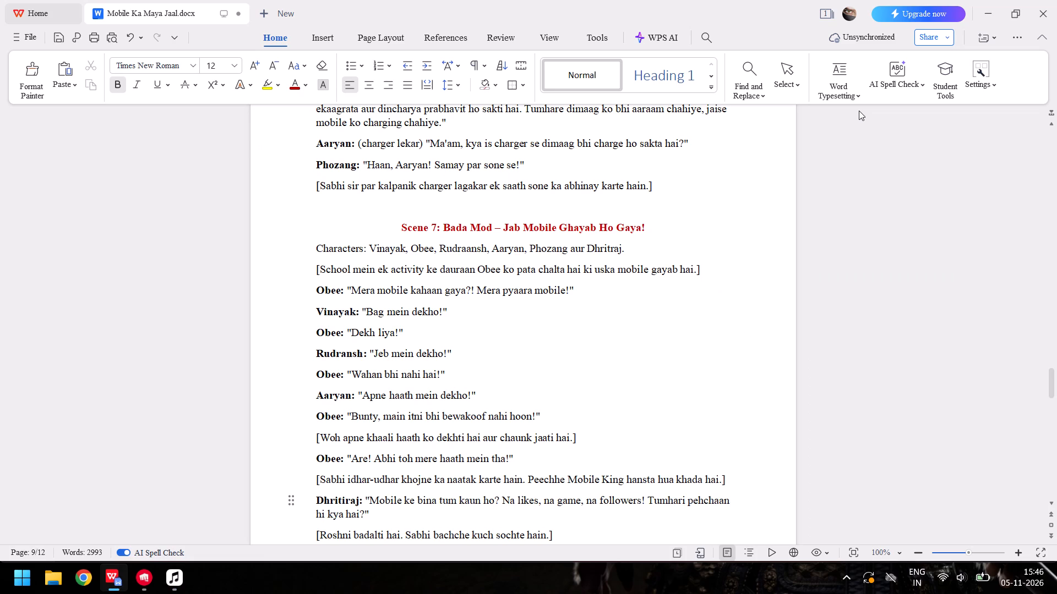
Replace Mobile King with Dhritraj in the Scene 7 stage direction "Peechhe Mobile King hansta hua khada hai", keeping a space after it.
key("Up")
key("ctrl+Right")
key("ctrl+Right")
key("ctrl+Right")
key("ctrl+Right")
key("ctrl+Right")
key("ctrl+Right")
key("ctrl+Right")
key("ctrl+Right")
key("ctrl+Right")
key("ctrl+Right")
key("ctrl+Delete")
key("ctrl+Delete")
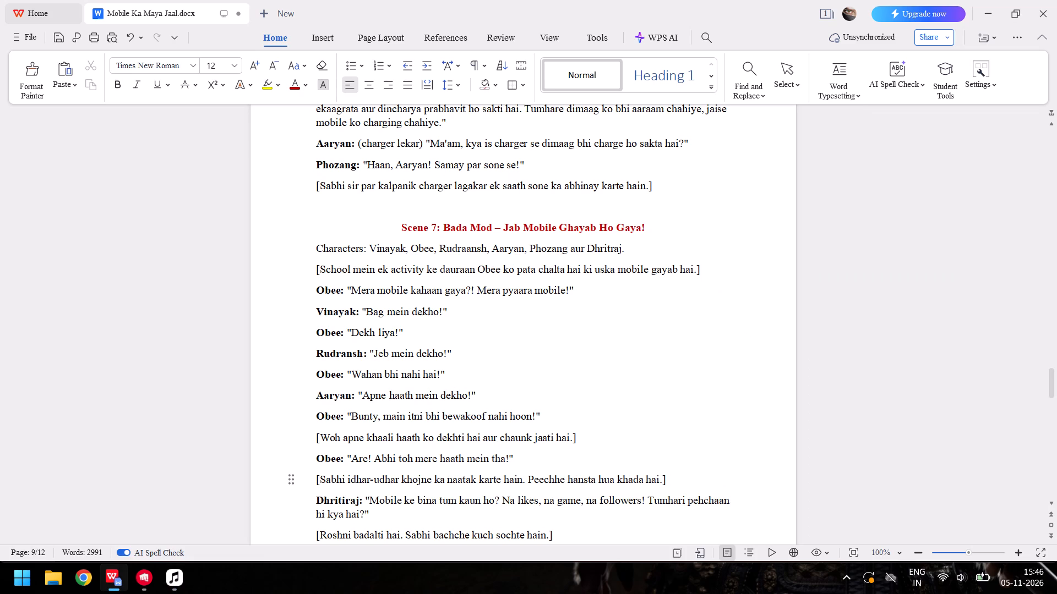
type("Dhritraj")
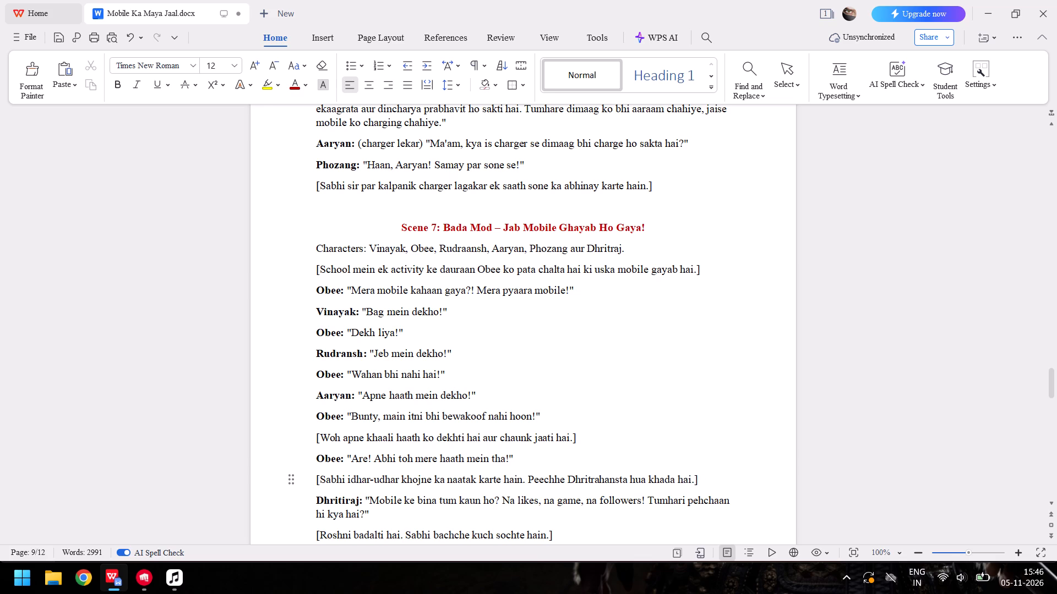
key("space")
Relabel the Rohan speaker of "Main game khelne mein itna vyast tha" in Scene 7 as Vinayak.
key("ctrl+Down")
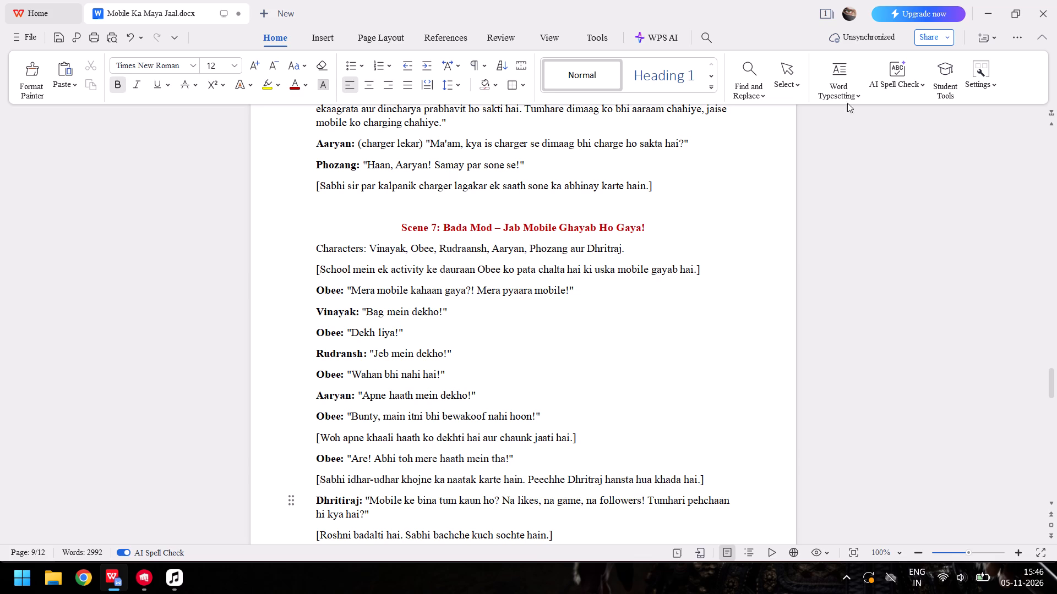
scroll(369, 255, "down", 2)
scroll(406, 297, "down", 4)
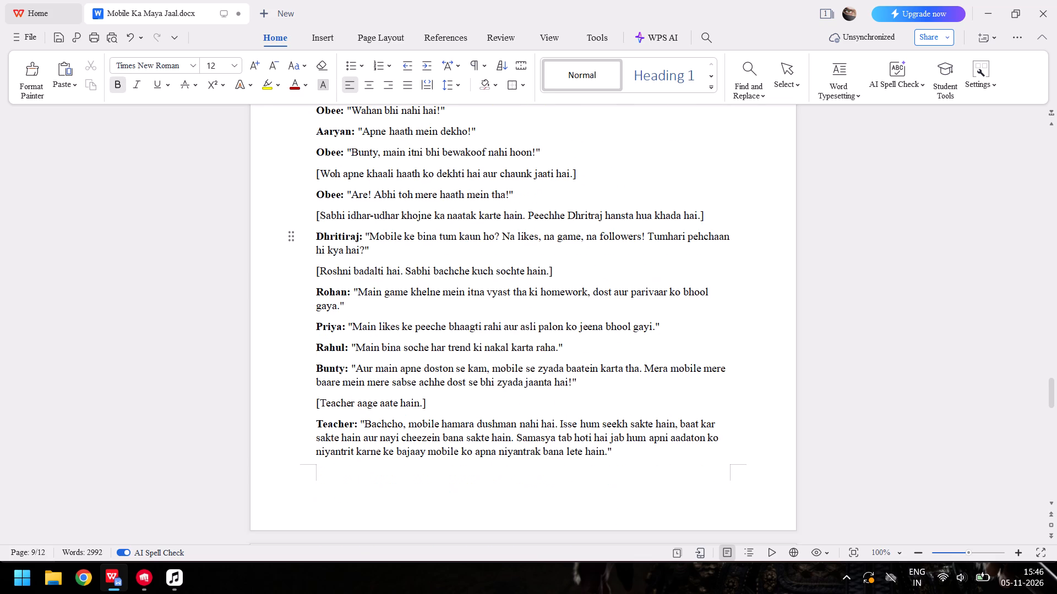
left_click(312, 286)
key("ctrl+Delete")
type("Vinayak")
Relabel the Priya speaker of "Main likes ke peeche bhaagti rahi" in Scene 7 as Obee.
key("Down")
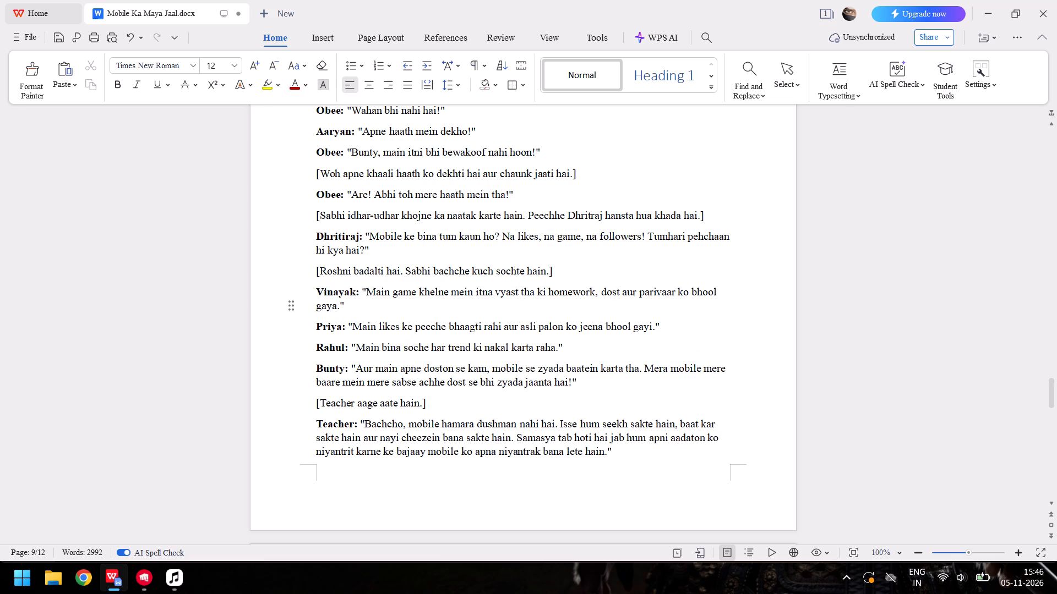
key("Down")
key("ctrl+Left")
key("ctrl+Left")
key("ctrl+Left")
key("ctrl+Delete")
type("Obee")
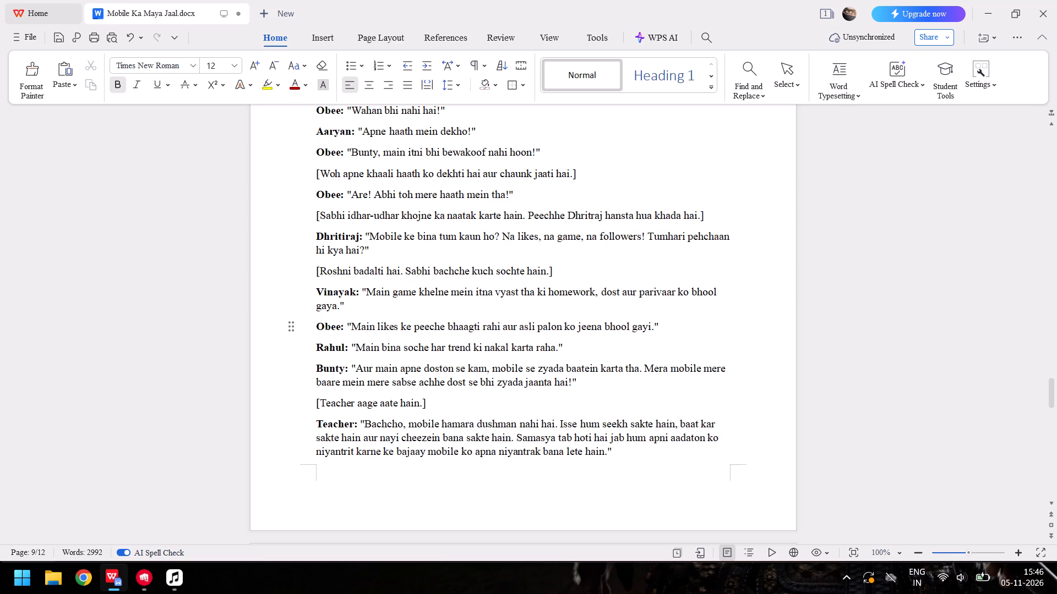
Relabel Rahul before "Main bina soche har trend" as Rudraansh and Bunty before "Aur main apne doston se kam" as Aaryan.
key("ctrl+Down")
key("ctrl+Delete")
type("Rudraansh")
key("ctrl+Down")
key("ctrl+Delete")
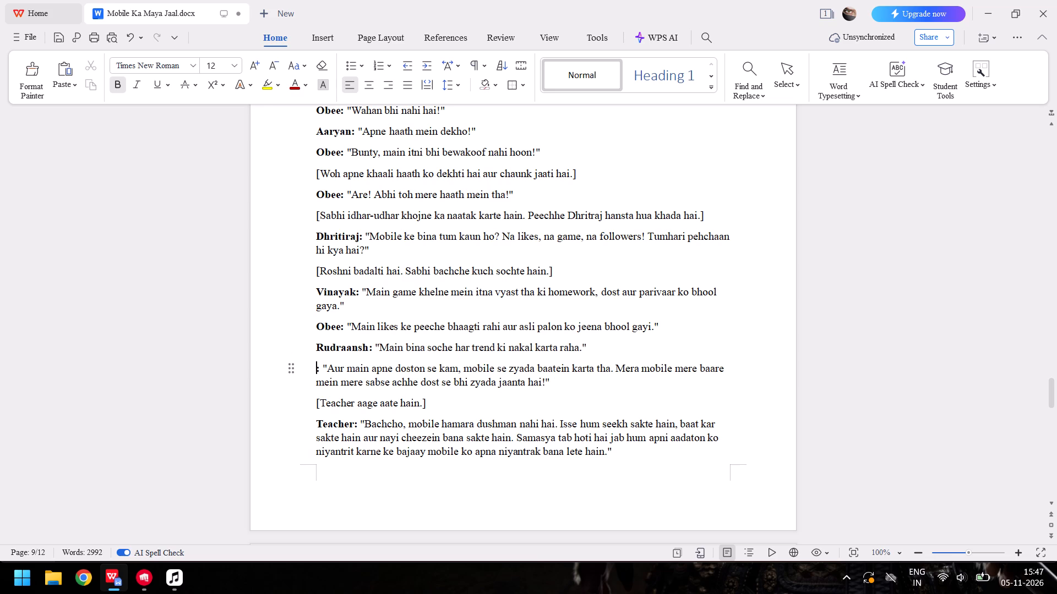
type("Aaryan")
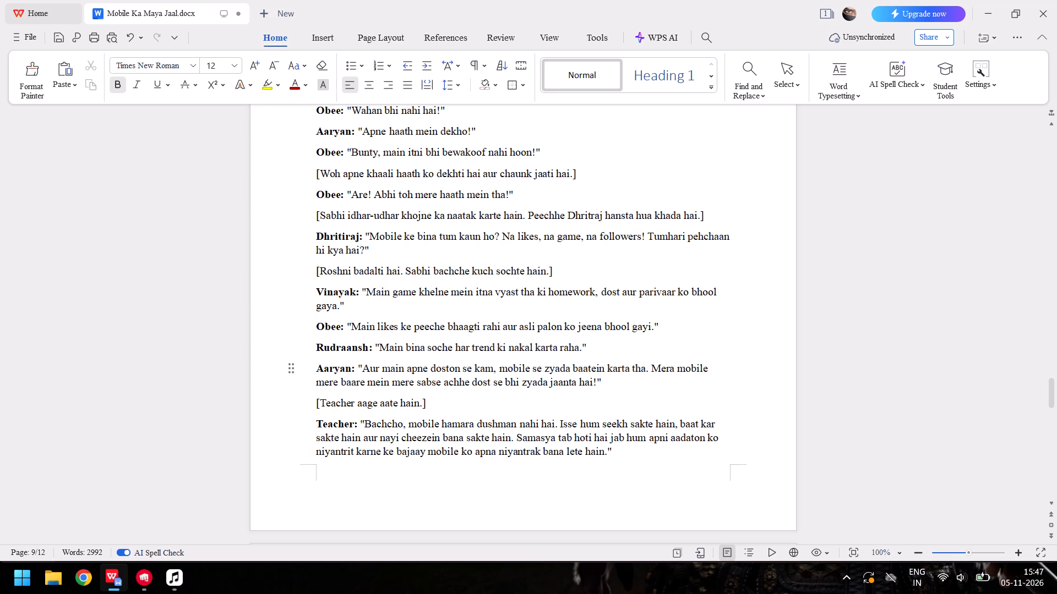
Replace Teacher with Phozang in the "aage aate hain" stage direction and in the speaker label of "Bachcho, mobile hamara dushman nahi hai".
key("ctrl+Down")
key("ctrl+Down")
key("ctrl+Up")
key("ctrl+Right")
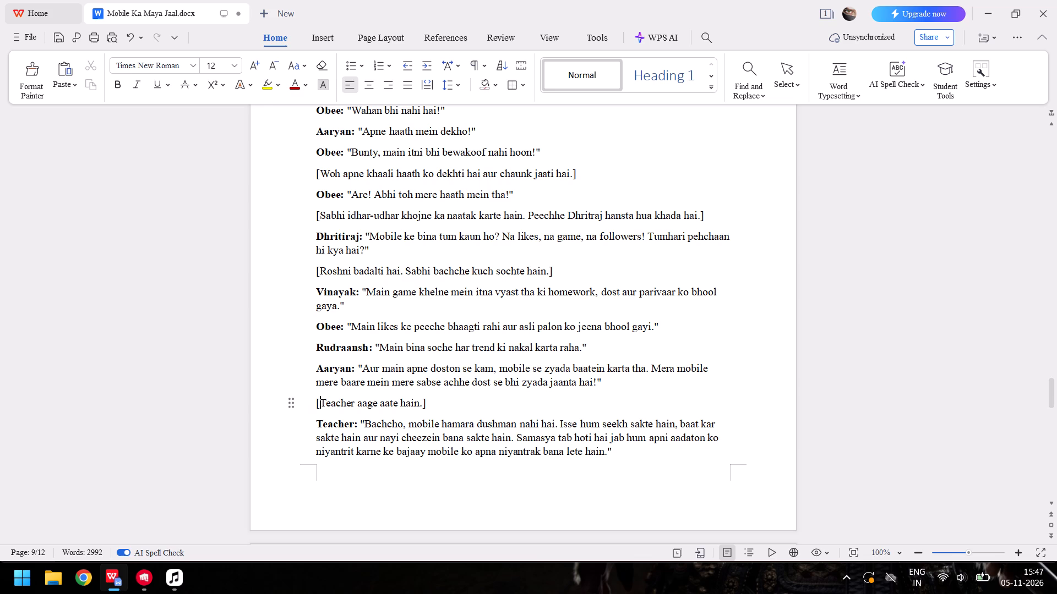
key("ctrl+Delete")
type("Phozang")
key("space")
key("ctrl+Down")
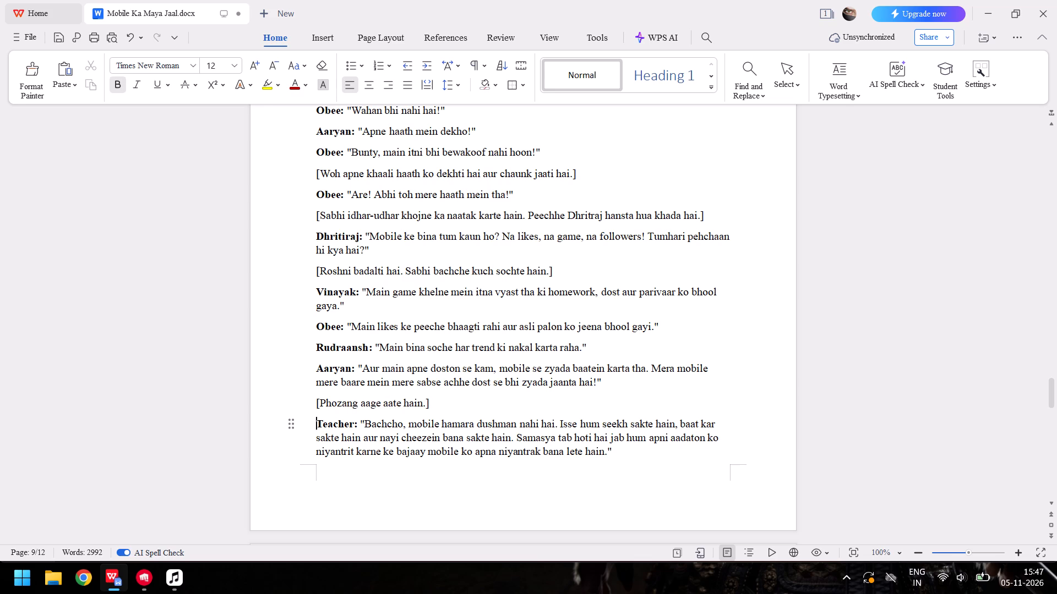
key("ctrl+Delete")
type("Phozang")
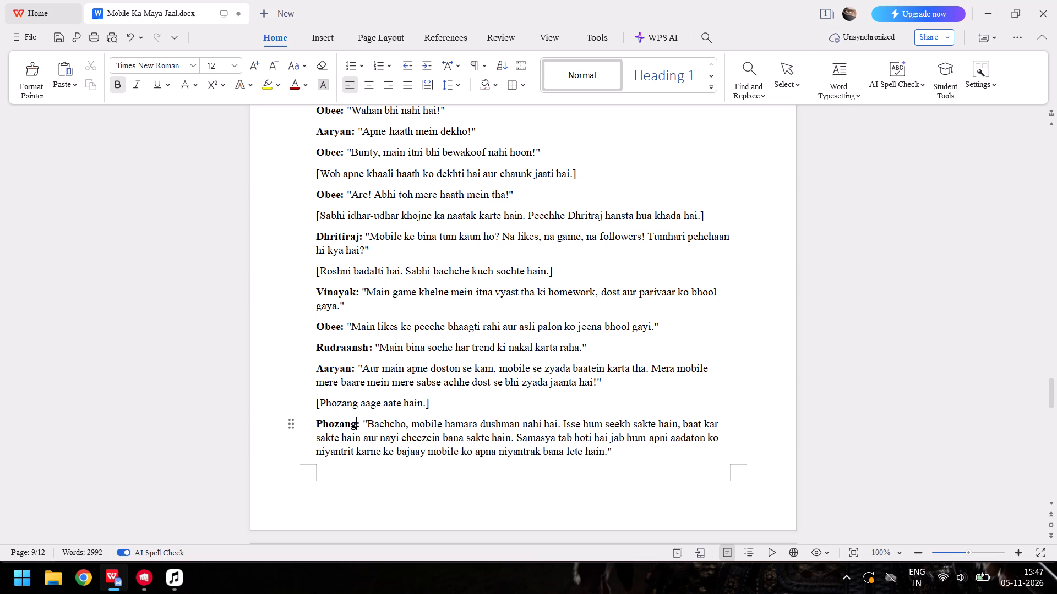
Relabel Priya before "Ma'am, hum apni aadat kaise badlein?" as Obee and Teacher before "Padhai aur khaane ke samay" as Phozang.
scroll(411, 419, "down", 8)
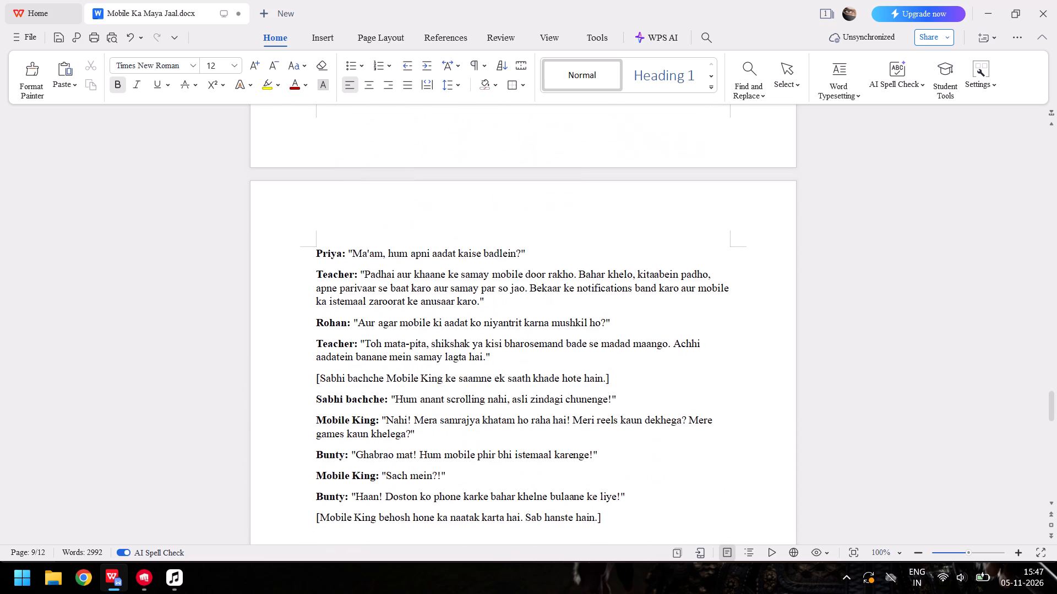
key("ctrl+Down")
key("ctrl+Delete")
type("Obee")
key("ctrl+Down")
key("ctrl+Delete")
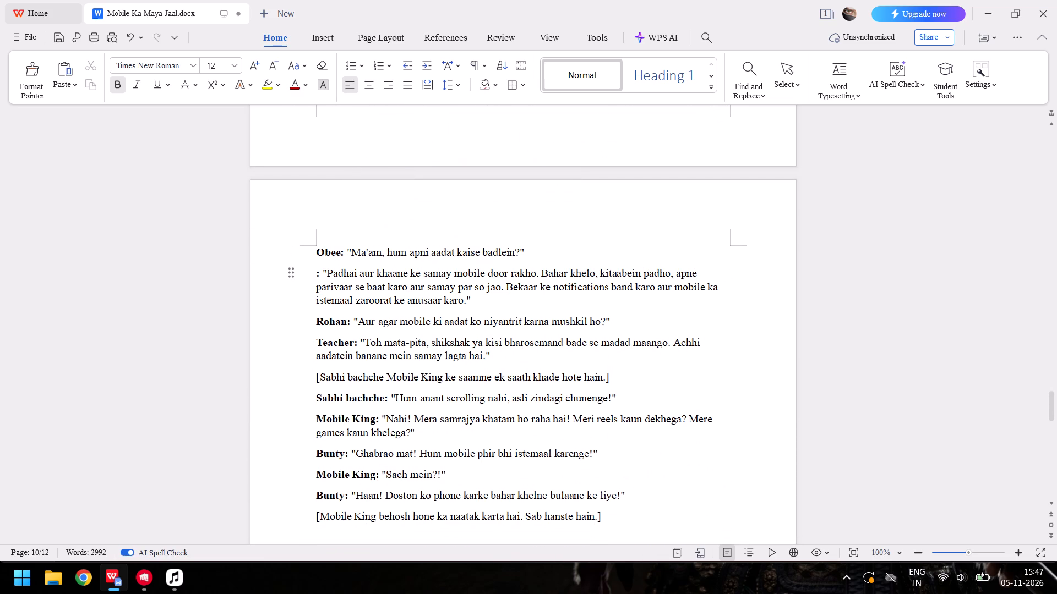
type("Phozang")
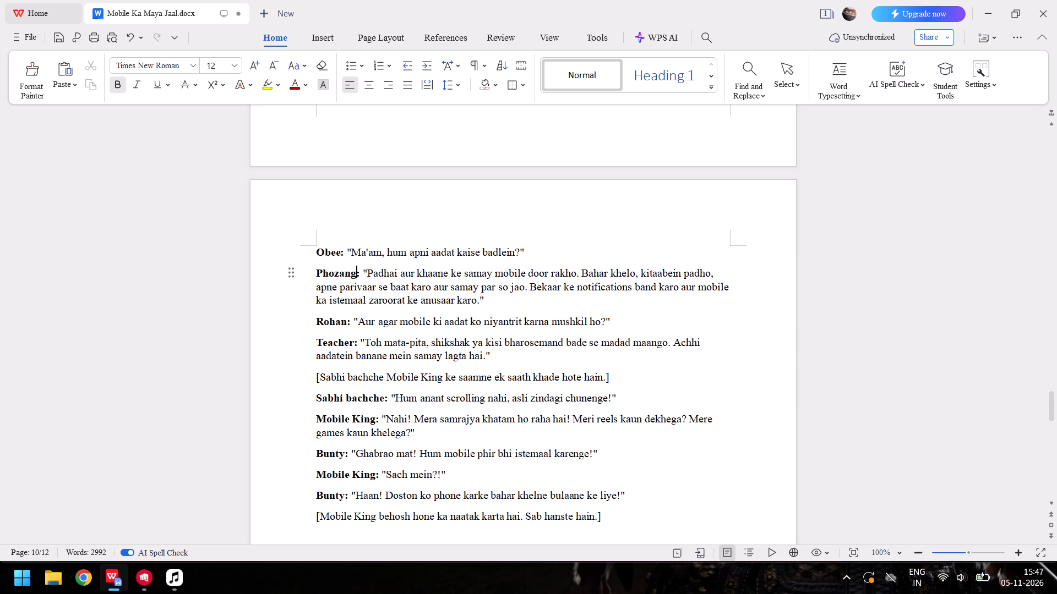
Relabel Rohan before "Aur agar mobile ki aadat" as Vinayak and Teacher before "Toh mata-pita, shikshak" as Phozang.
key("ctrl+Down")
key("ctrl+Delete")
type("Vinayak")
key("ctrl+Down")
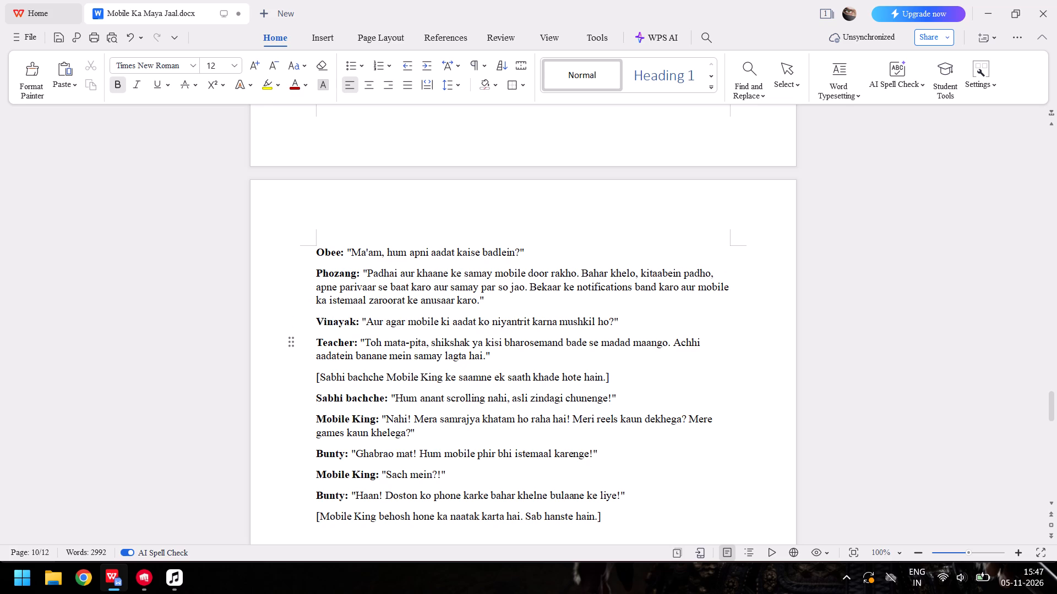
key("ctrl+Delete")
type("Phozang")
Replace Mobile King with Dhritraj in the stage direction "Sabhi bachche Mobile King ke saamne ek saath khade hote hain".
key("ctrl+Down")
key("ctrl+Right")
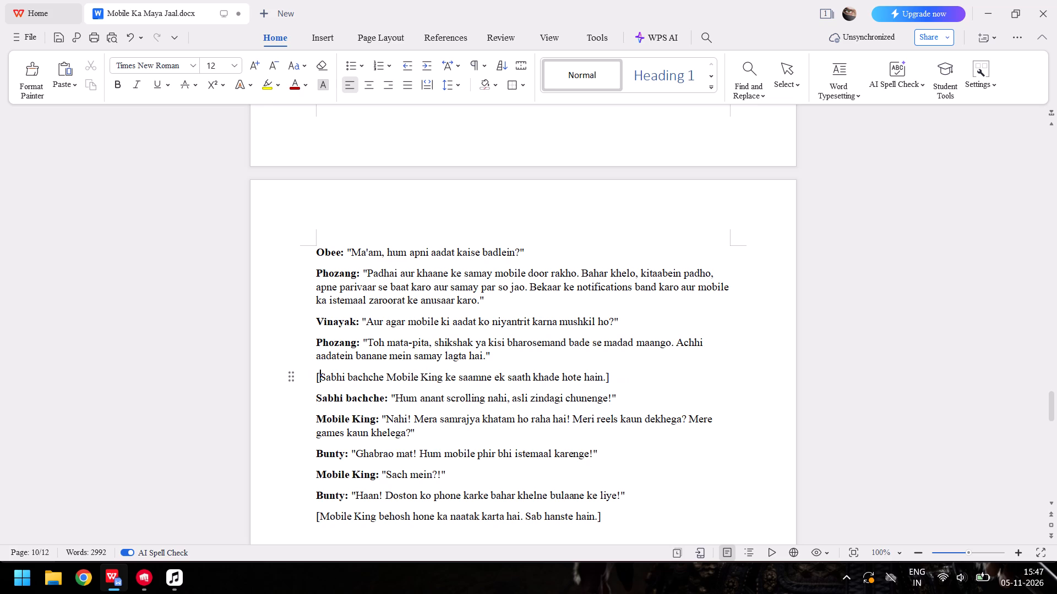
key("ctrl+Right")
key("ctrl+Right")
key("ctrl+Right")
key("ctrl+Left")
key("ctrl+Delete")
key("ctrl+Delete")
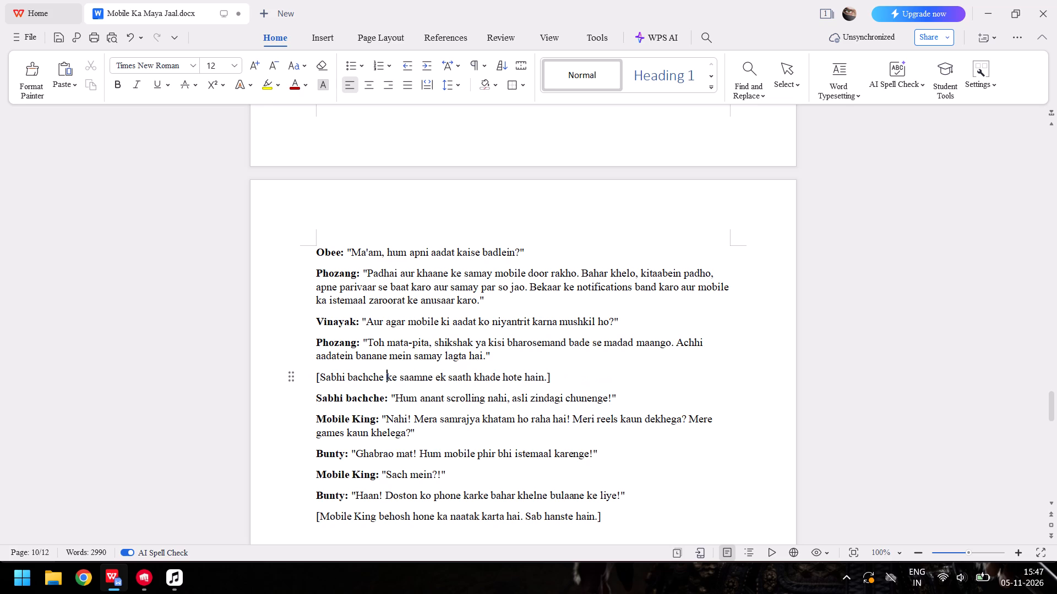
type("Dhritraj")
Correct the spelling of Dhritraj to Dhritiraj in the "Sabhi bachche" stage direction.
key("ctrl+Left")
key("ctrl+Right")
key("Left")
key("Left")
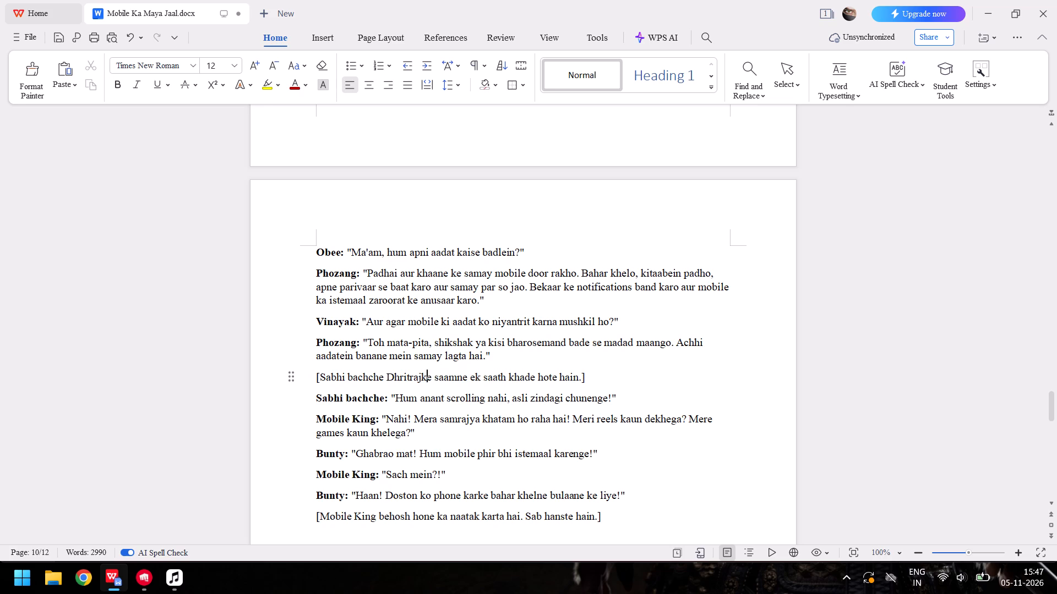
key("Left")
key("Left")
key("Left")
key("Left")
key("space")
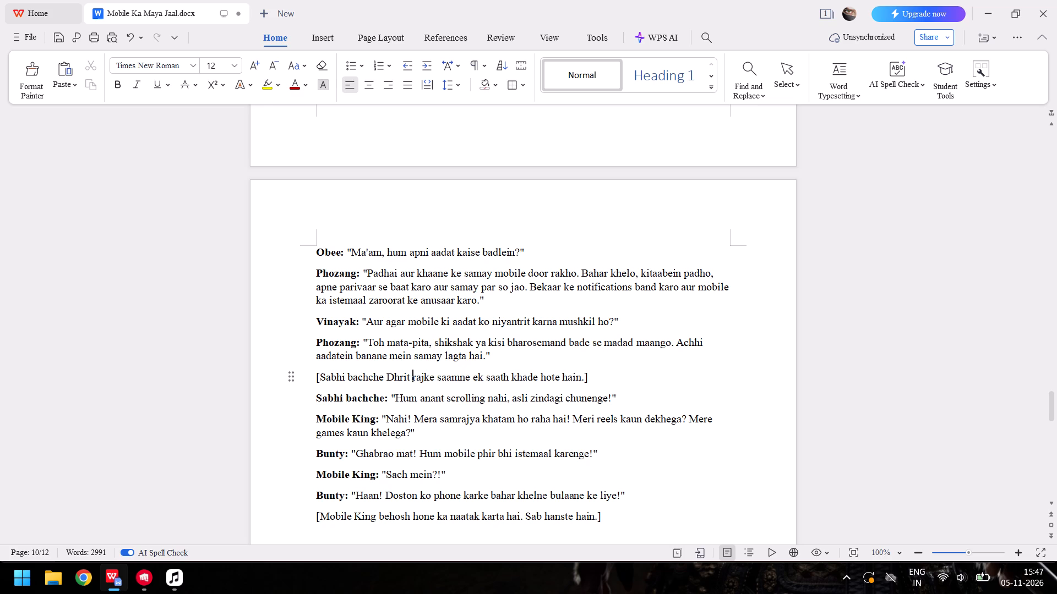
key("BackSpace")
key("i")
Fix the spacing in the "Sabhi bachche" stage direction so it reads "Dhritiraj ke saamne".
key("ctrl+Right")
key("ctrl+Left")
key("ctrl+Right")
key("space")
key("BackSpace")
key("BackSpace")
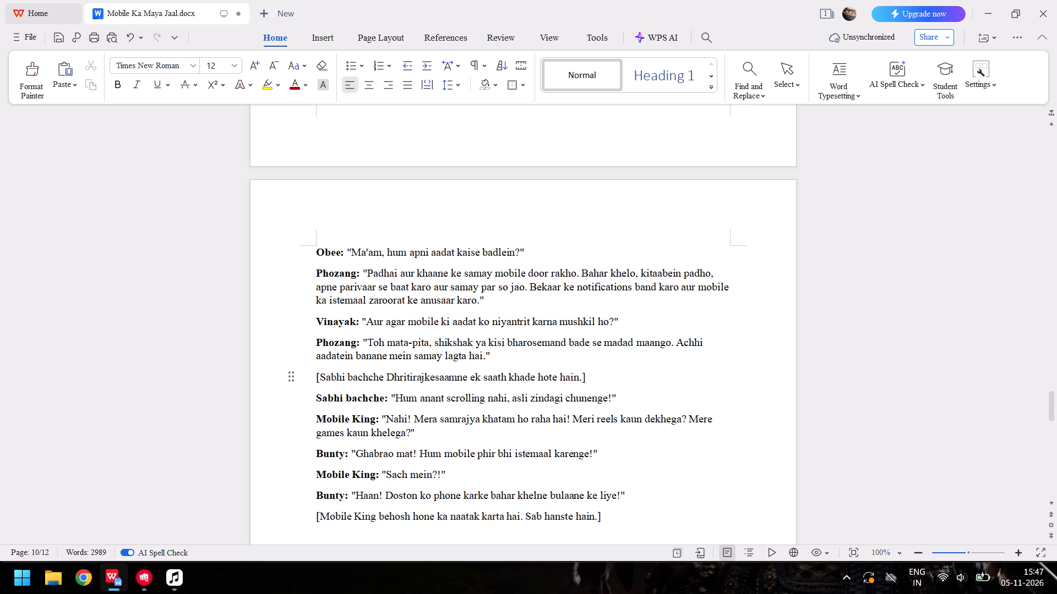
key("BackSpace")
key("BackSpace")
key("space")
type("ke")
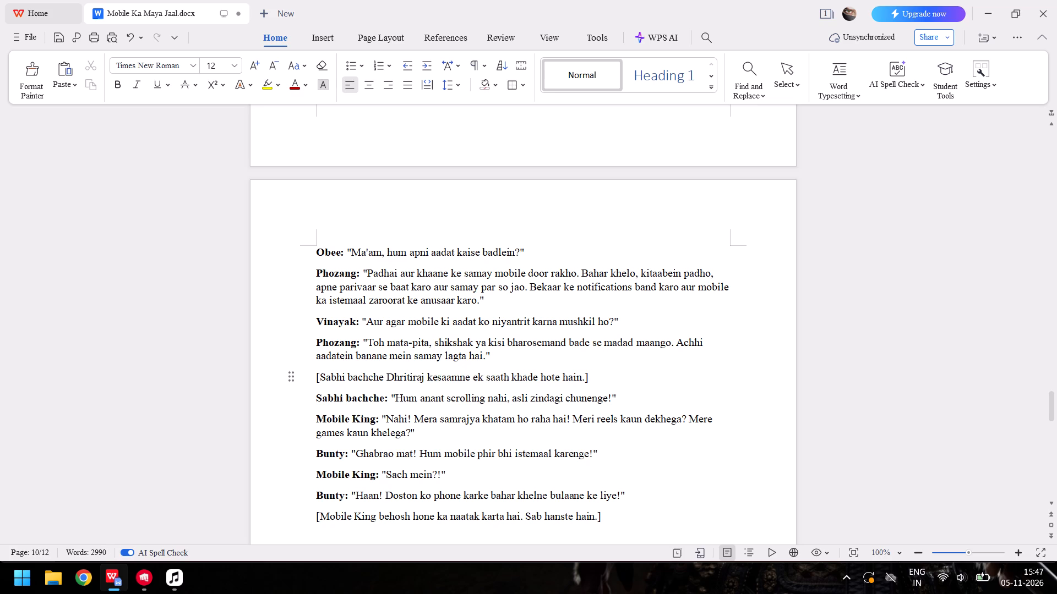
key("space")
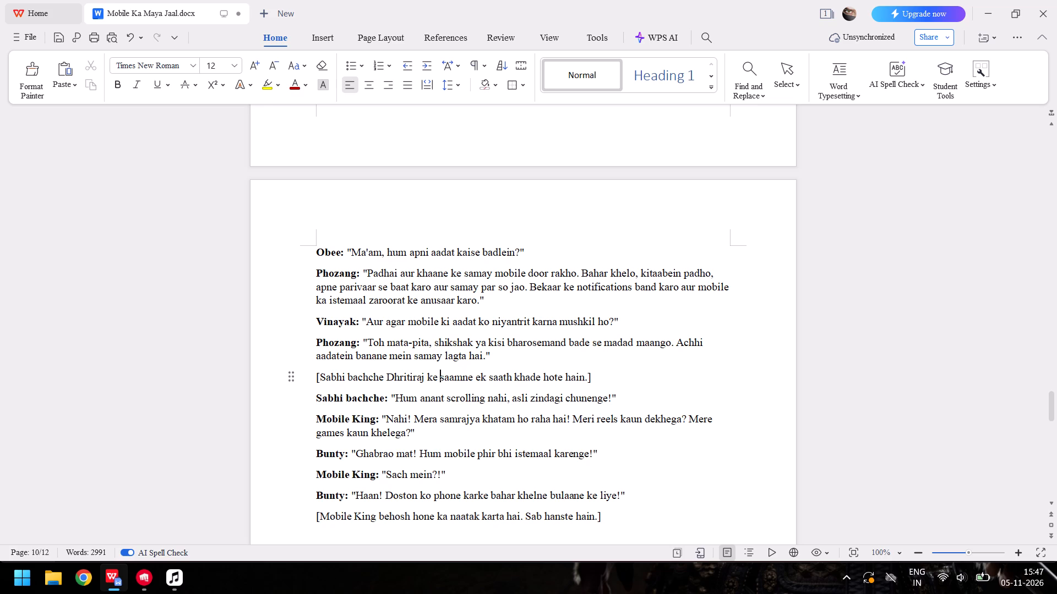
Relabel Mobile King before "Nahi! Mera samrajya" as Dhritiraj and Bunty before "Ghabrao mat!" as Aaryan.
left_click(373, 421)
key("ctrl+BackSpace")
key("ctrl+BackSpace")
type("Dhrit")
type("iraj")
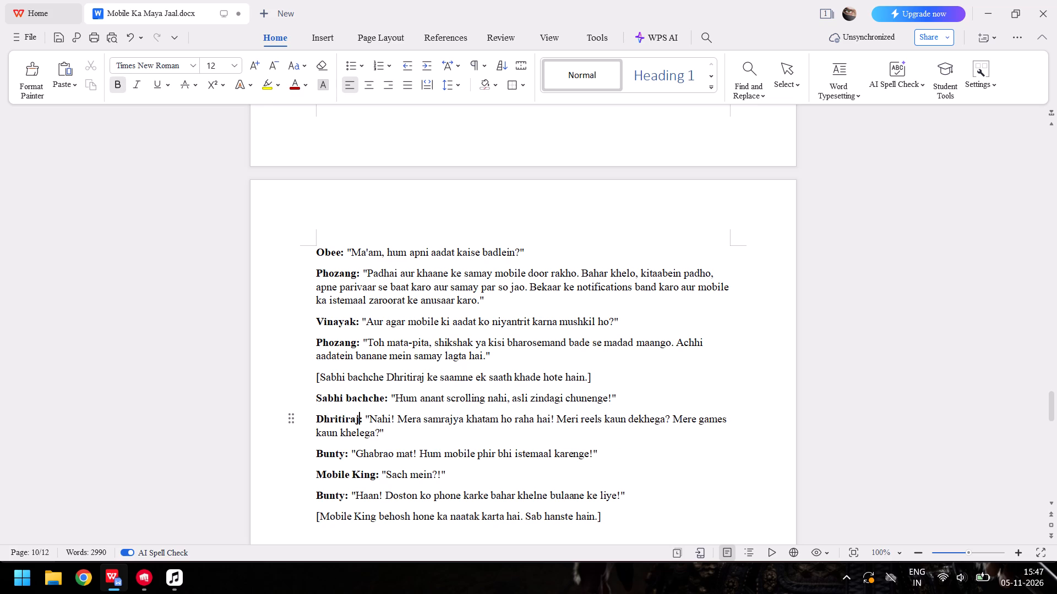
scroll(373, 421, "down", 3)
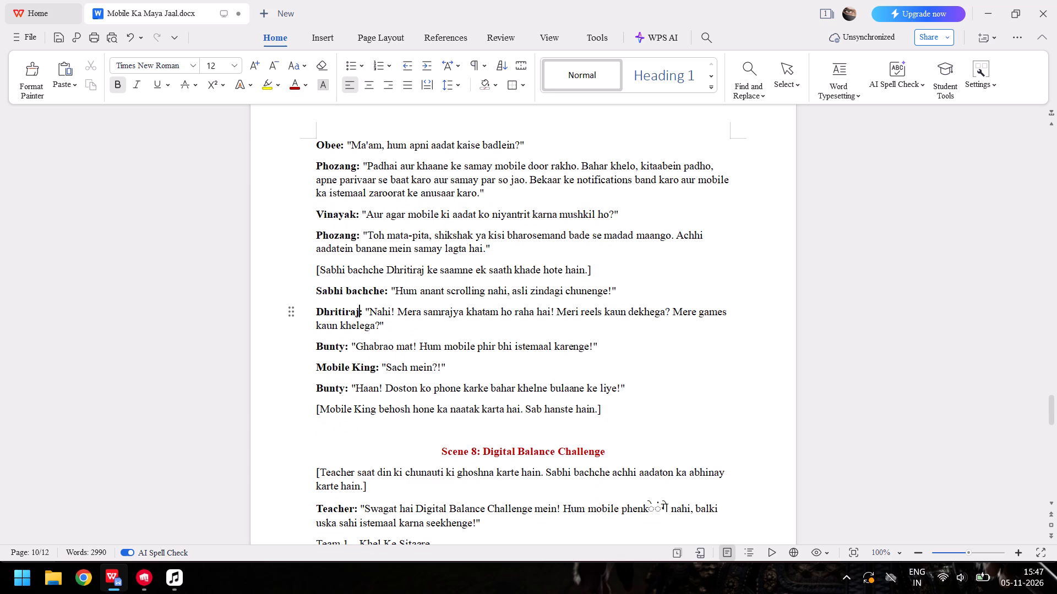
left_click(345, 343)
key("ctrl+BackSpace")
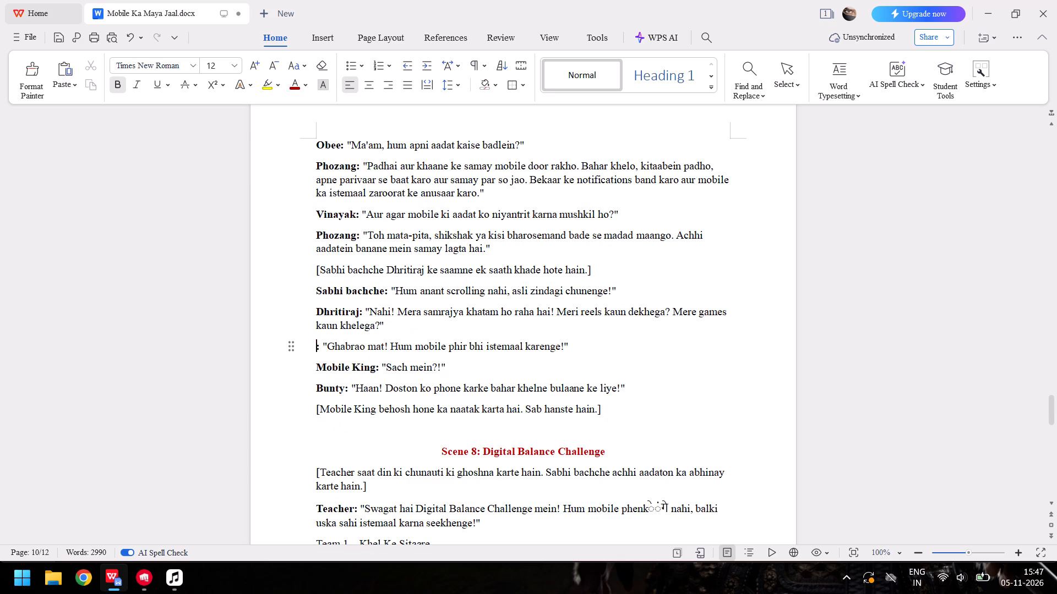
type("Aaryan")
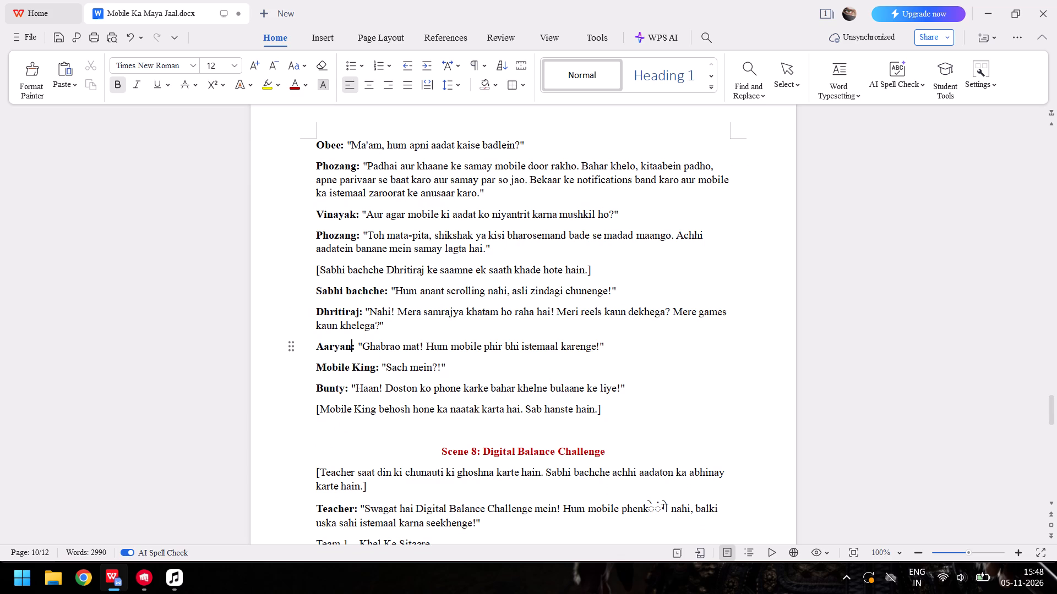
Relabel Mobile King before "Sach mein?!" as Dhritiraj and Bunty before "Haan! Doston ko phone karke" as Aaryan.
key("ctrl+Down")
key("ctrl+Delete")
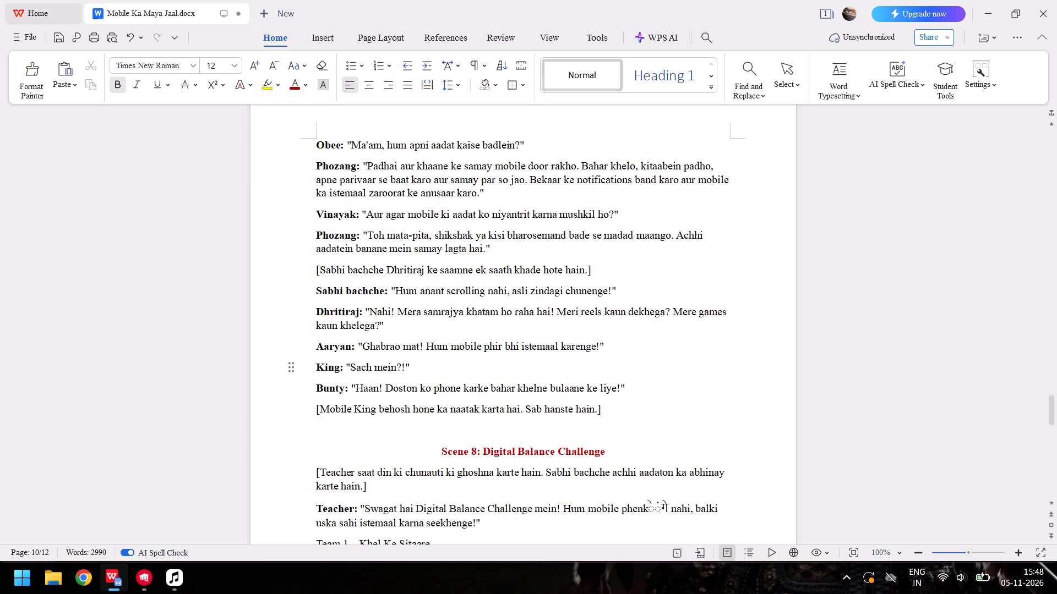
key("ctrl+Delete")
key("shift+p")
key("shift+BackSpace")
type("Dhritiraj")
key("ctrl+Down")
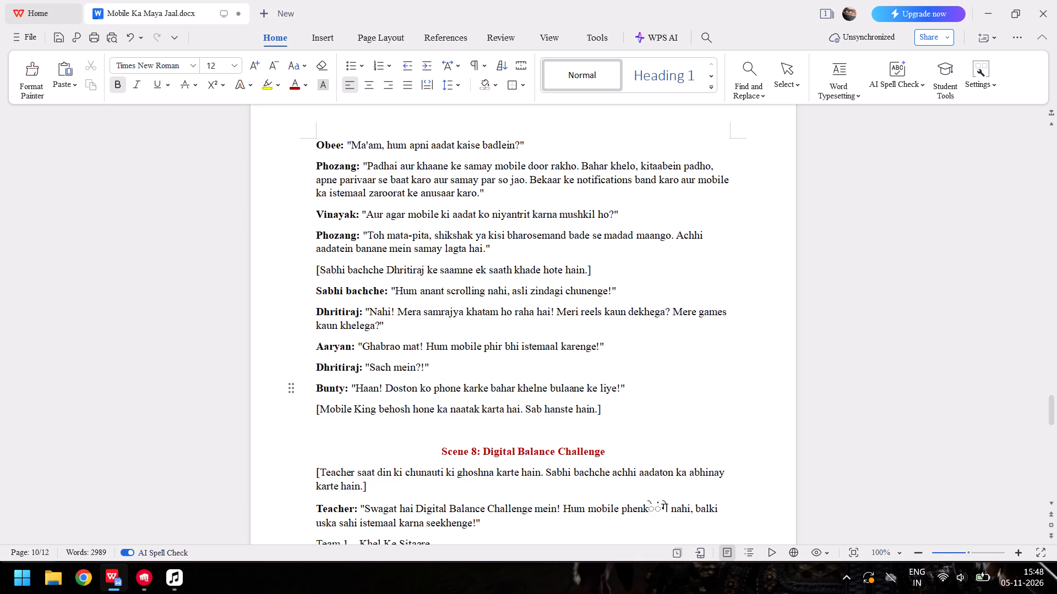
key("ctrl+Delete")
type("Aaryan")
Replace Mobile King with Dhritiraj in the stage direction "behosh hone ka naatak karta hai".
key("Down")
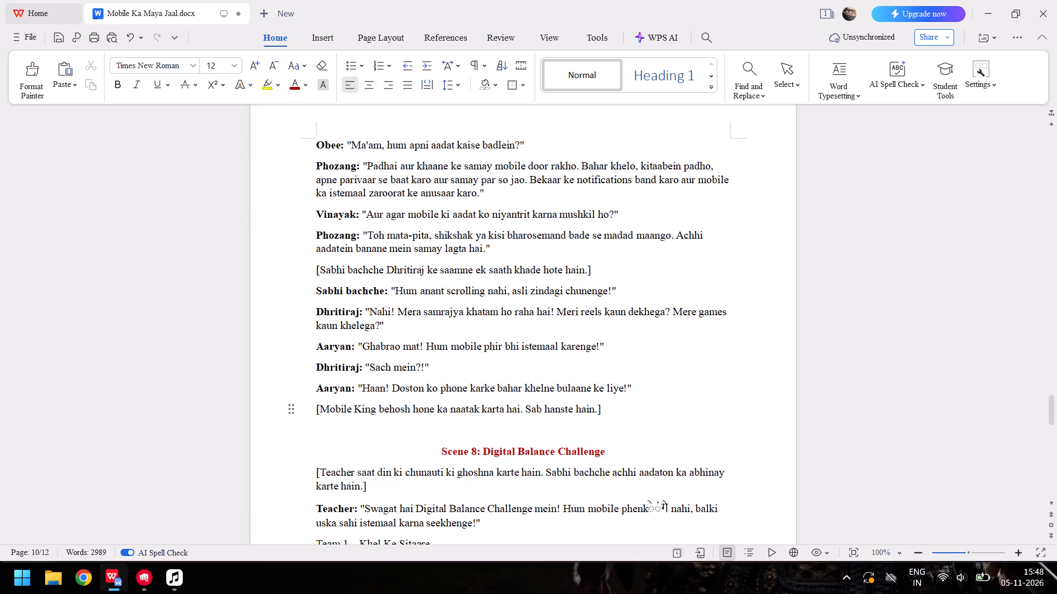
key("ctrl+Left")
key("ctrl+Delete")
key("ctrl+Delete")
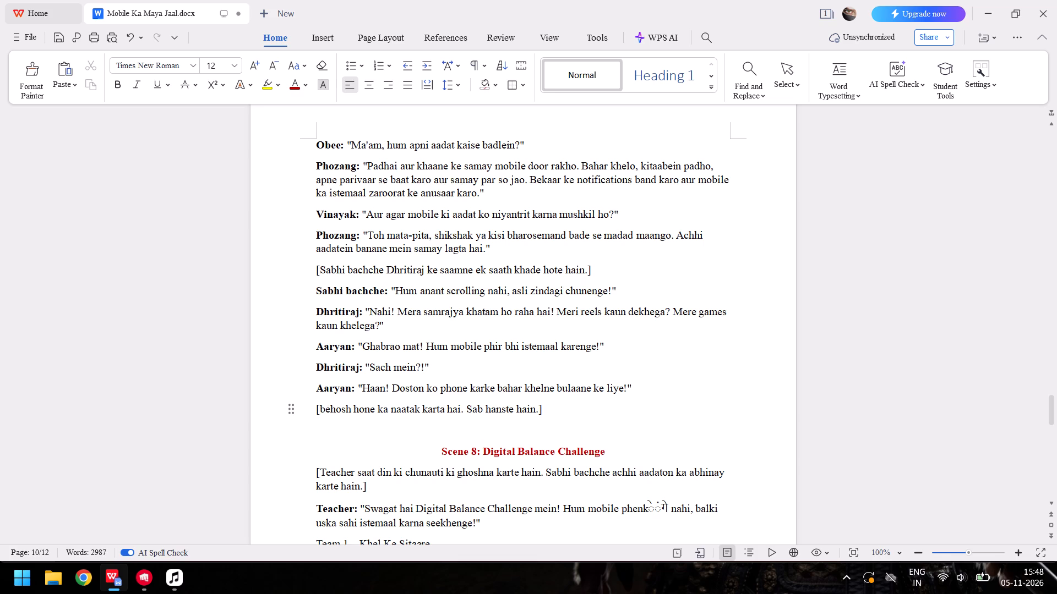
type("Dhritiraj")
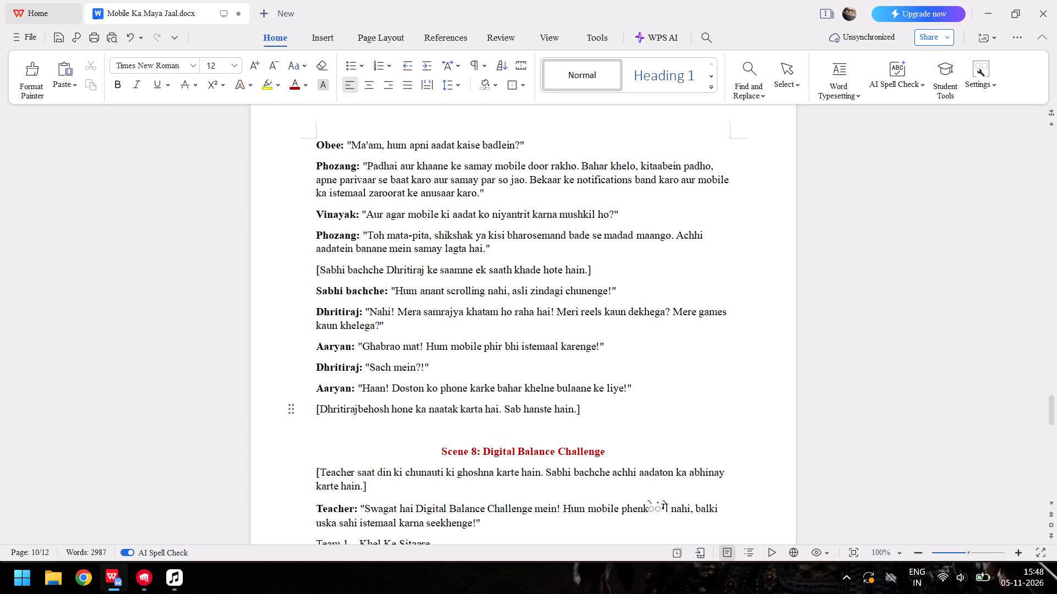
key("space")
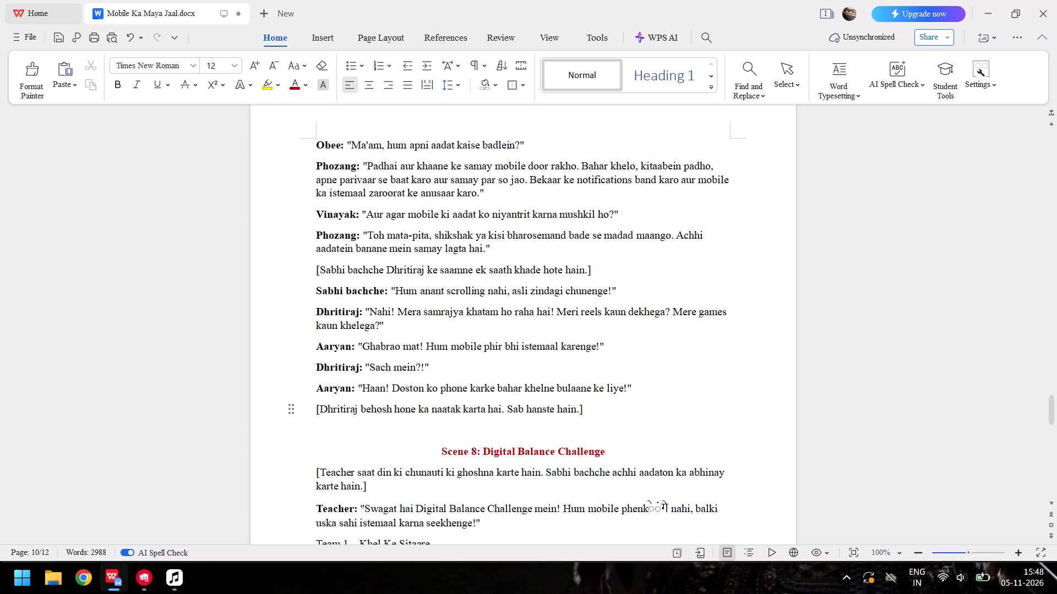
Replace Teacher with PHOZANG in bold capitals in Scene 8's opening stage direction, "saat din ki chunauti".
scroll(336, 448, "down", 4)
scroll(289, 331, "down", 1)
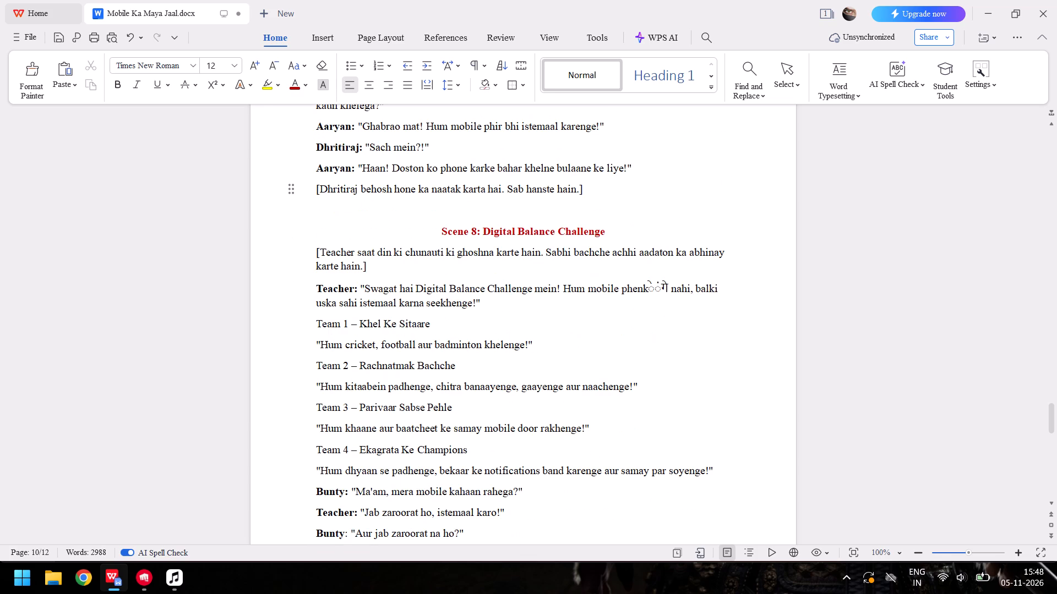
left_click(323, 247)
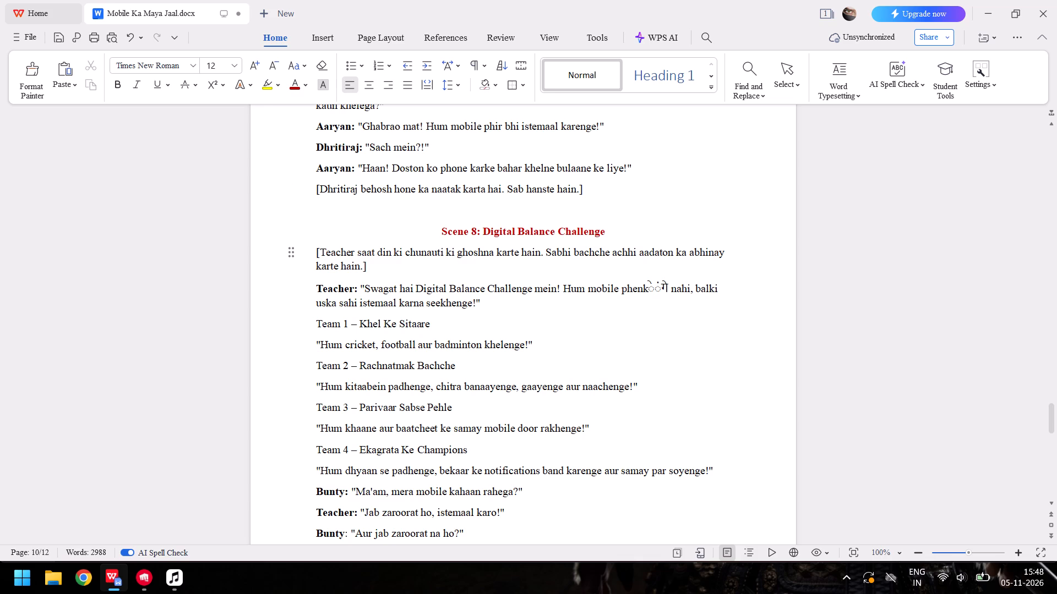
key("Left")
key("ctrl+Delete")
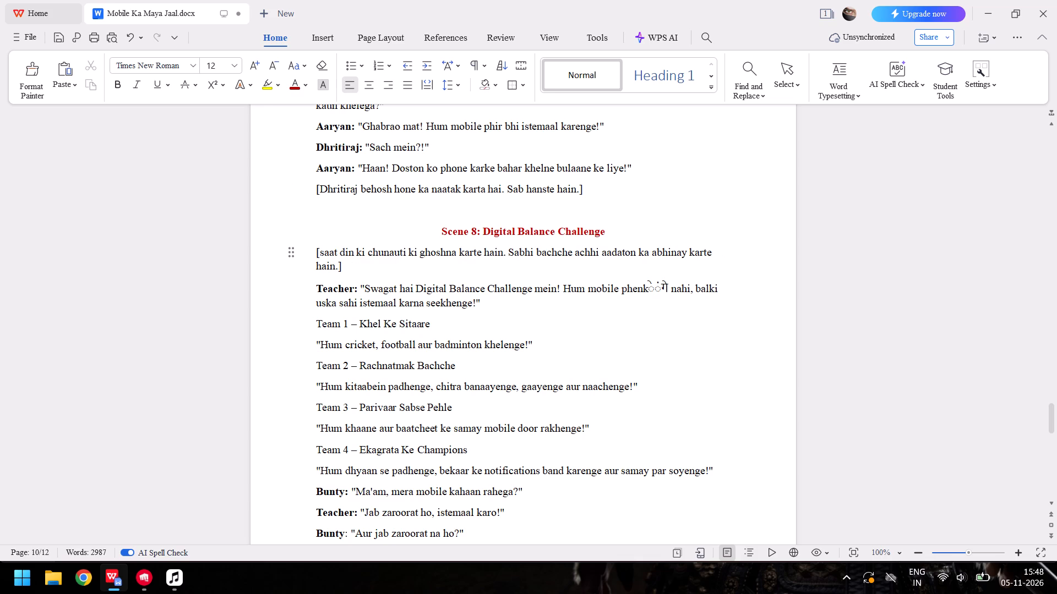
type("PhO")
key("shift+BackSpace")
key("shift+BackSpace")
key("shift+BackSpace")
key("shift+b")
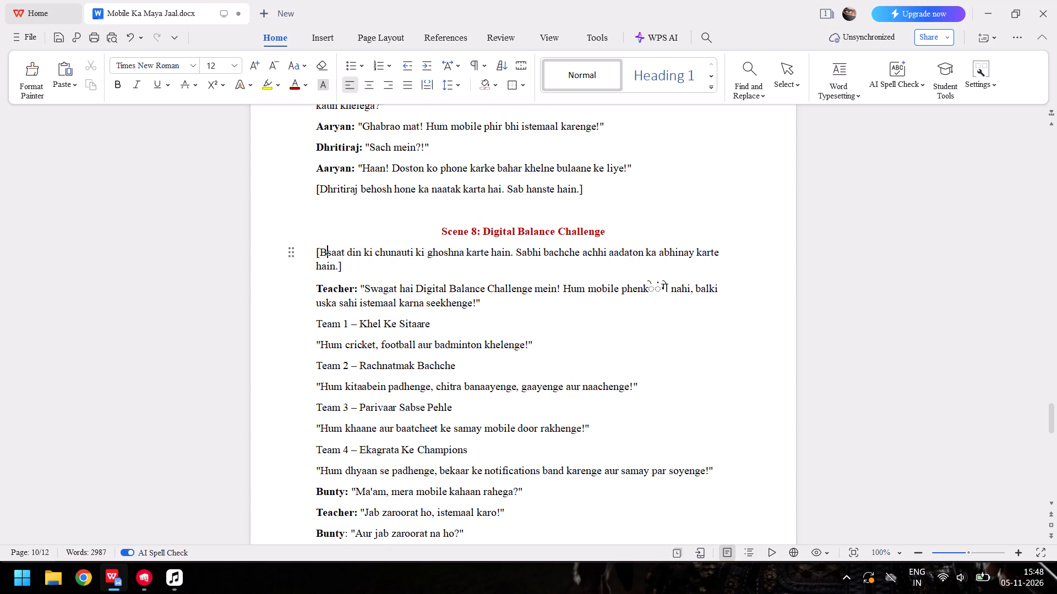
key("BackSpace")
key("ctrl+b")
type("PHOZANG")
key("space")
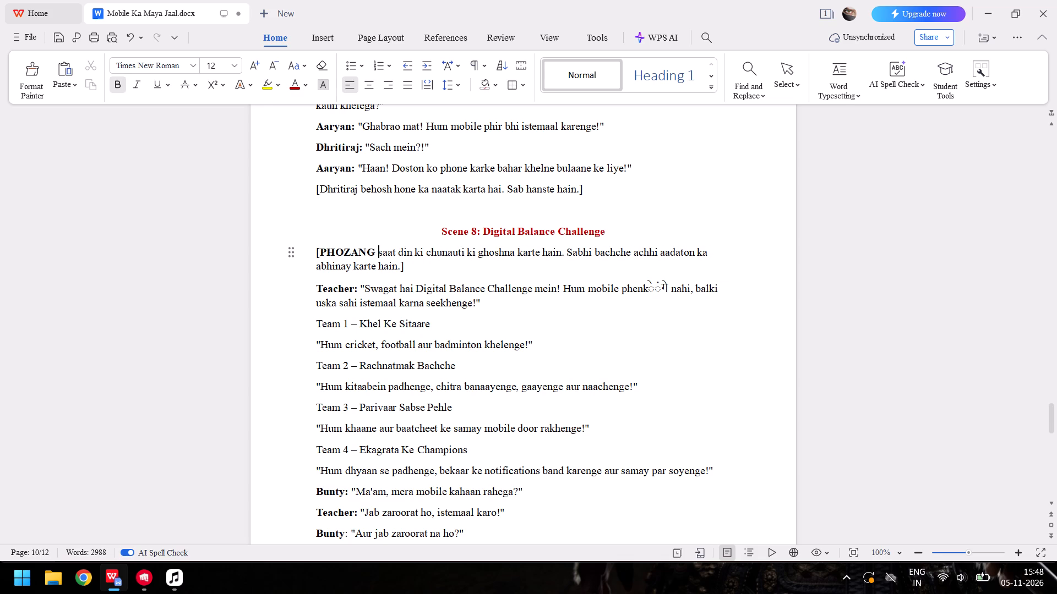
key("ctrl+b")
Relabel Teacher before "Swagat hai Digital Balance Challenge mein!" as Phoazang.
left_click(352, 287)
key("ctrl+BackSpace")
type("Phoaz")
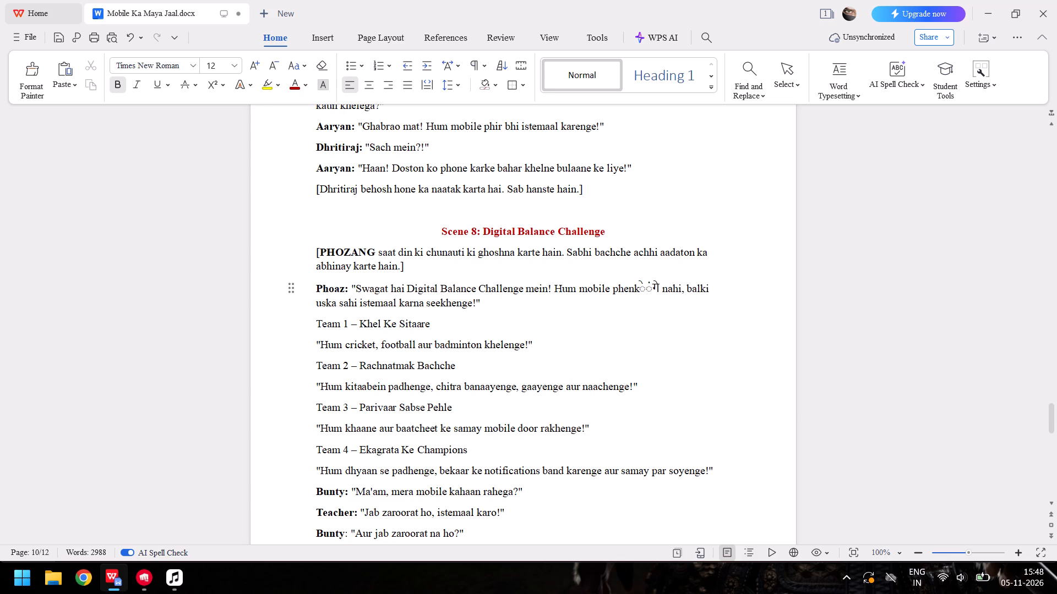
key("n")
key("BackSpace")
type("ang")
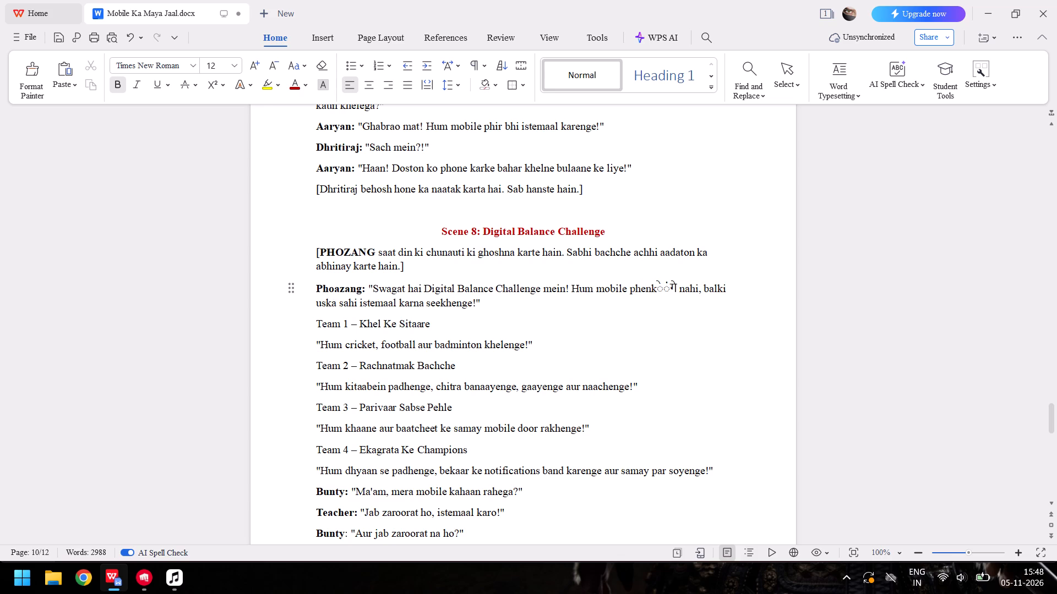
Relabel Bunty before "Ma'am, mera mobile kahaan rahega?" as Aaryan.
key("ctrl+Down")
key("ctrl+Down")
key("ctrl+Down")
key("ctrl+Down")
key("ctrl+Down")
key("ctrl+Down")
key("ctrl+Down")
key("ctrl+Down")
key("ctrl+Down")
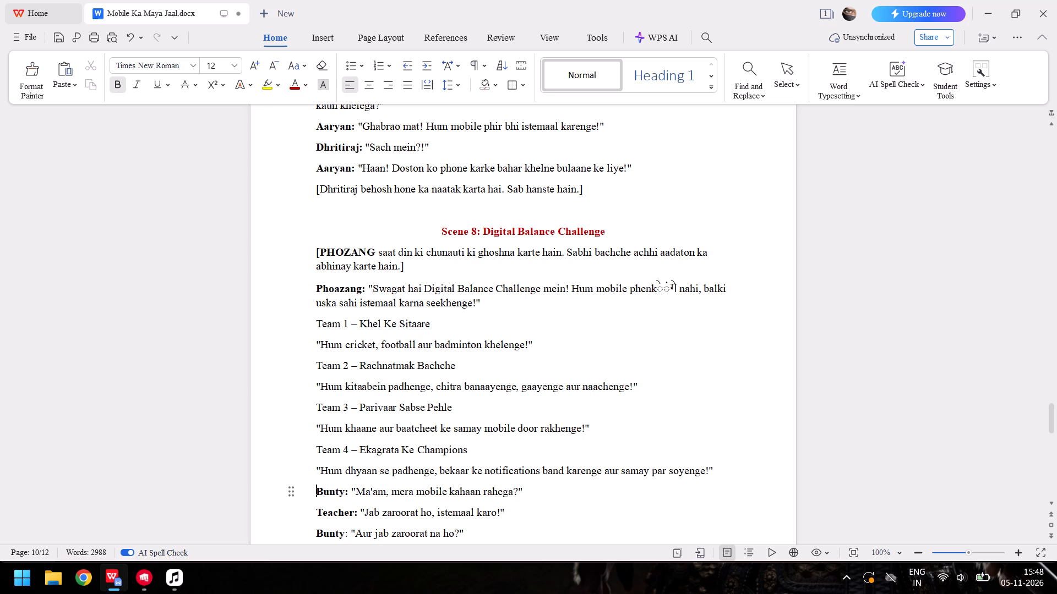
key("ctrl+Delete")
type("Aaruaun")
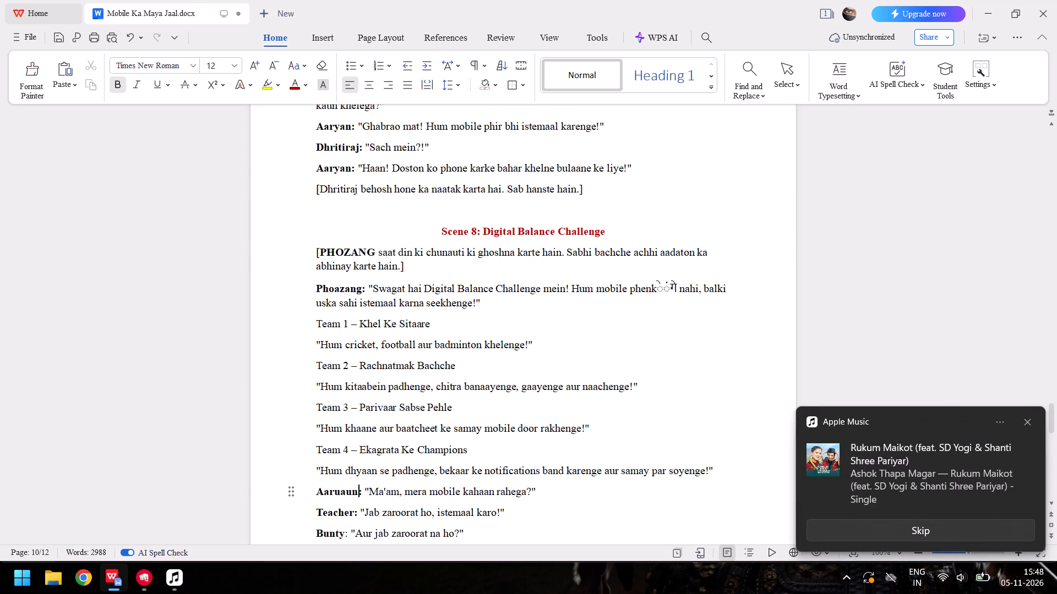
key("BackSpace")
key("BackSpace")
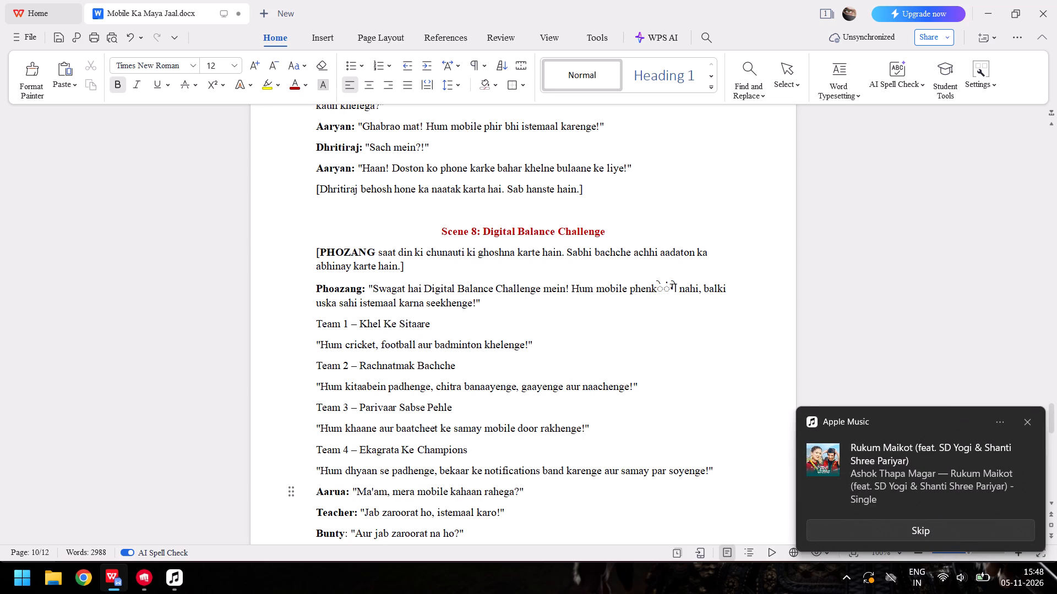
key("BackSpace")
key("BackSpace")
type("yan")
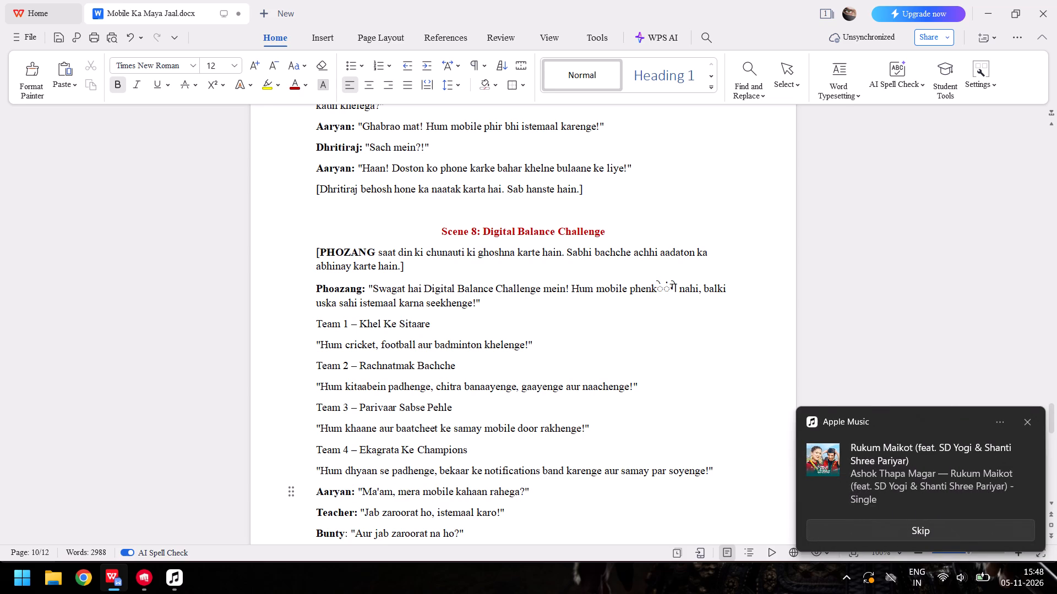
Relabel Teacher before "Jab zaroorat ho, istemaal karo!" as Phozang and Bunty before "Aur jab zaroorat na ho?" as Aaryan.
key("ctrl+Down")
key("ctrl+Delete")
type("Phozang")
key("ctrl+Down")
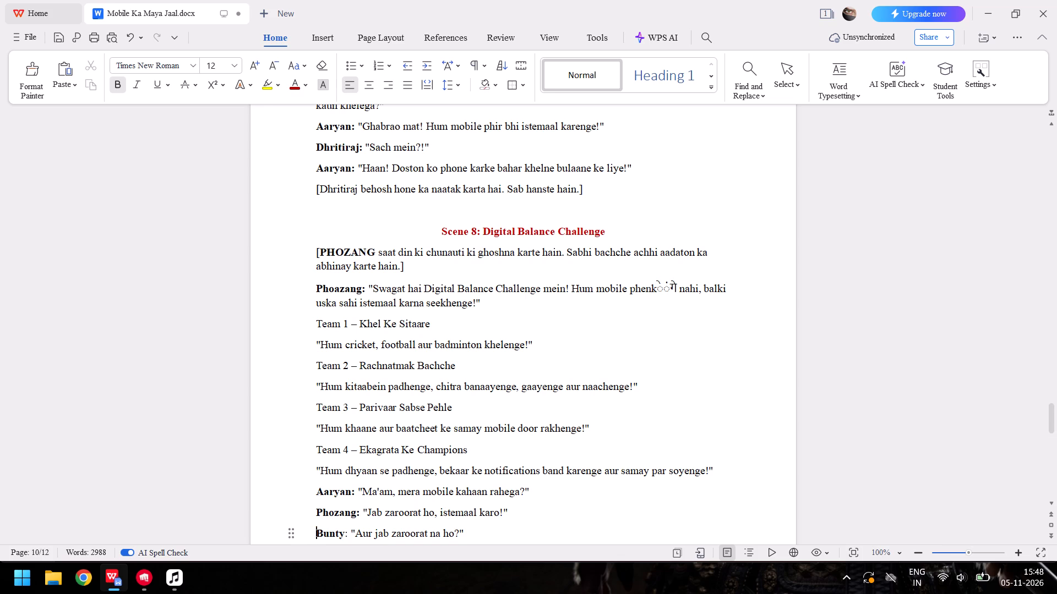
key("shift+a")
key("shift+BackSpace")
key("ctrl+Delete")
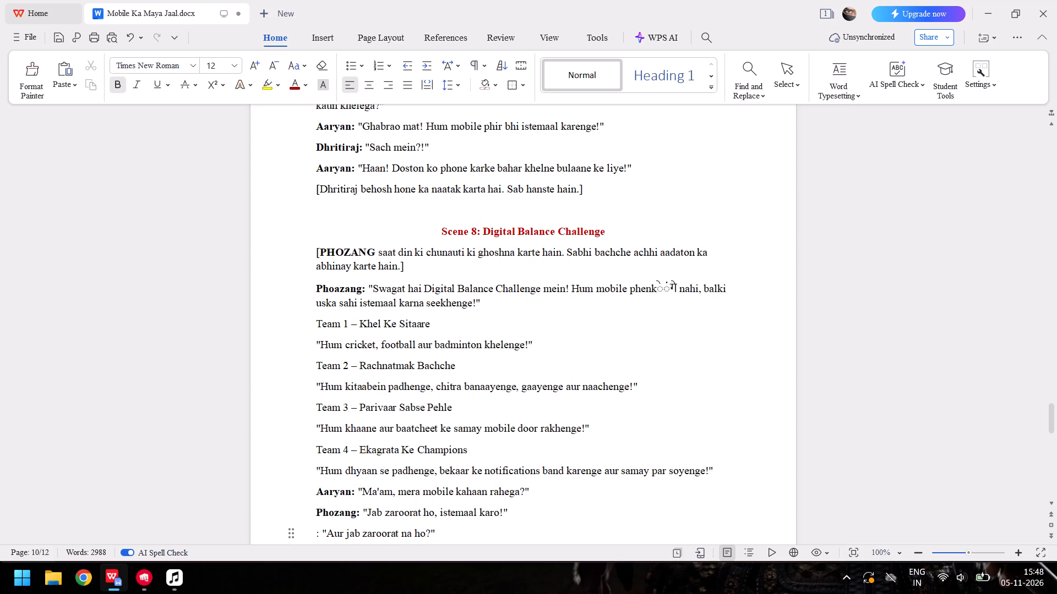
type("Aaryan")
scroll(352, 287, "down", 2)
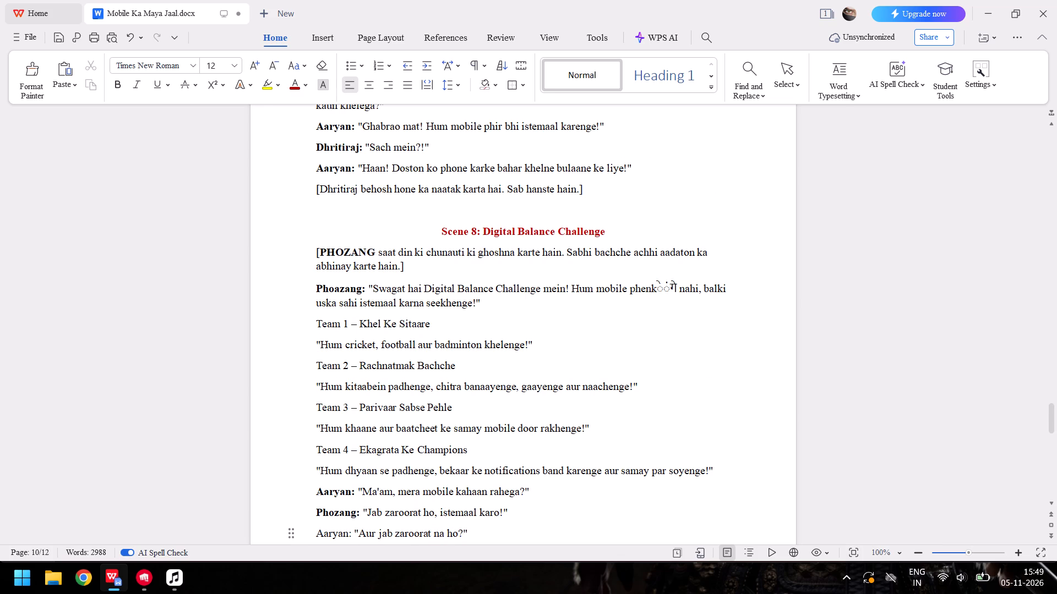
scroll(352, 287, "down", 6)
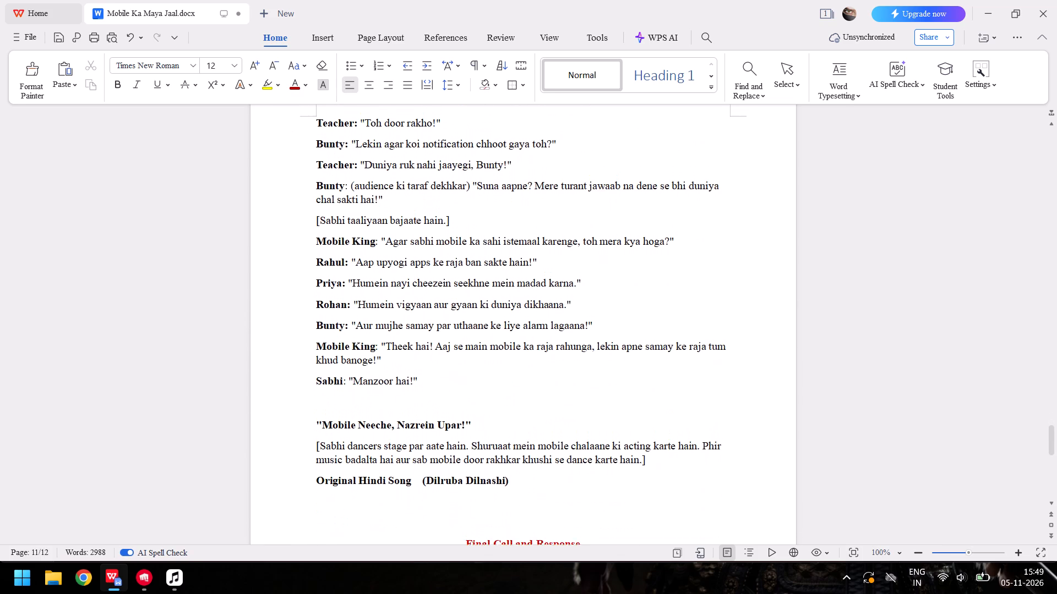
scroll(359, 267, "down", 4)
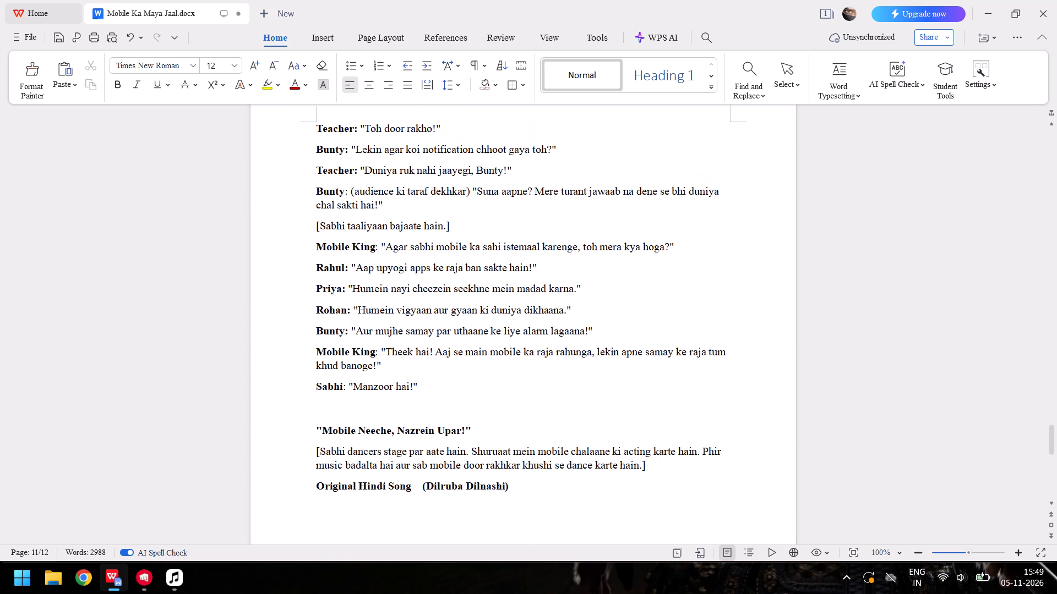
Relabel Teacher before "Toh door rakho!" as Phozang.
scroll(359, 267, "down", 1)
left_click_drag(359, 267, 333, 166)
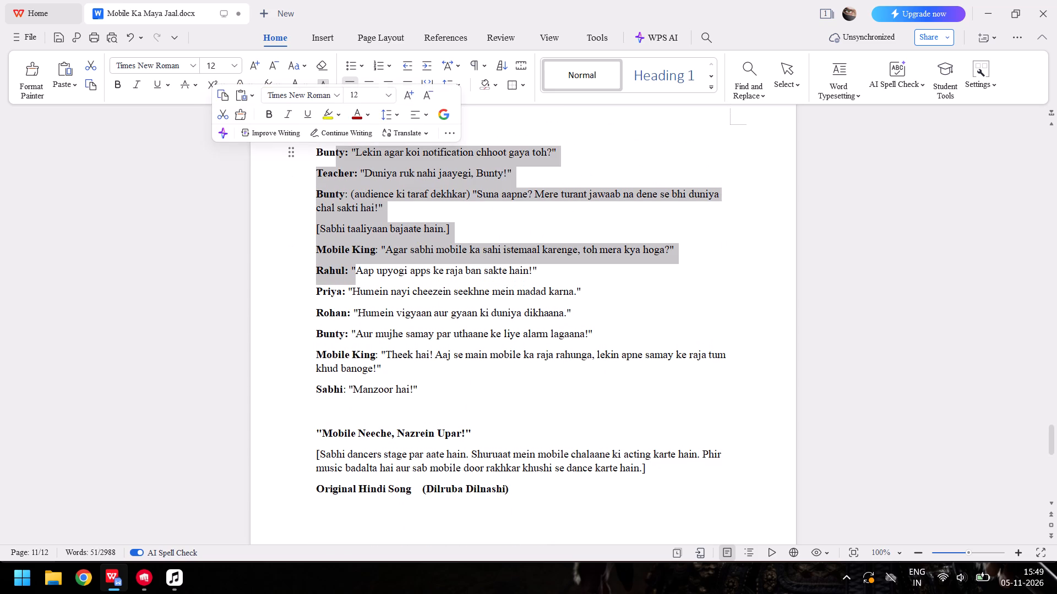
left_click(323, 149)
key("Up")
key("Left")
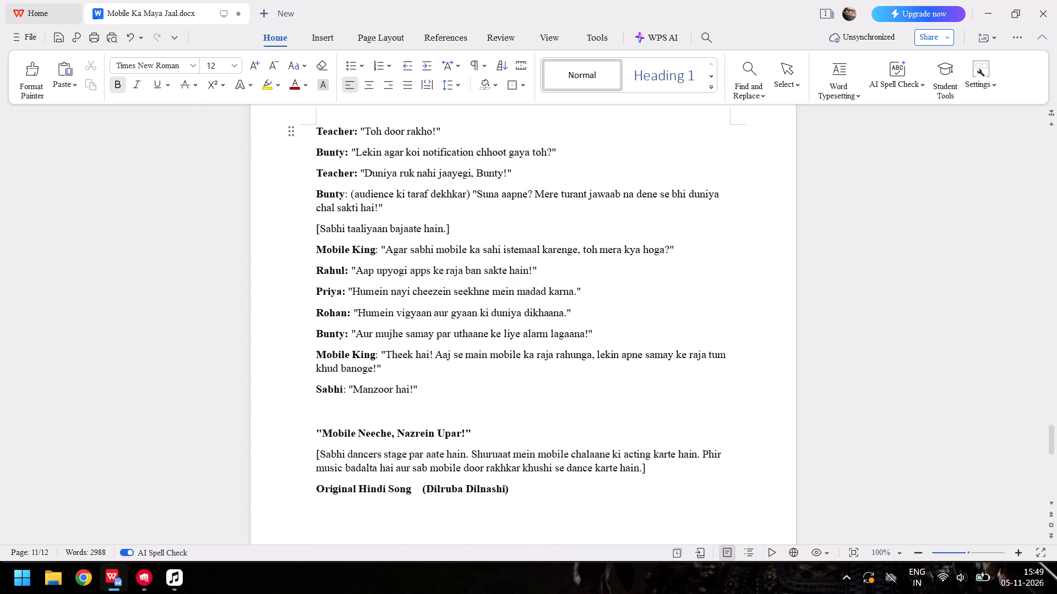
key("ctrl+Delete")
key("shift+p")
key("h")
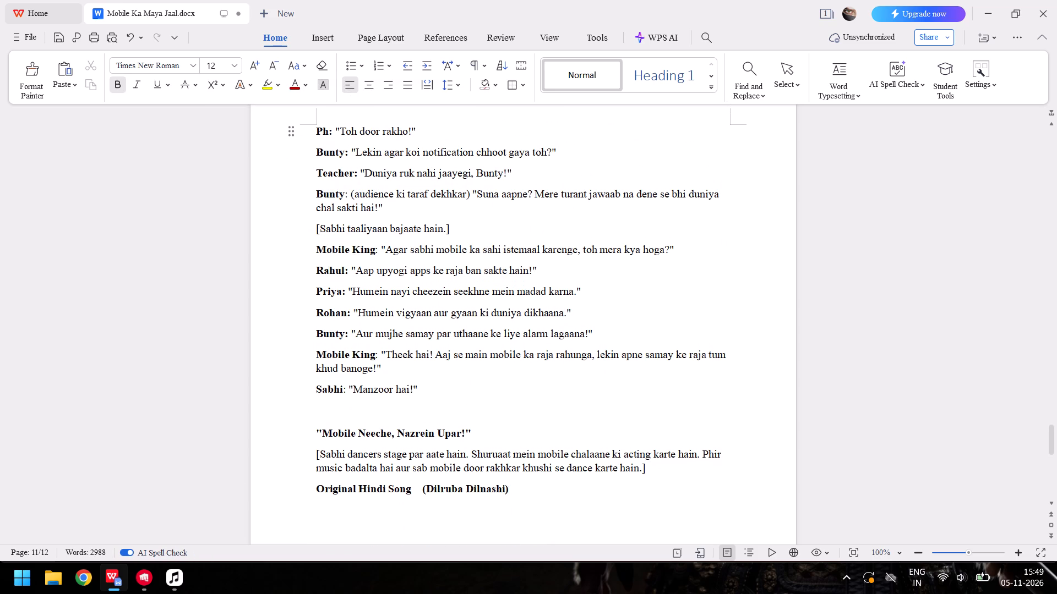
type("ozang")
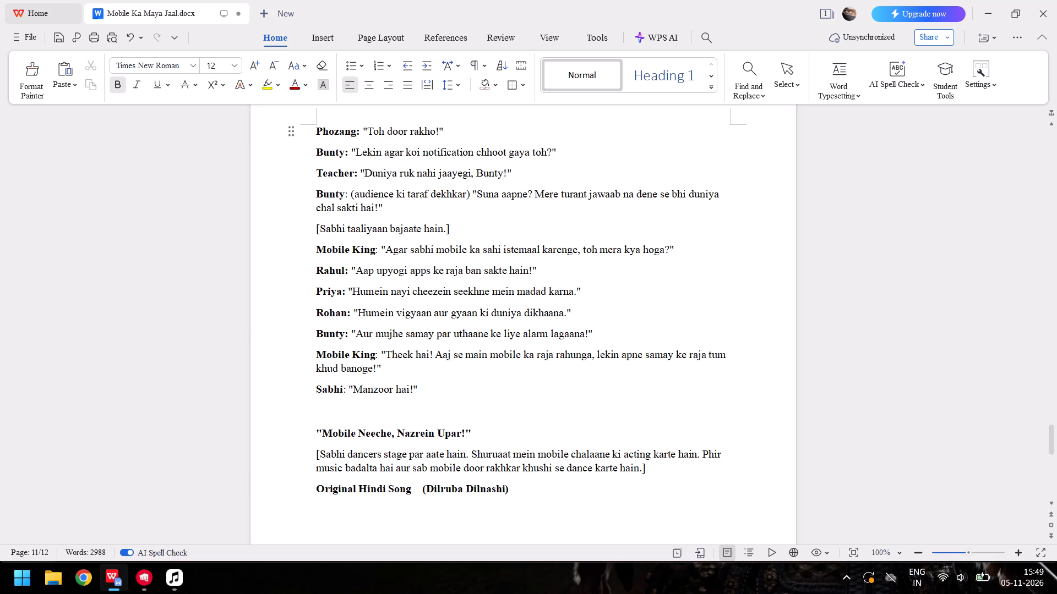
Relabel Bunty before "Lekin agar koi notification chhoot gaya toh?" as Aaryan.
key("ctrl+Down")
key("ctrl+Delete")
type("Aaaryan")
key("ctrl+Left")
key("Right")
key("Right")
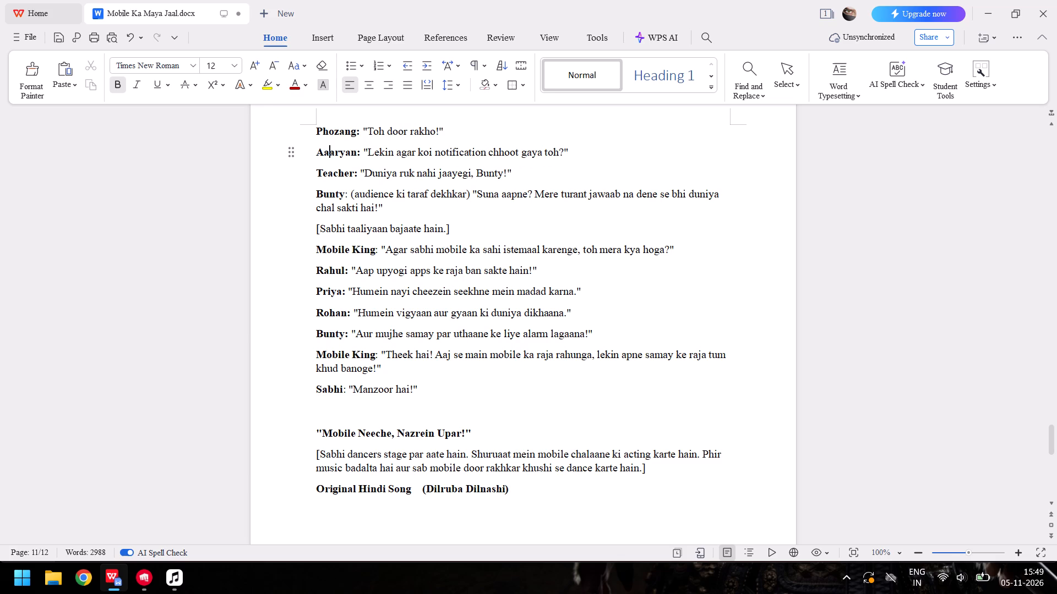
key("Delete")
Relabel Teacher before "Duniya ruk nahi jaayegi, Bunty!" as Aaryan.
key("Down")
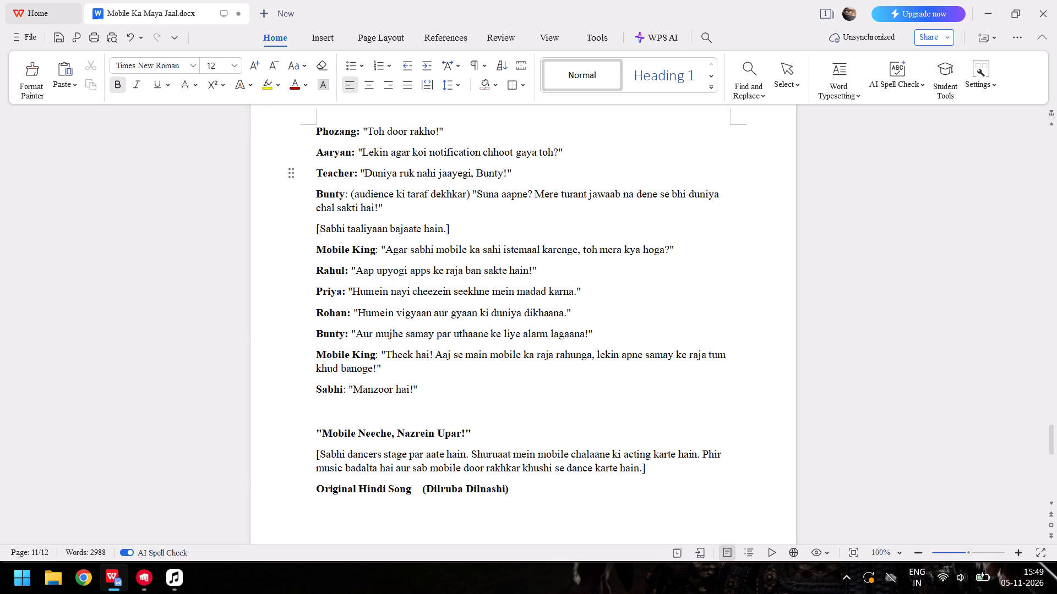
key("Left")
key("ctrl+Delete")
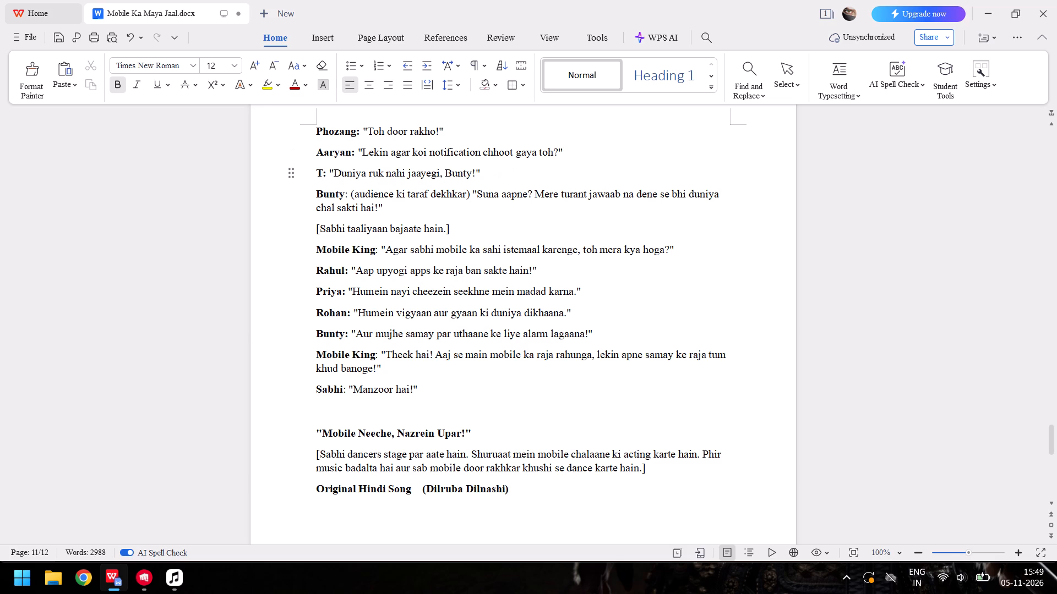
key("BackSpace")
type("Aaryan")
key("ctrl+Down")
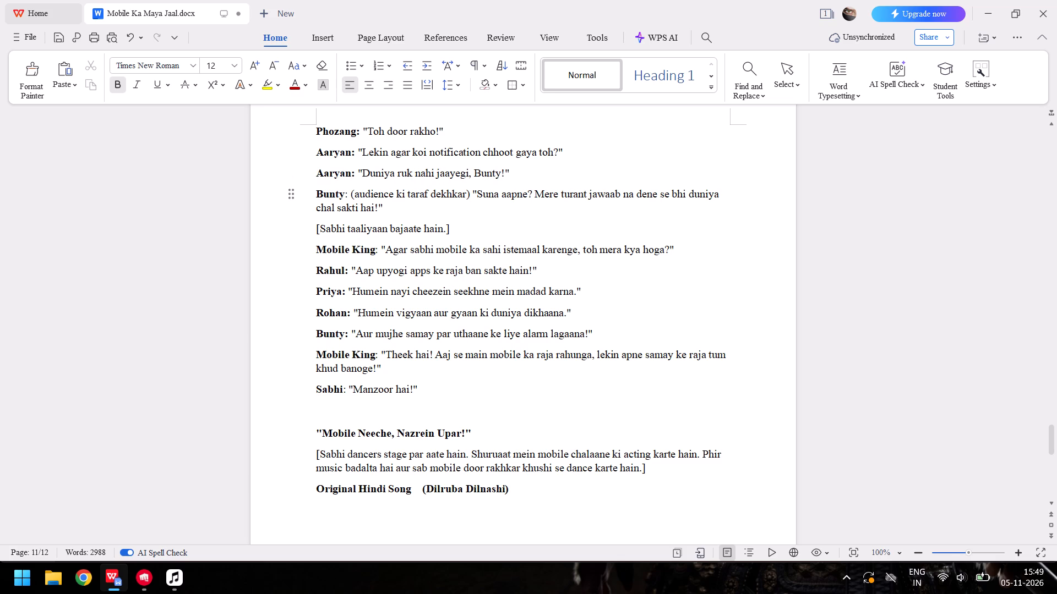
Change the speaker label before "Duniya ruk nahi jaayegi, Bunty!" to Phozang.
key("ctrl+Left")
key("ctrl+Left")
key("ctrl+Up")
key("ctrl+Delete")
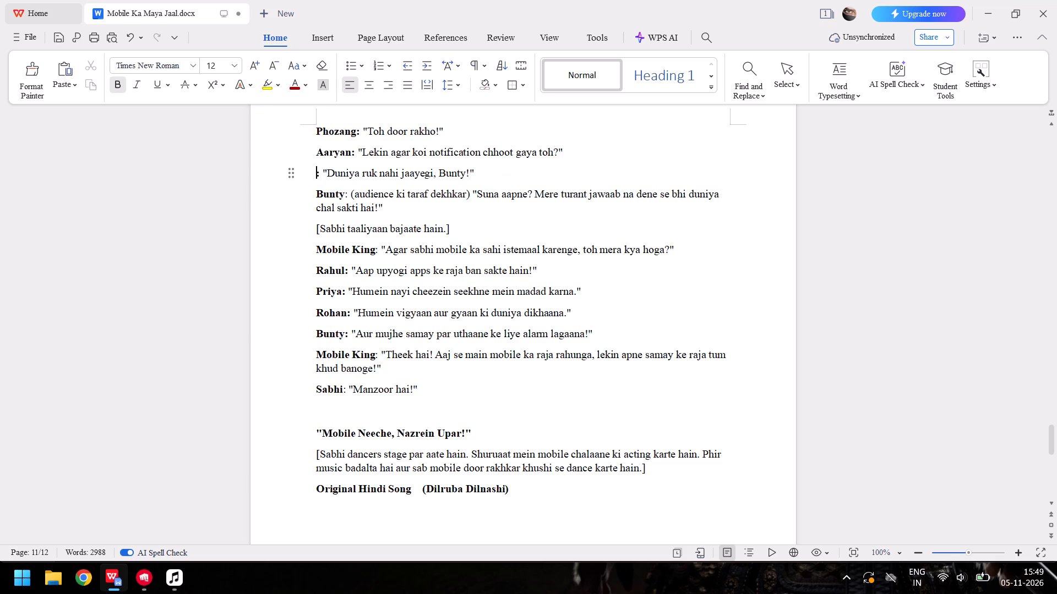
type("Phozang")
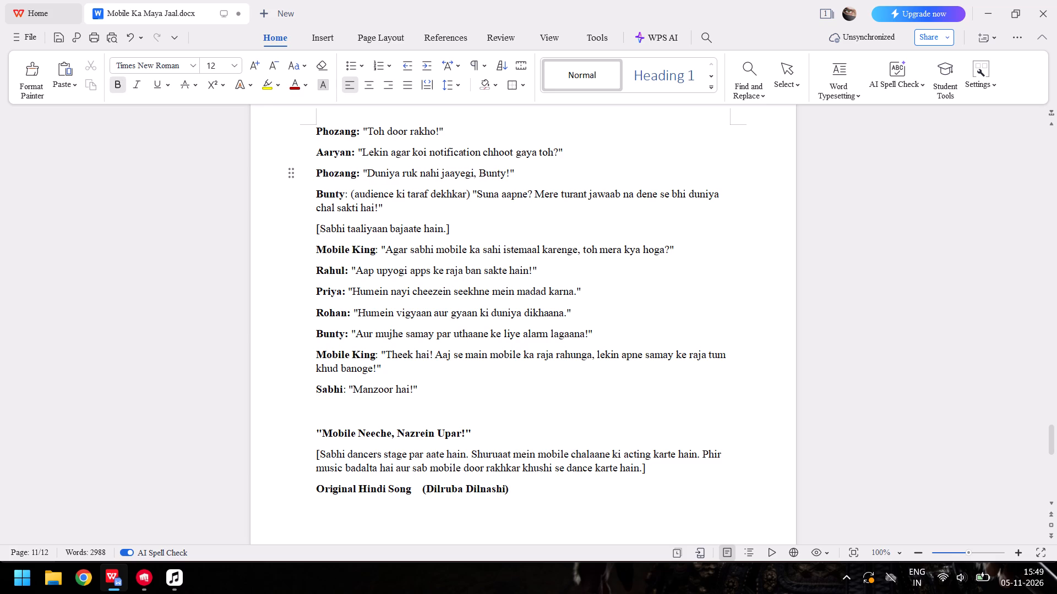
Replace Bunty with Aaryan inside Phozang's line "Duniya ruk nahi jaayegi, Bunty!".
key("ctrl+Left")
key("ctrl+Left")
key("Down")
key("ctrl+Left")
key("ctrl+Left")
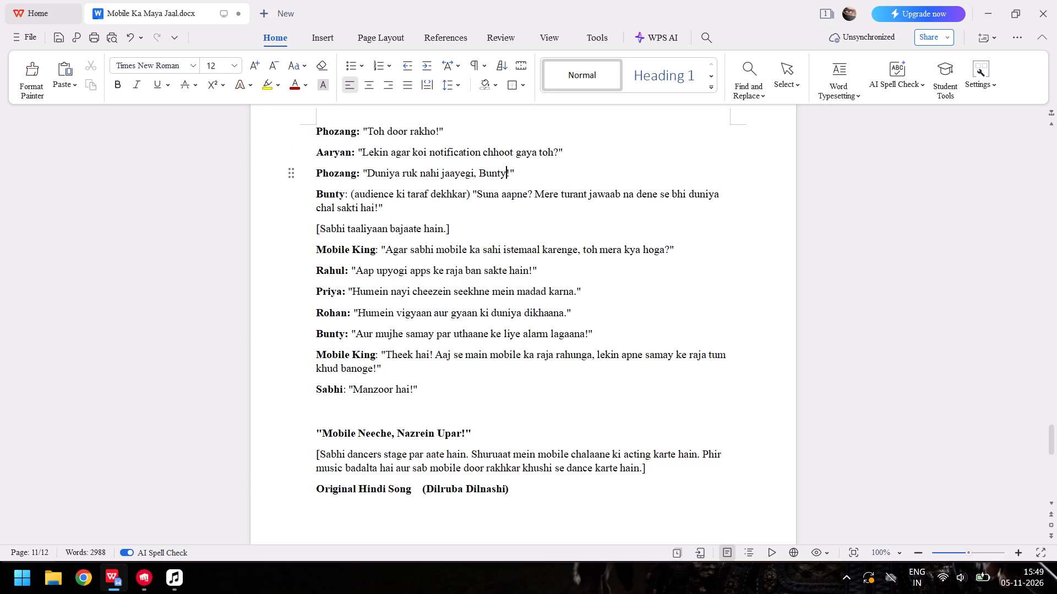
key("ctrl+BackSpace")
type("Aaryna")
key("BackSpace")
key("BackSpace")
key("n")
key("BackSpace")
type("an")
Relabel Bunty before "(audience ki taraf dekhkar) Suna aapne?" as Aaryan.
key("ctrl+Down")
key("ctrl+Delete")
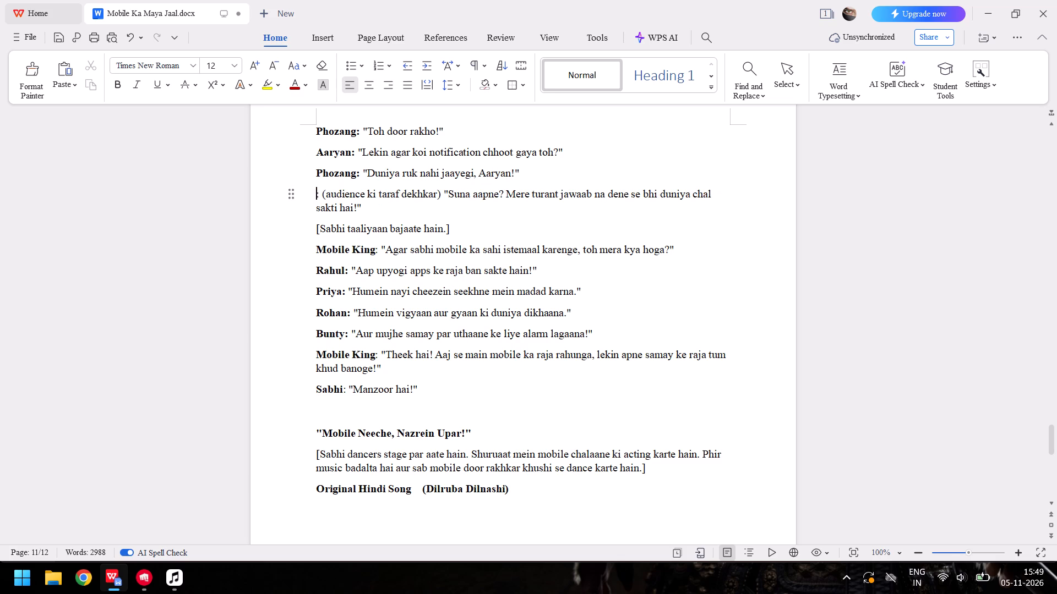
type("Aaryan")
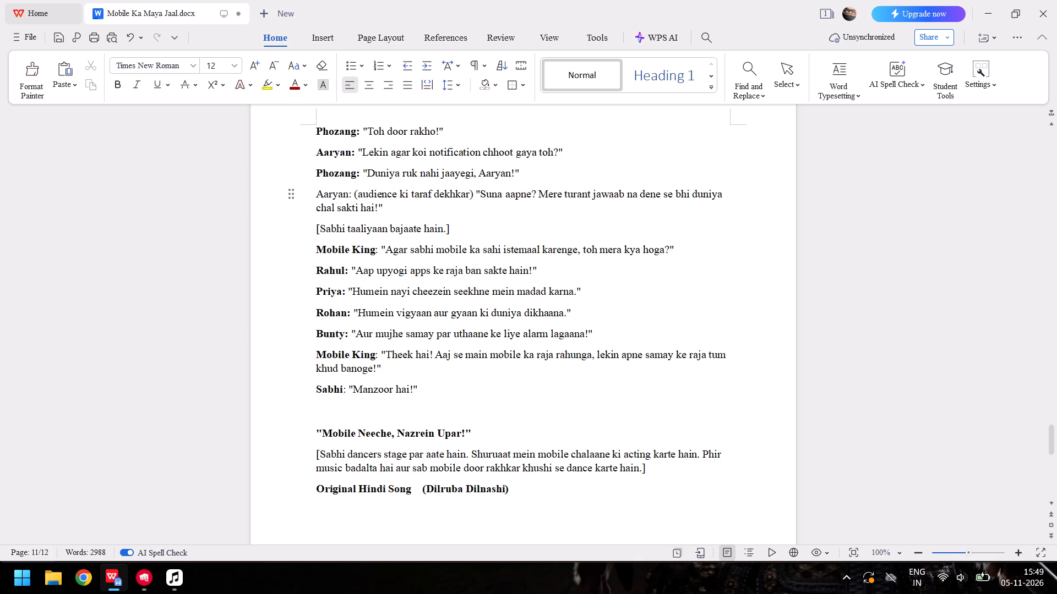
Relabel Mobile King before "Agar sabhi mobile ka sahi istemaal karenge, toh mera kya hoga?" as Dhritiraj.
key("ctrl+Down")
key("ctrl+Down")
key("ctrl+Delete")
key("ctrl+Delete")
type("Dhritraj")
key("Left")
key("Left")
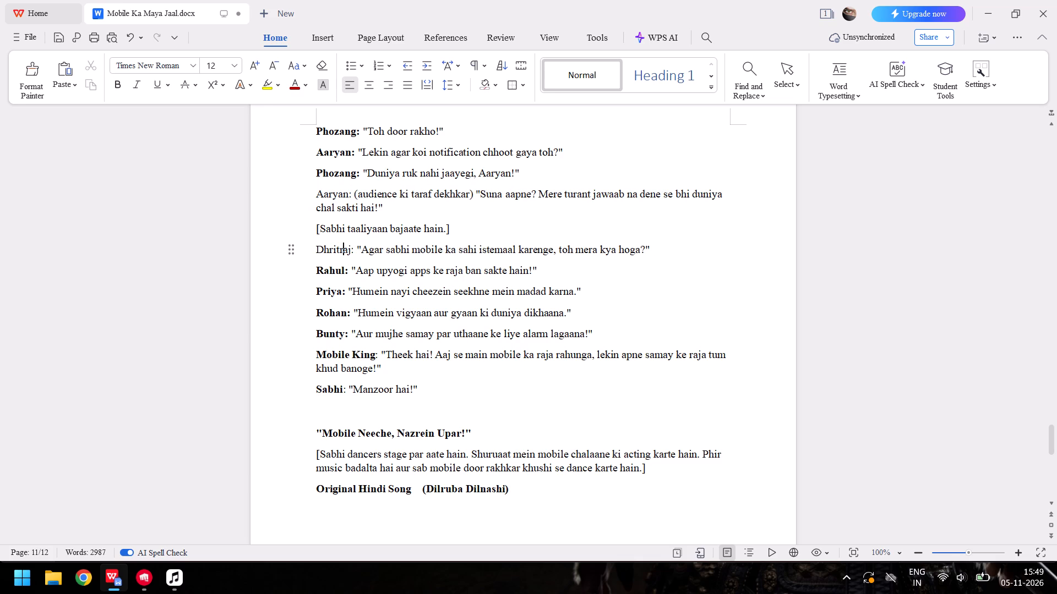
key("Left")
key("i")
Relabel Rahul before "Aap upyogi apps ke raja ban sakte hain!" as Rudraansh and Priya on the following line as Obee.
key("ctrl+Down")
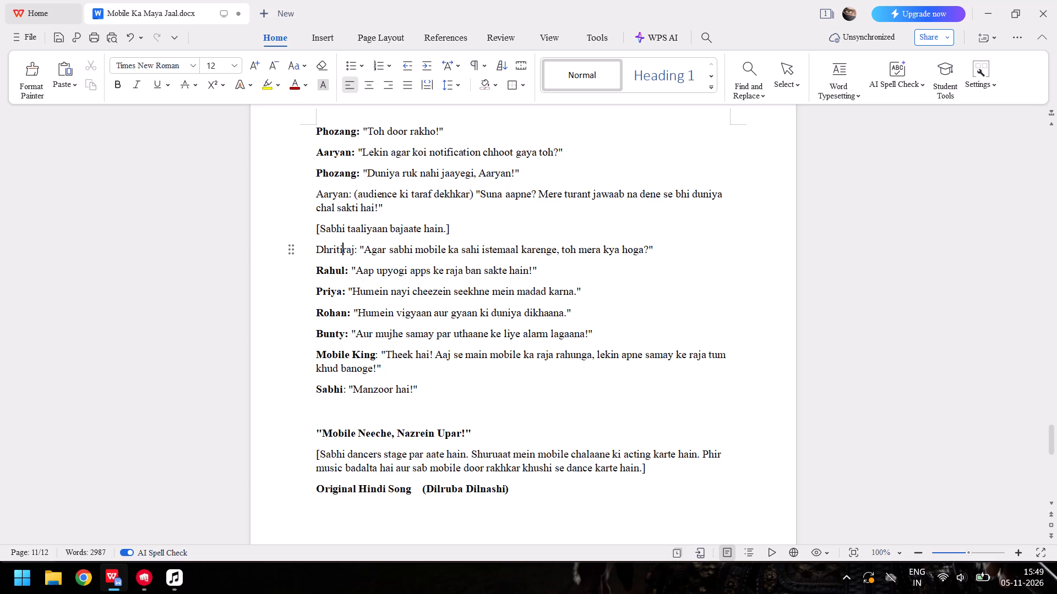
key("ctrl+Delete")
type("Rudraansh")
key("ctrl+Down")
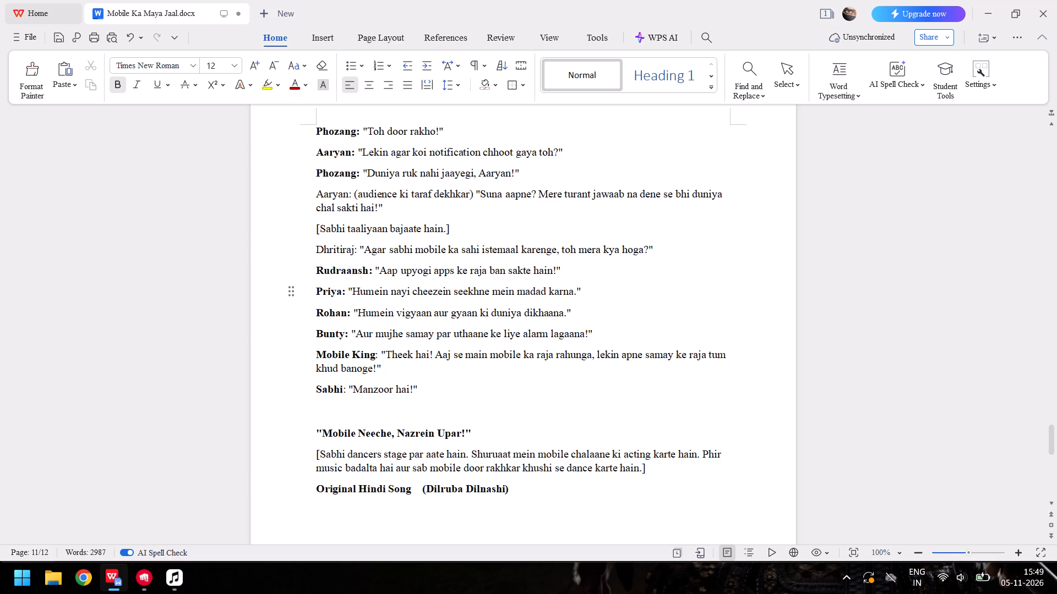
key("ctrl+Delete")
type("Obee")
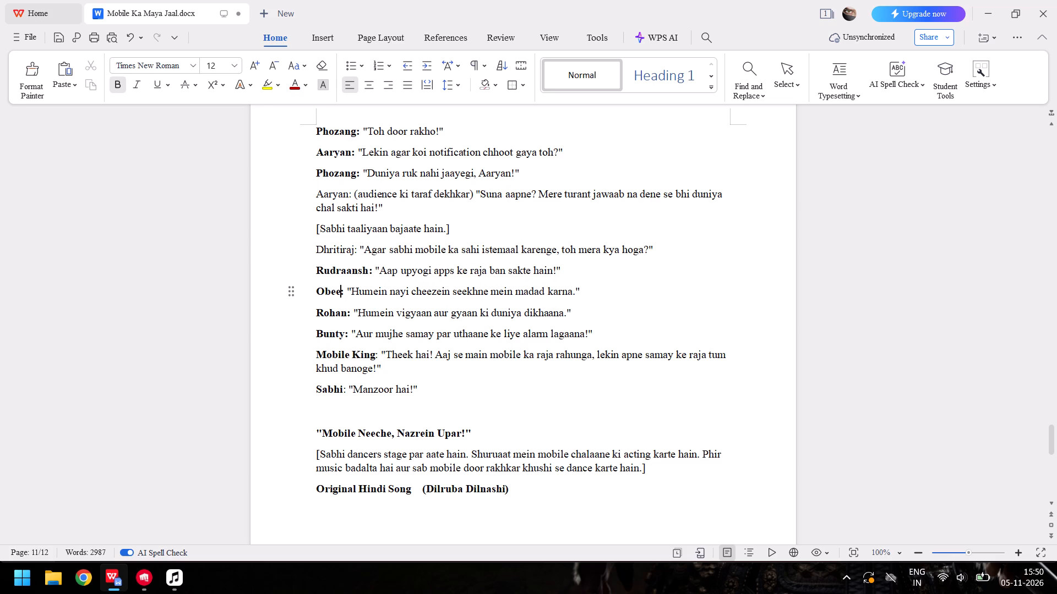
Relabel Rohan before "Humein vigyaan aur gyaan ki duniya dikhaana." as Vinayak and Bunty on the following line as Aaryan.
key("ctrl+Down")
key("ctrl+Delete")
type("Vinayak")
key("ctrl+Down")
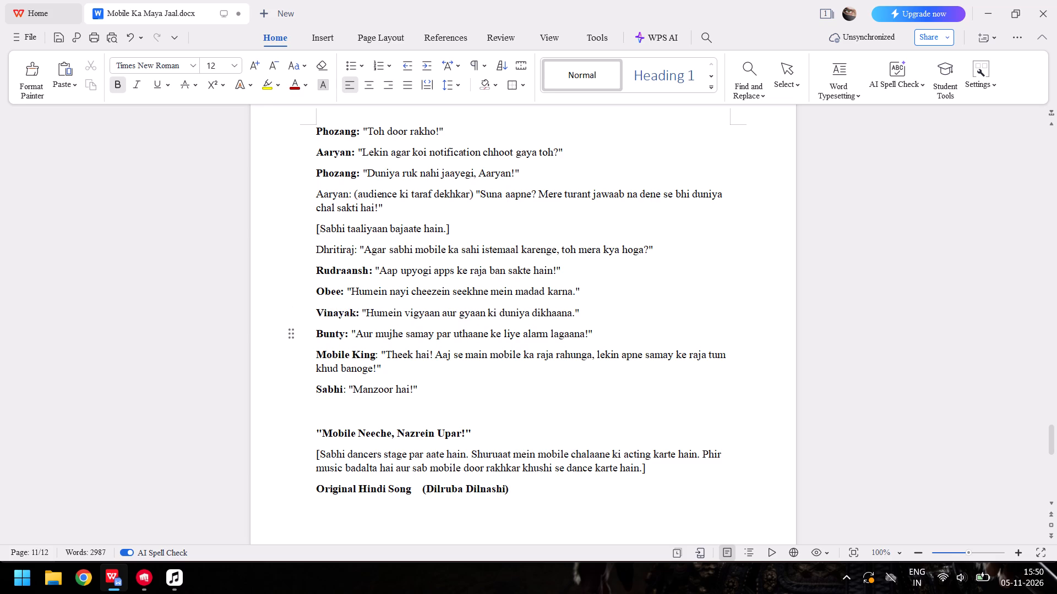
key("ctrl+Delete")
type("Aaryan")
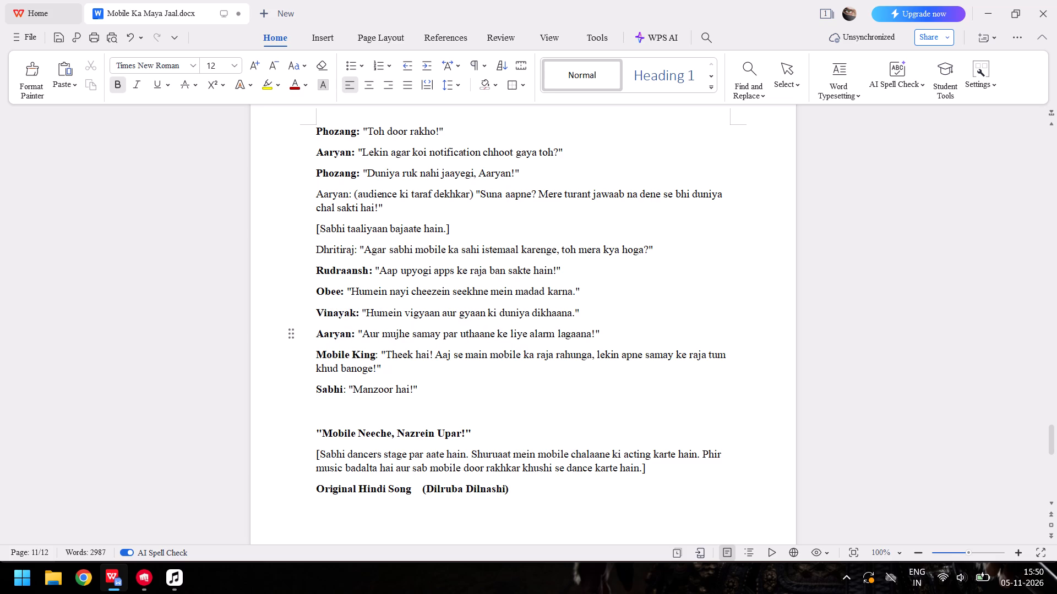
Relabel Mobile King before "Theek hai! Aaj se main mobile ka raja rahunga" as Dhritiraj.
key("ctrl+Down")
key("ctrl+Delete")
key("ctrl+Delete")
type("Dhri")
type("tiraj")
key("space")
Remove the blank line between Sabhi's "Manzoor hai!" and the heading "Mobile Neeche, Nazrein Upar!".
key("ctrl+Down")
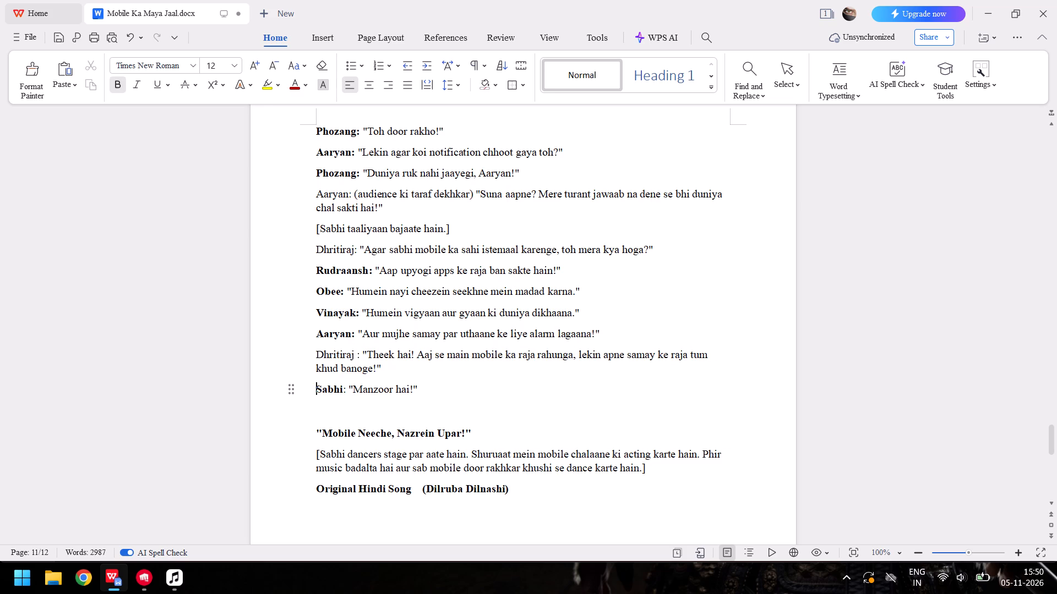
scroll(292, 270, "down", 3)
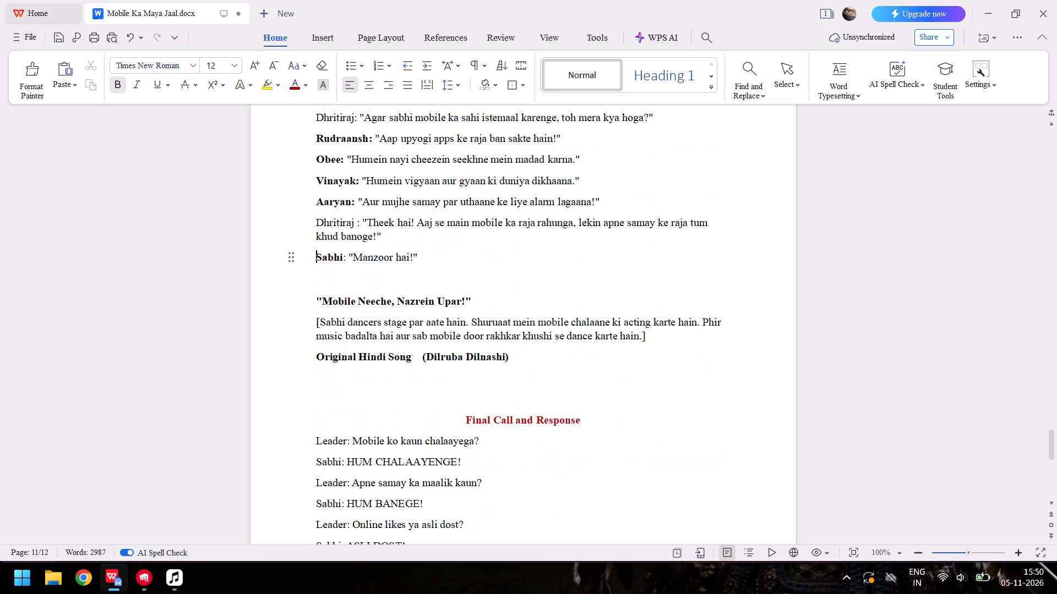
key("Down")
key("BackSpace")
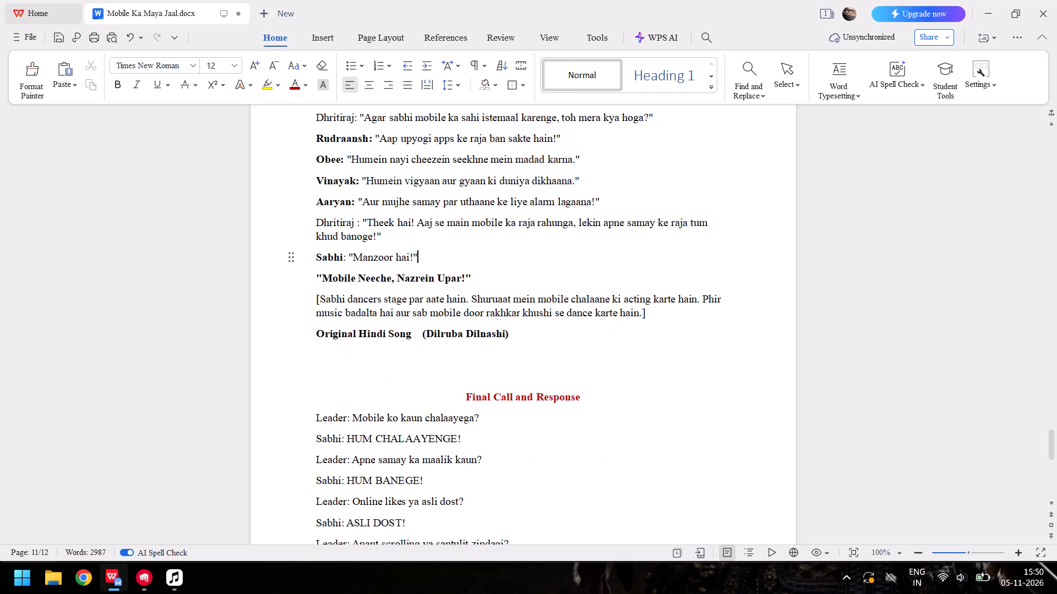
Look over the Final Call and Response and LAST MESSAGE sections for roles that still need children's names.
scroll(632, 297, "down", 1)
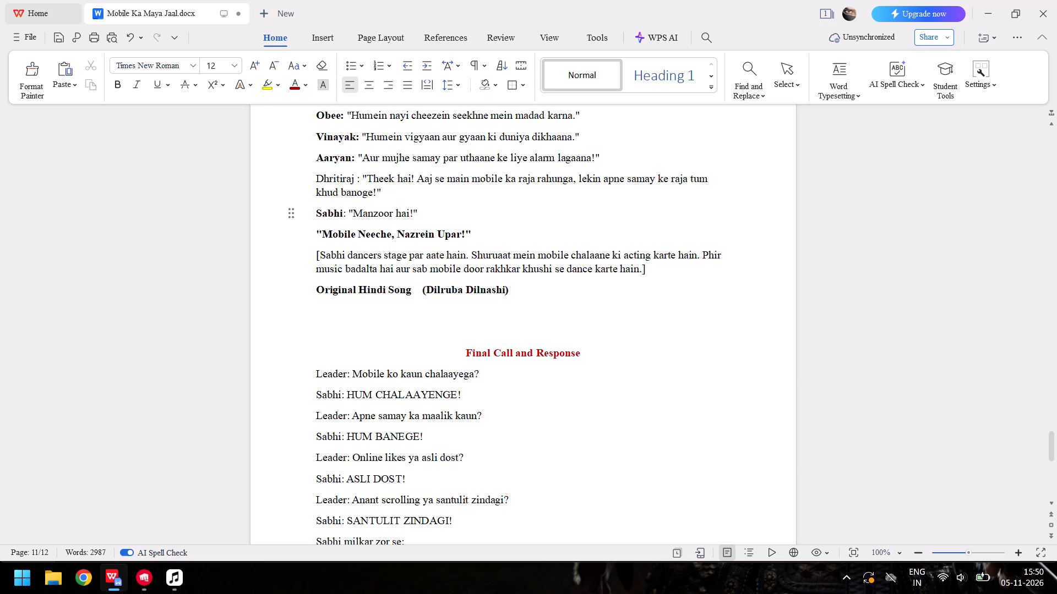
scroll(411, 289, "down", 5)
scroll(419, 213, "down", 5)
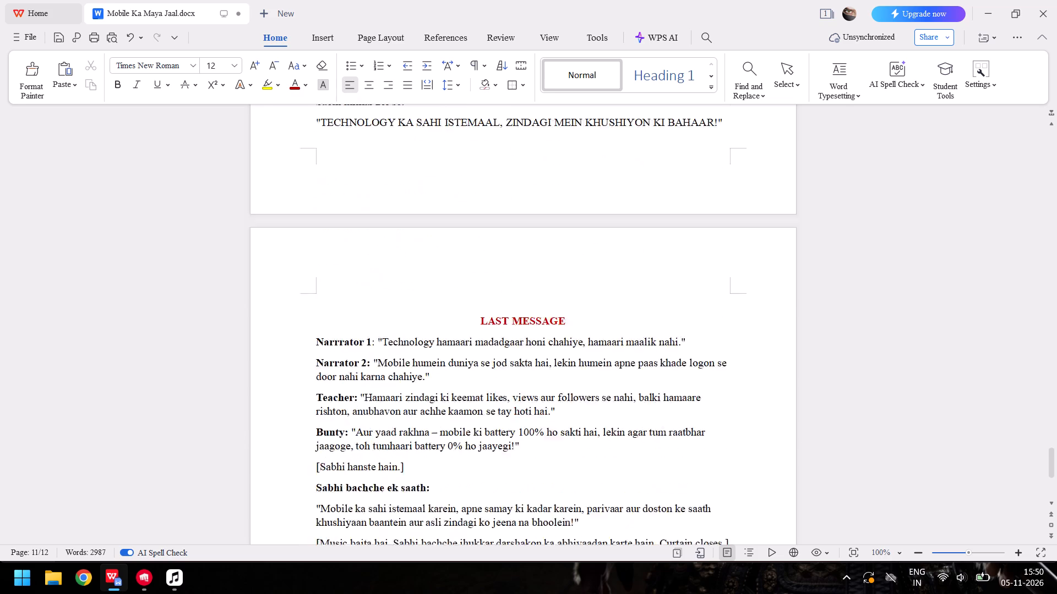
scroll(421, 210, "down", 4)
scroll(401, 224, "up", 9)
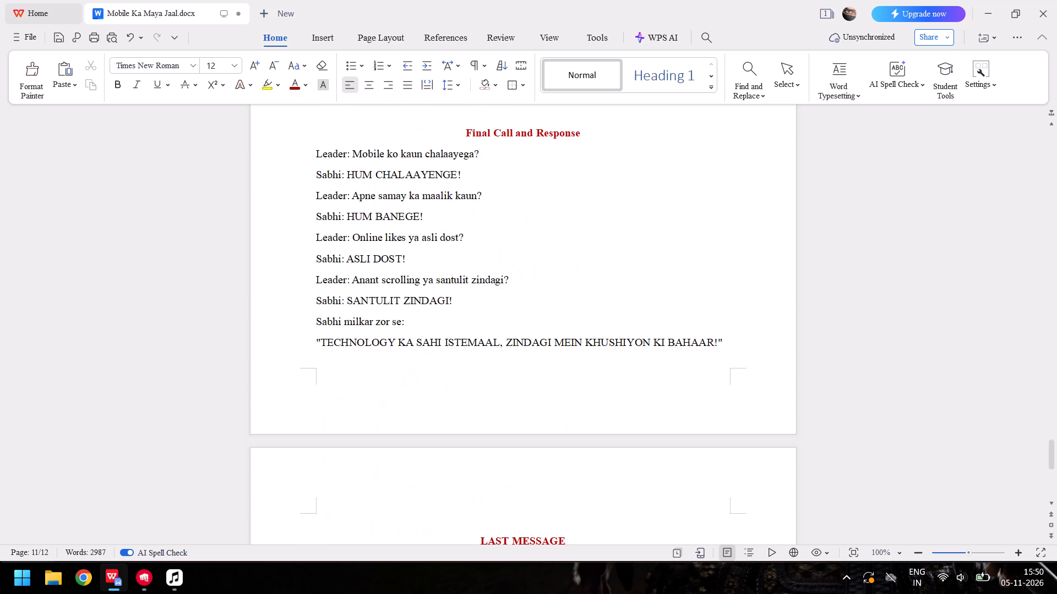
scroll(394, 224, "up", 2)
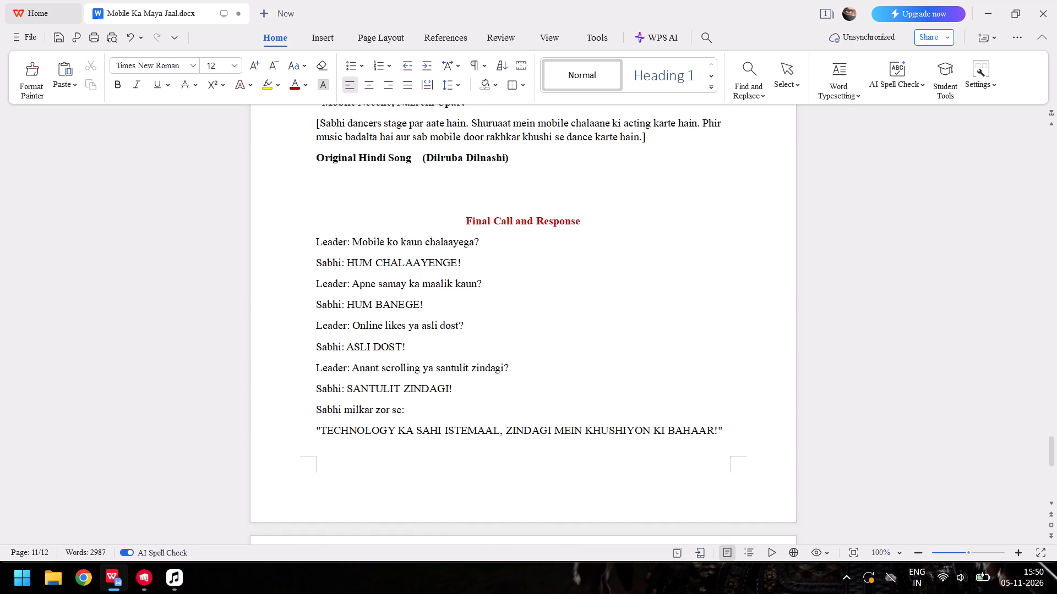
Relabel Leader before "Mobile ko kaun chalaayega?" in Final Call and Response as Rudraansh in bold.
left_click(350, 239)
key("Left")
key("ctrl+BackSpace")
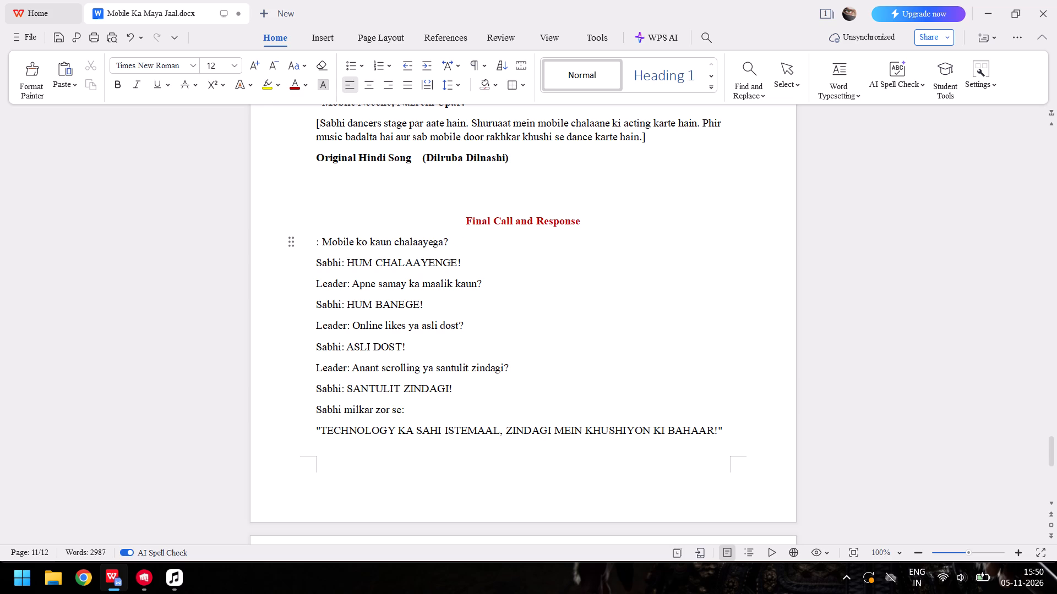
type("Rudraansh")
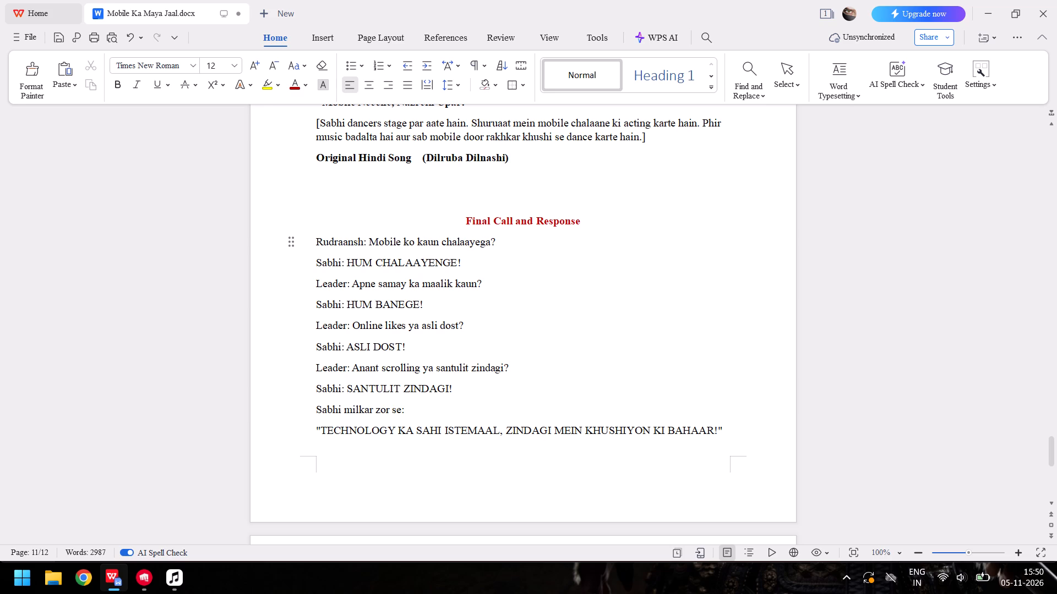
key("ctrl+shift+Left")
key("ctrl+b")
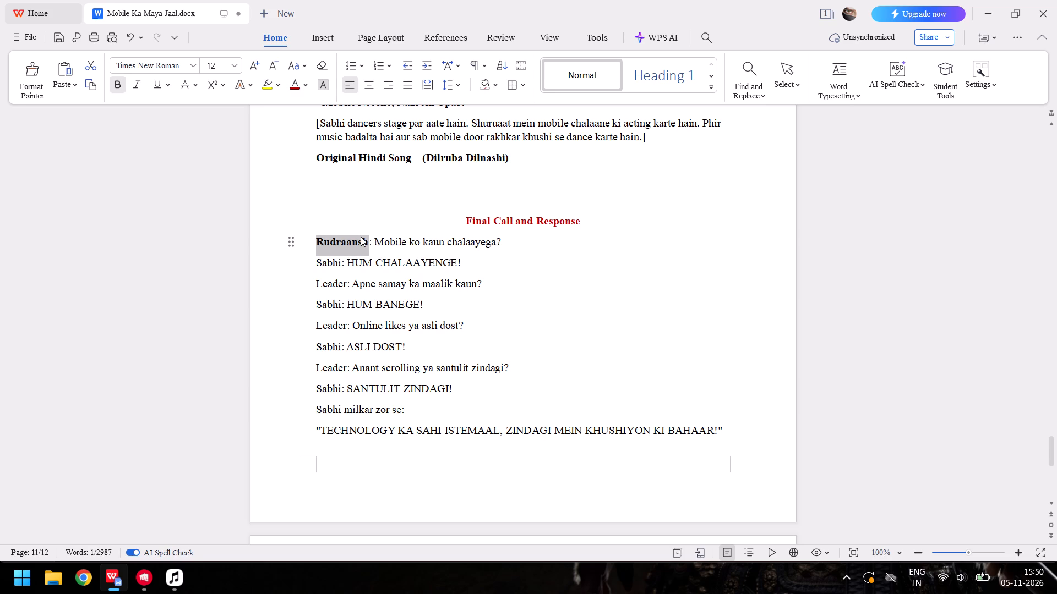
Make the Sabhi label before "HUM CHALAAYENGE!" in Final Call and Response bold.
key("ctrl+Down")
key("ctrl+Down")
key("ctrl+Down")
key("ctrl+Up")
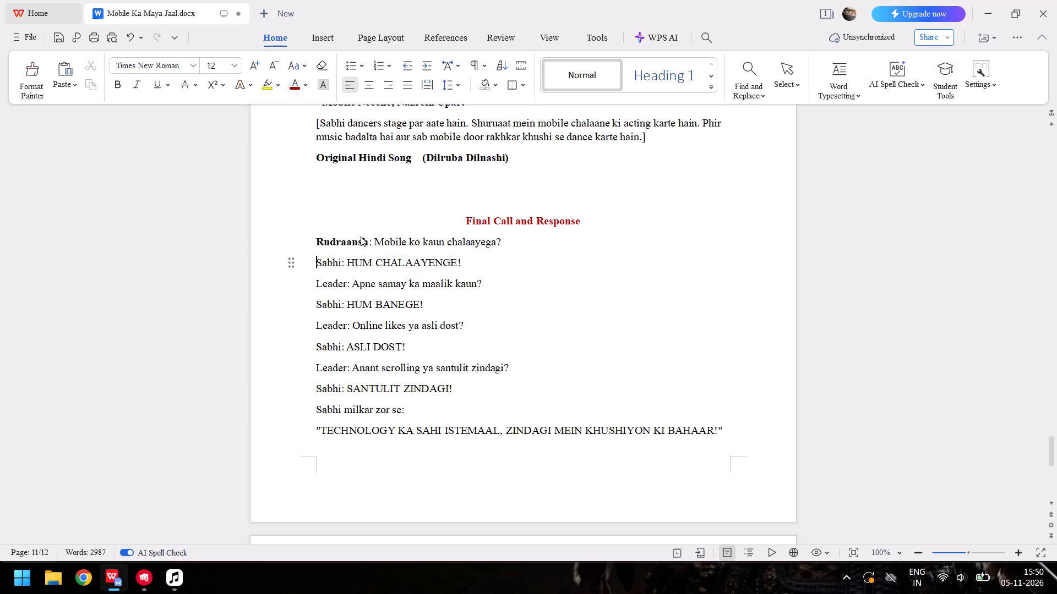
key("ctrl+shift+Right")
key("ctrl+b")
Relabel Leader before "Apne samay ka maalik kaun?" as Rudraansh in bold.
key("ctrl+Down")
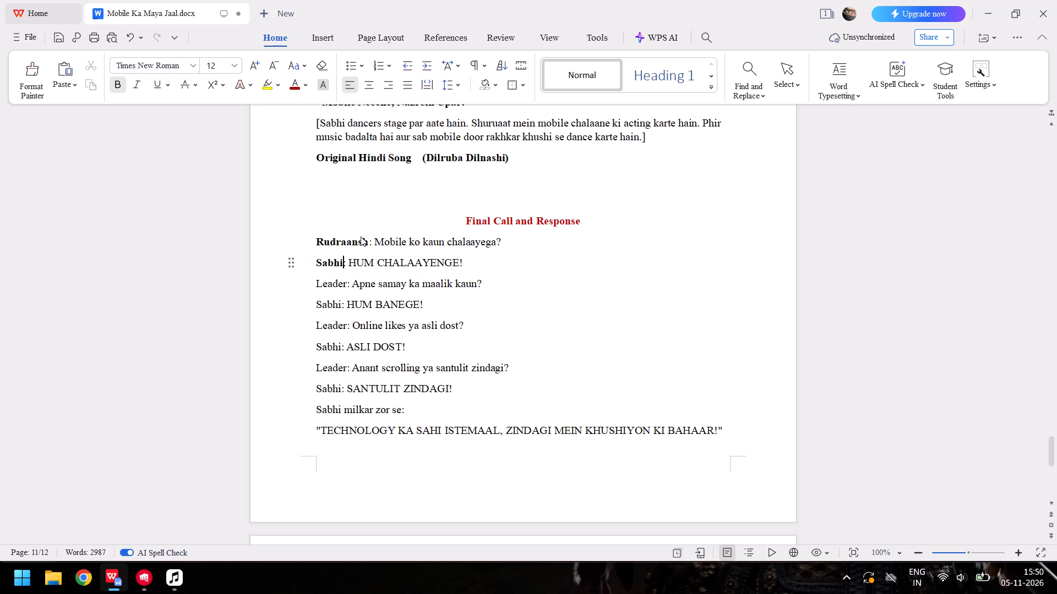
key("ctrl+Down")
key("ctrl+shift+Right")
key("ctrl+b")
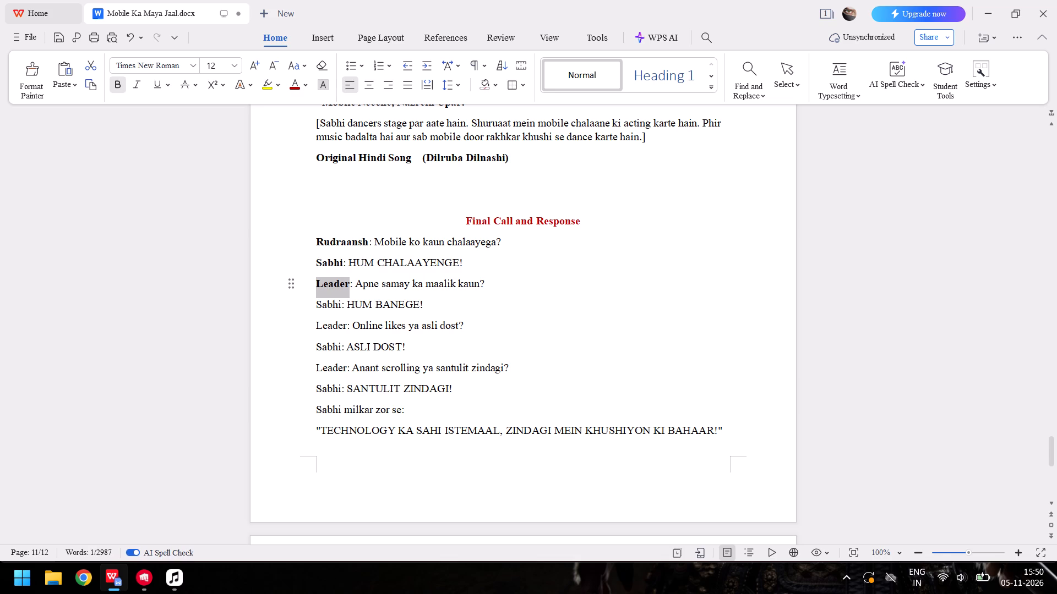
key("ctrl+BackSpace")
key("Return")
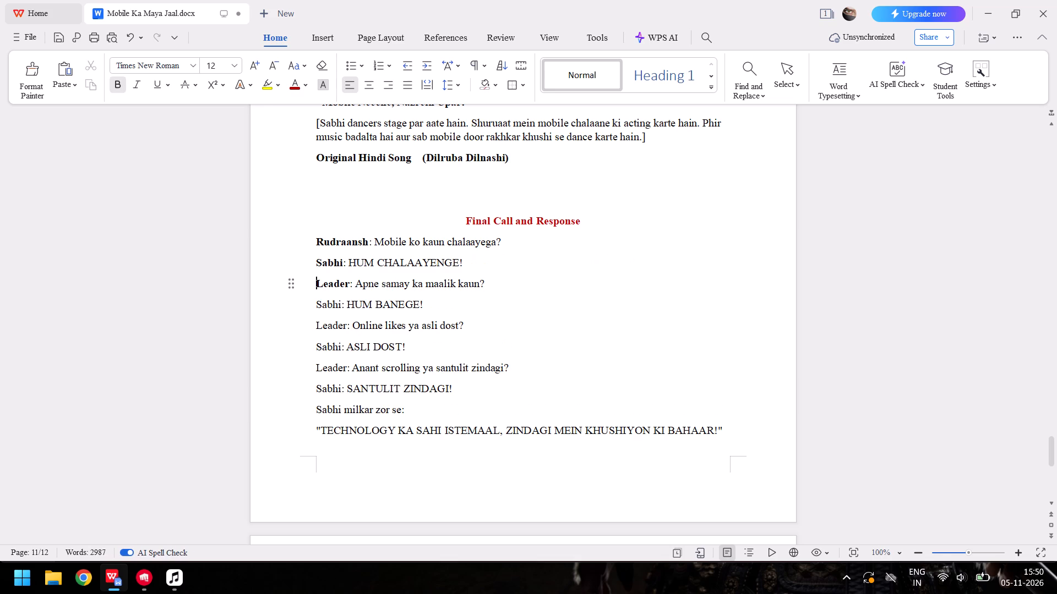
key("ctrl+shift+Right")
key("shift+r")
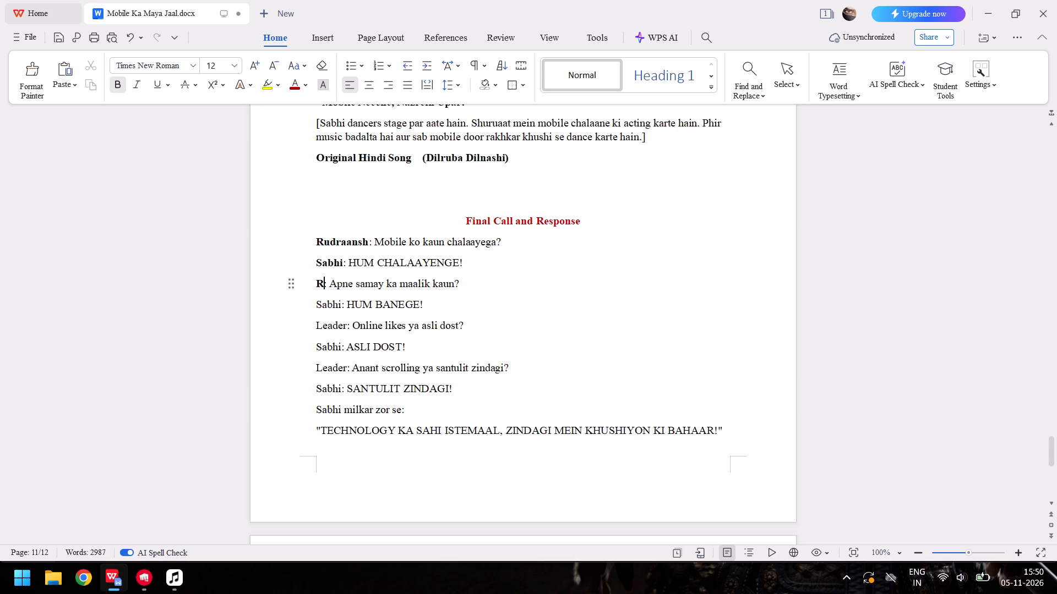
type("udraansh")
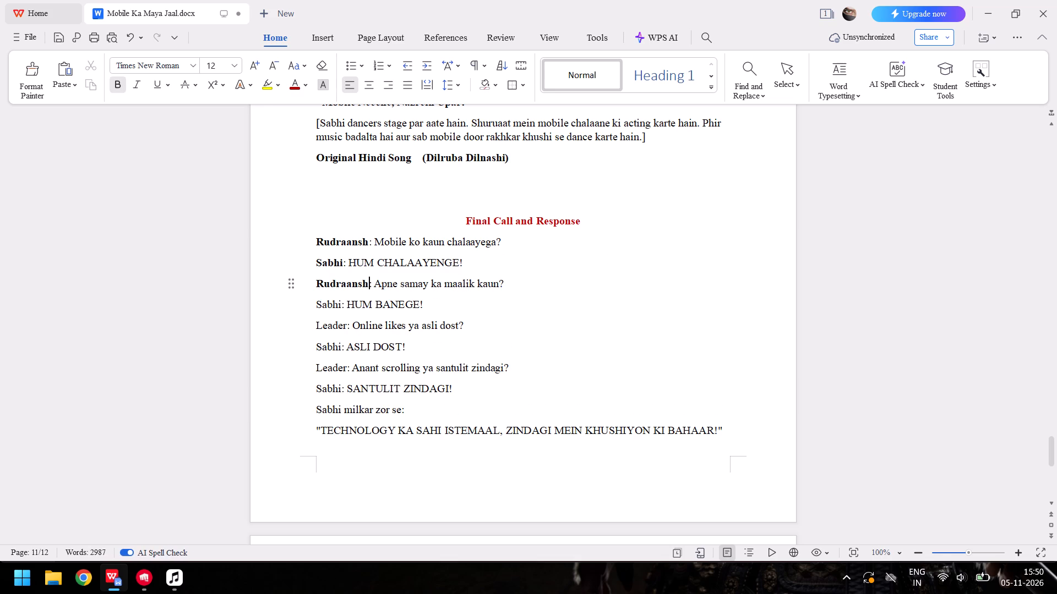
Make the Sabhi label before "HUM BANEGE!" in Final Call and Response bold.
key("ctrl+Down")
key("ctrl+Right")
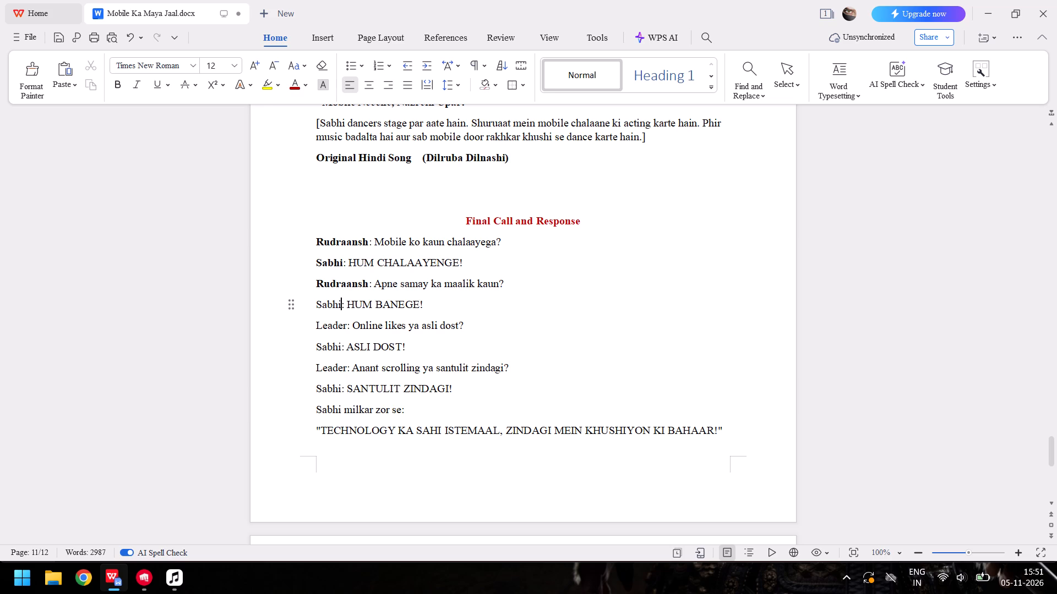
key("ctrl+Left")
key("ctrl+shift+Right")
key("ctrl+b")
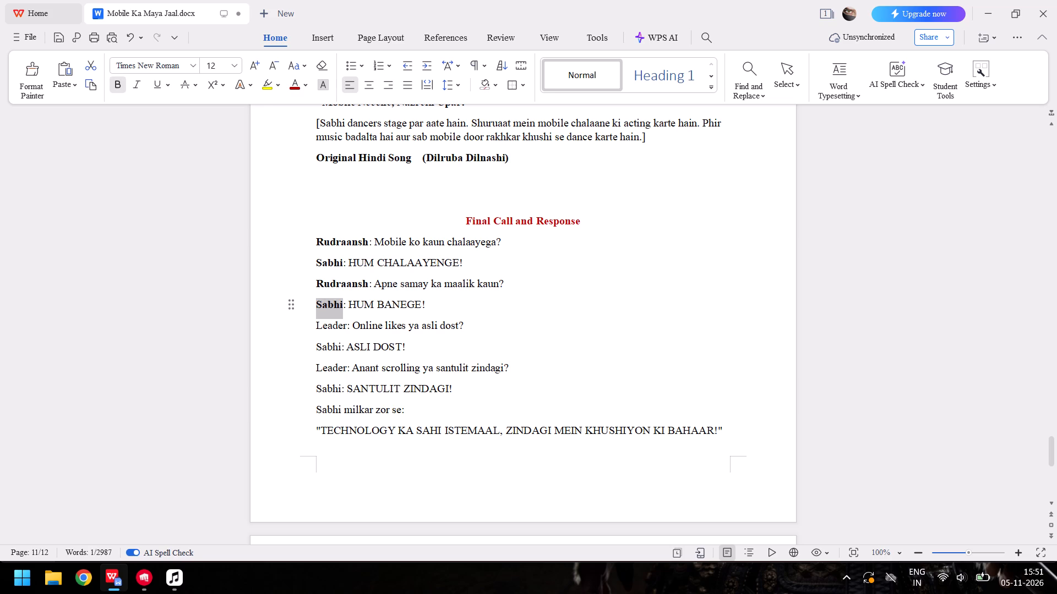
Relabel Leader before "Online likes ya asli dost?" as Rudraansh in bold.
key("Down")
key("Right")
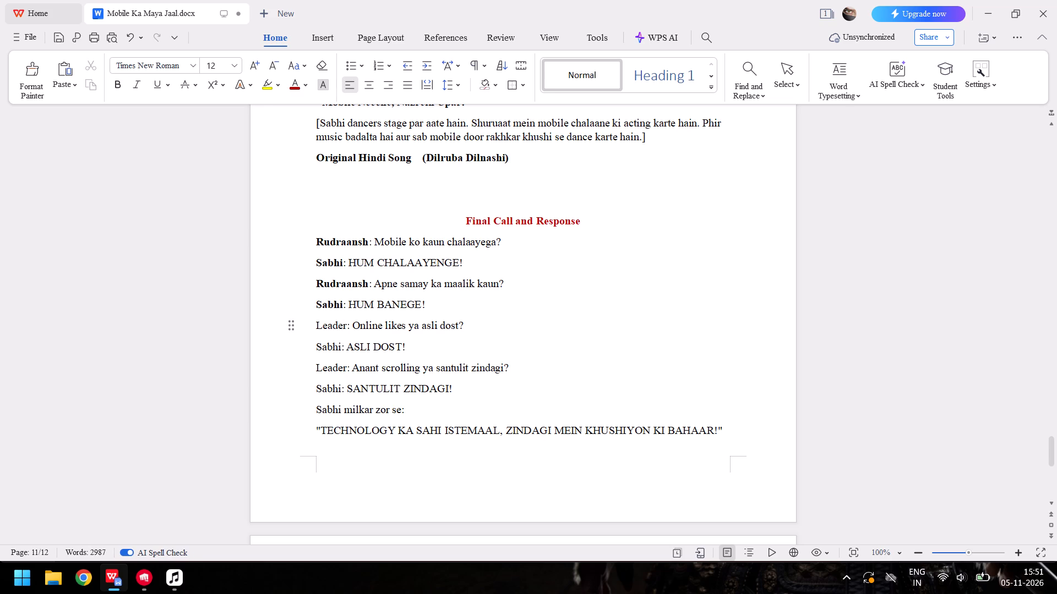
key("ctrl+shift+Left")
key("ctrl+b")
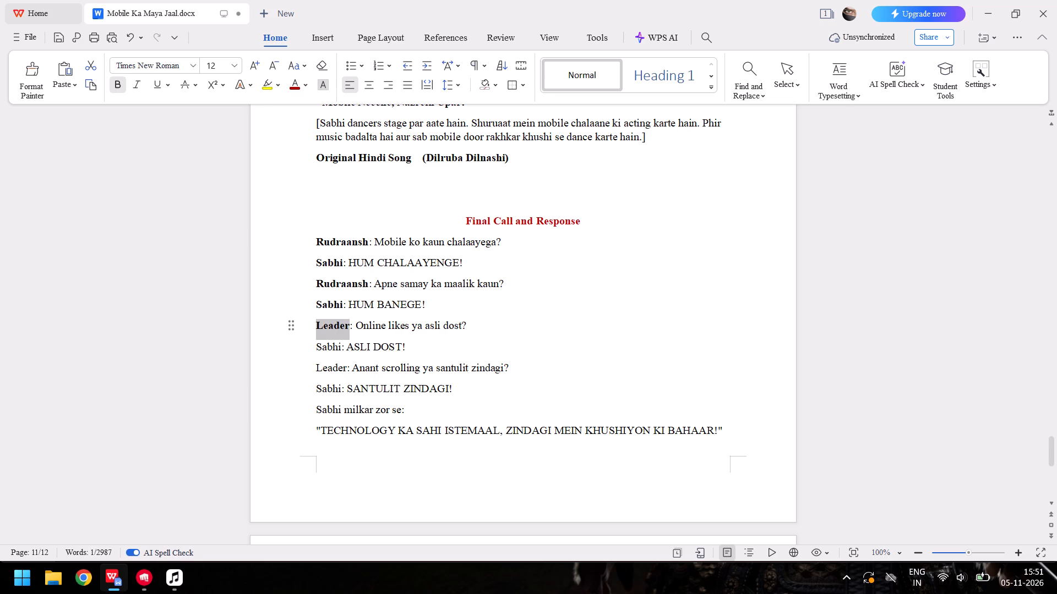
key("ctrl+BackSpace")
key("Return")
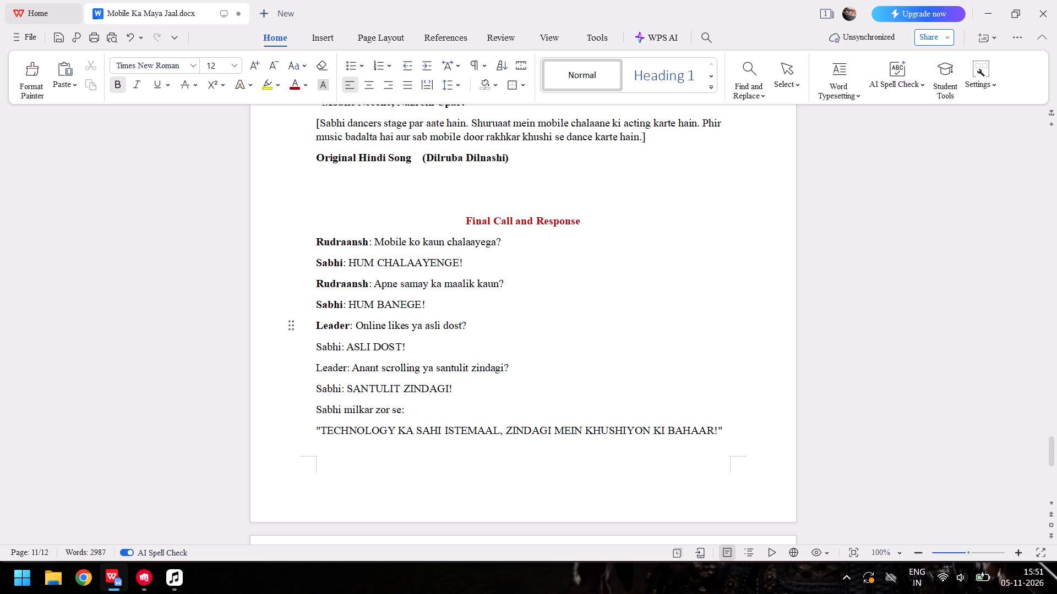
key("ctrl+shift+Right")
key("BackSpace")
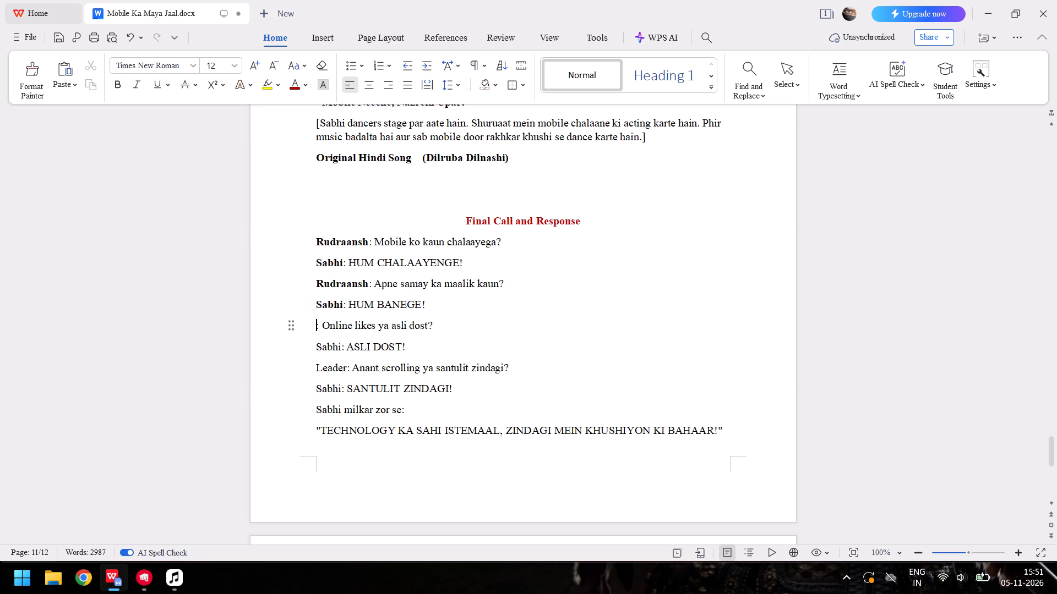
type("Rudraansh")
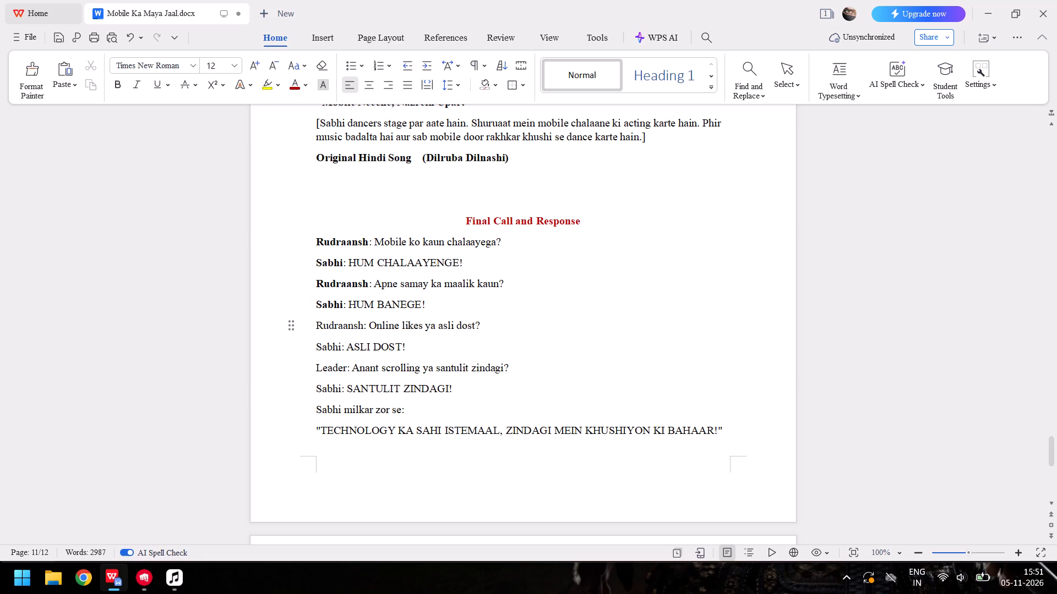
key("ctrl+shift+Left")
key("b")
key("ctrl+z")
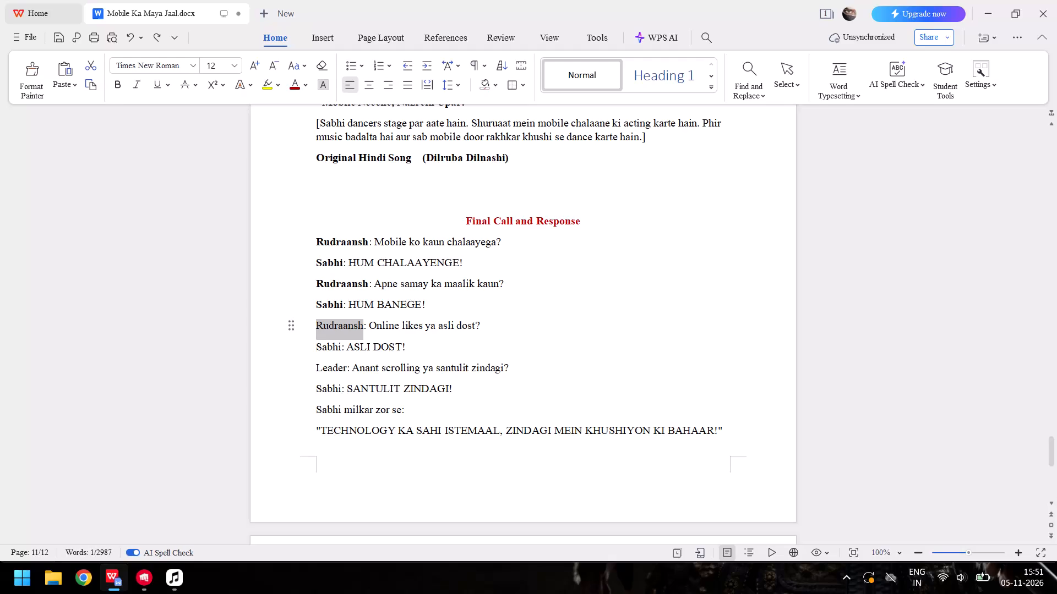
key("ctrl+b")
Make the Sabhi label before "ASLI DOST!" in Final Call and Response bold.
key("Down")
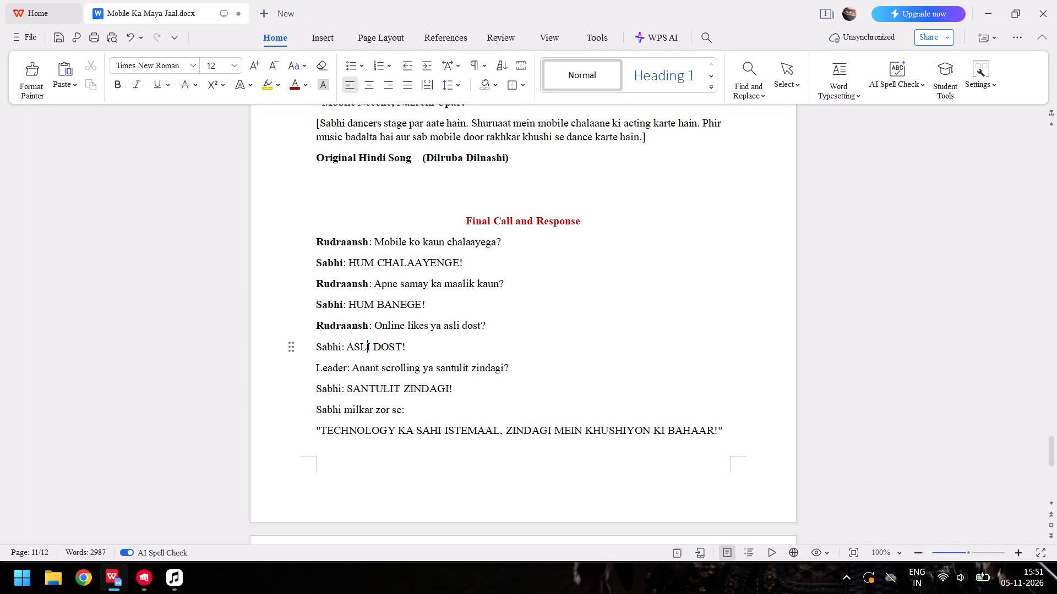
key("Left")
key("Left")
key("Left")
key("Left")
key("Left")
key("ctrl+shift+Left")
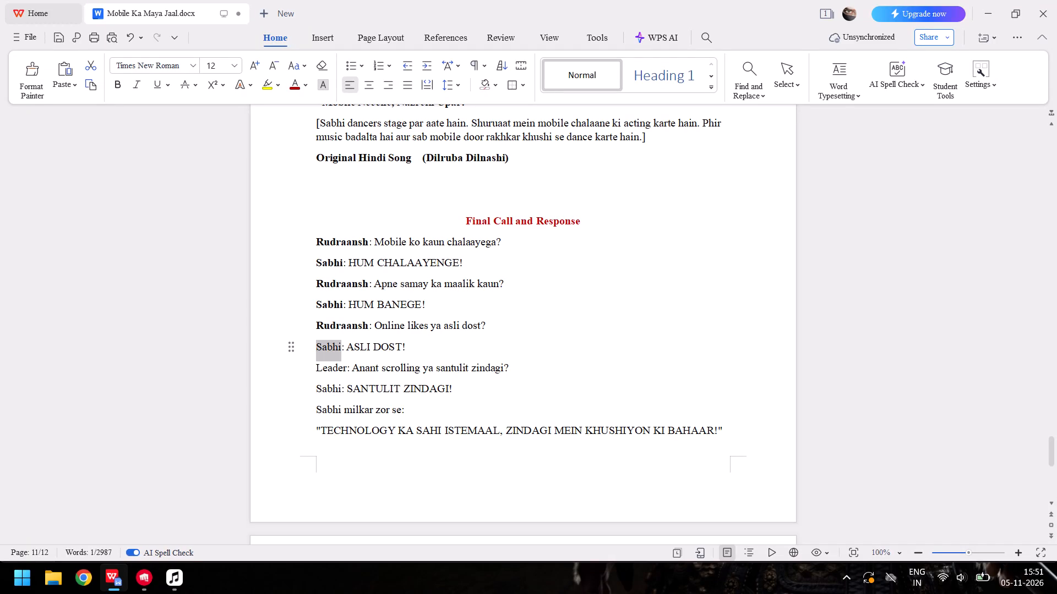
key("ctrl+b")
Relabel Leader before "Anant scrolling ya santulit zindagi?" as Rudraansh in bold.
key("Down")
key("Right")
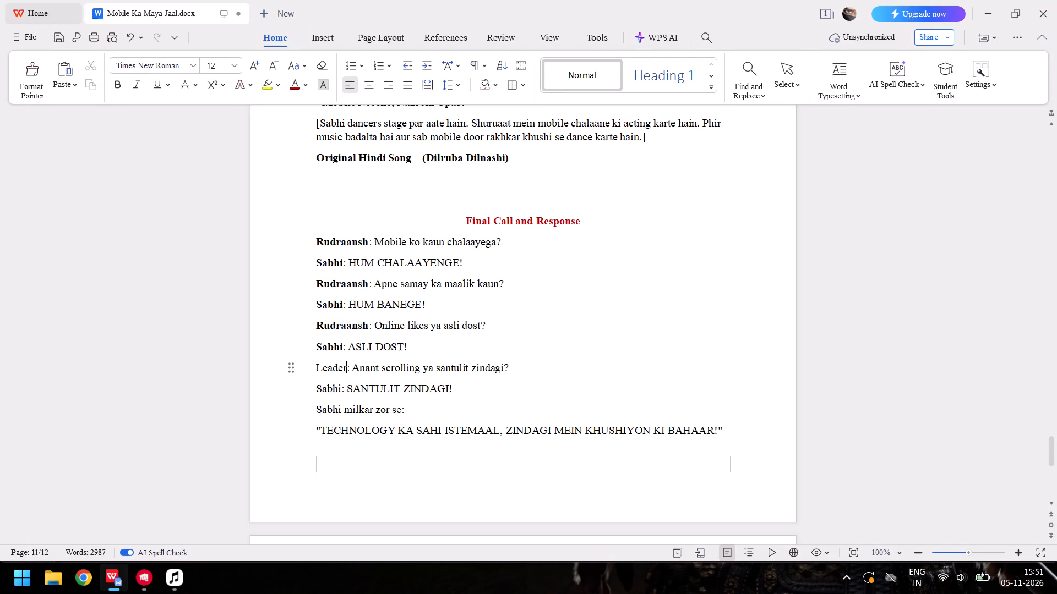
key("ctrl+BackSpace")
type("Rudraansh")
key("ctrl+shift+Left")
key("ctrl+b")
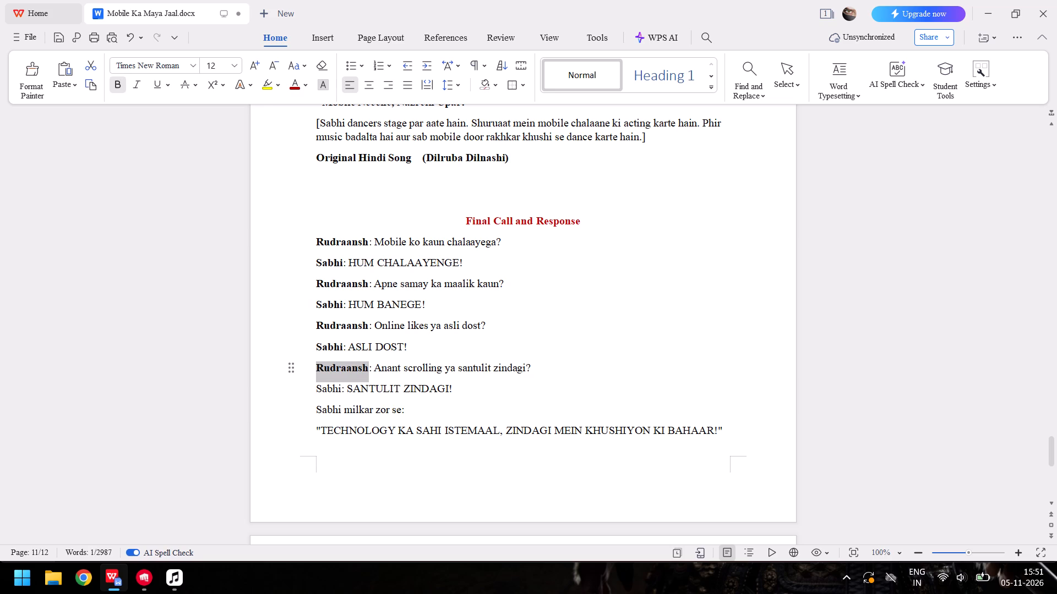
Make the Sabhi label before "SANTULIT ZINDAGI!" in Final Call and Response bold.
left_click_drag(341, 389, 323, 389)
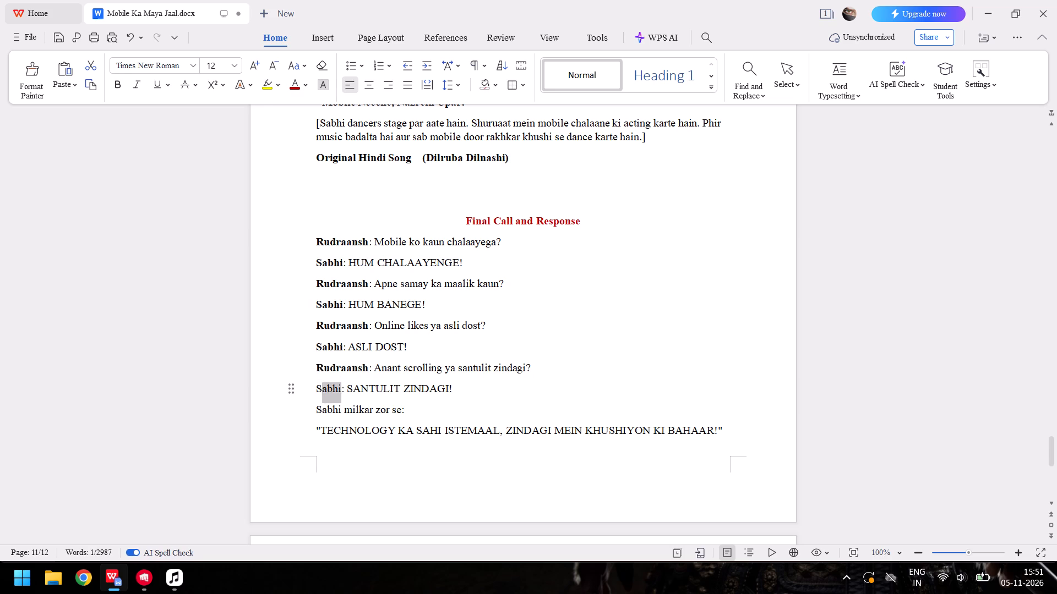
left_click_drag(323, 389, 316, 391)
key("ctrl+b")
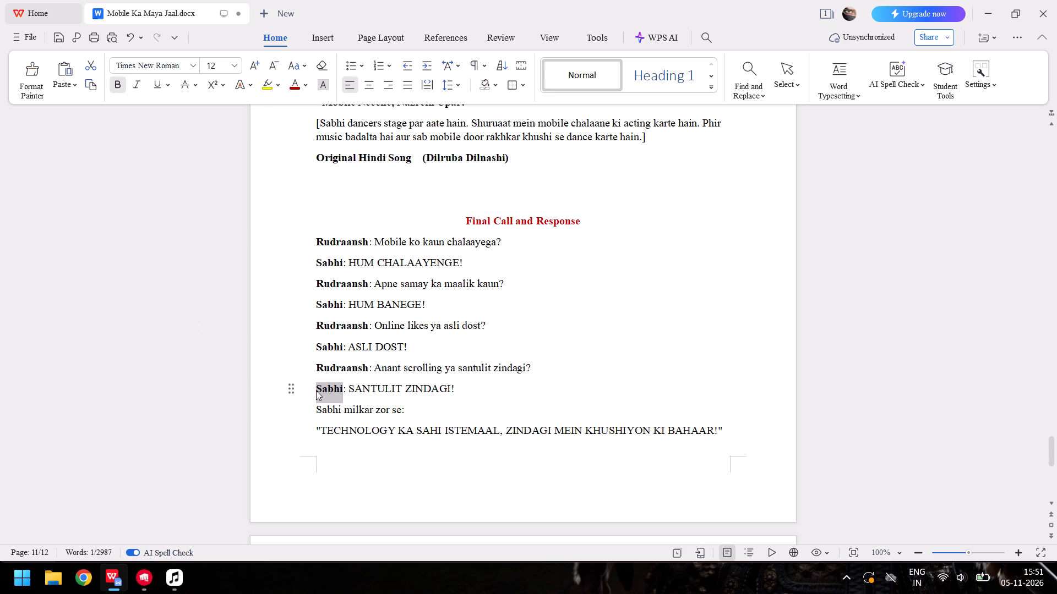
Insert two blank lines before "Sabhi milkar zor se:" so that it starts on the next page.
scroll(316, 391, "down", 1)
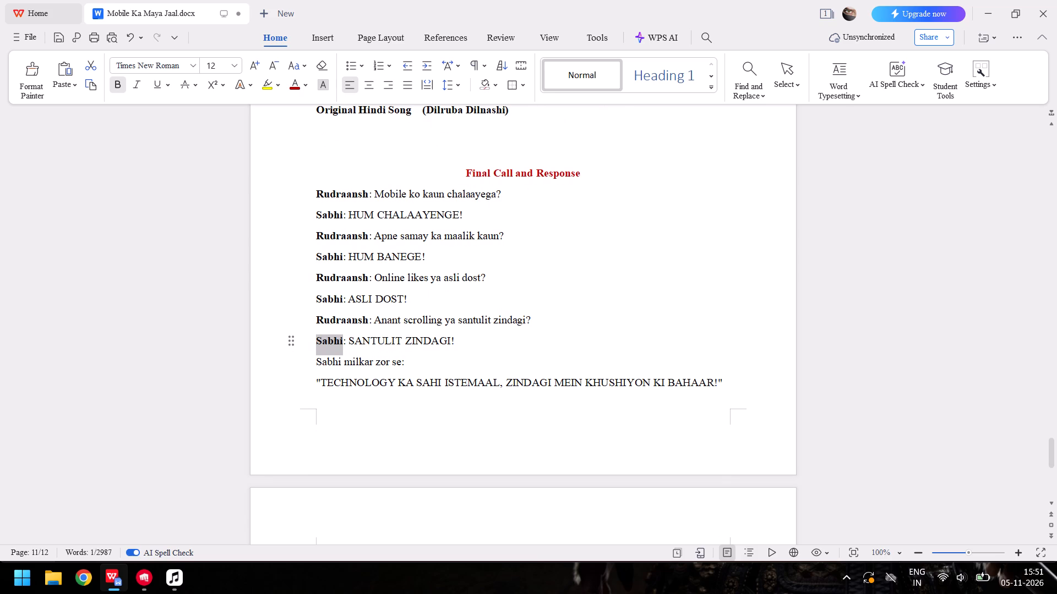
scroll(352, 410, "down", 4)
scroll(352, 410, "up", 1)
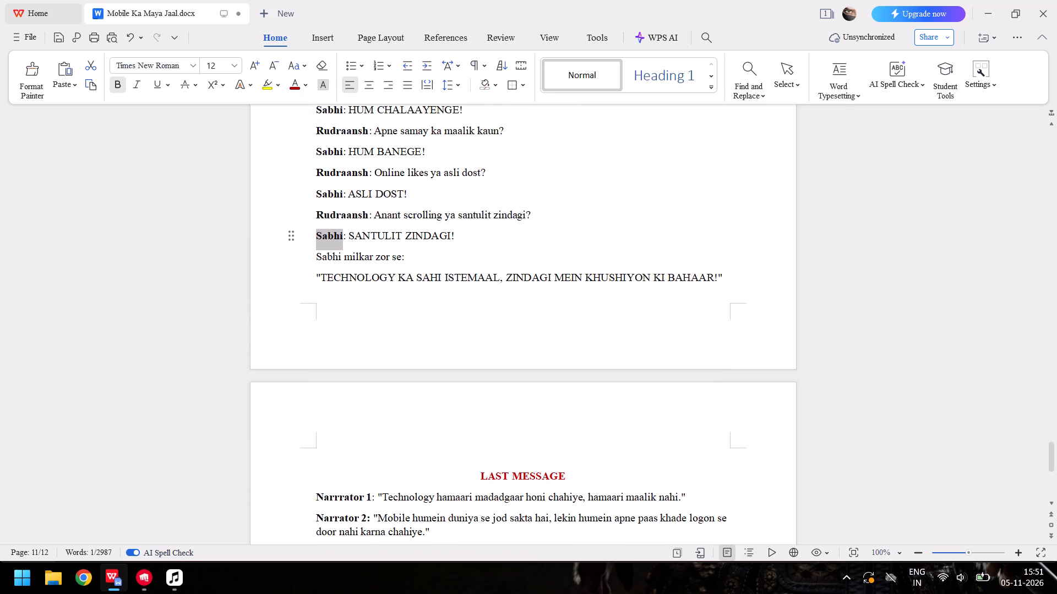
scroll(352, 410, "up", 1)
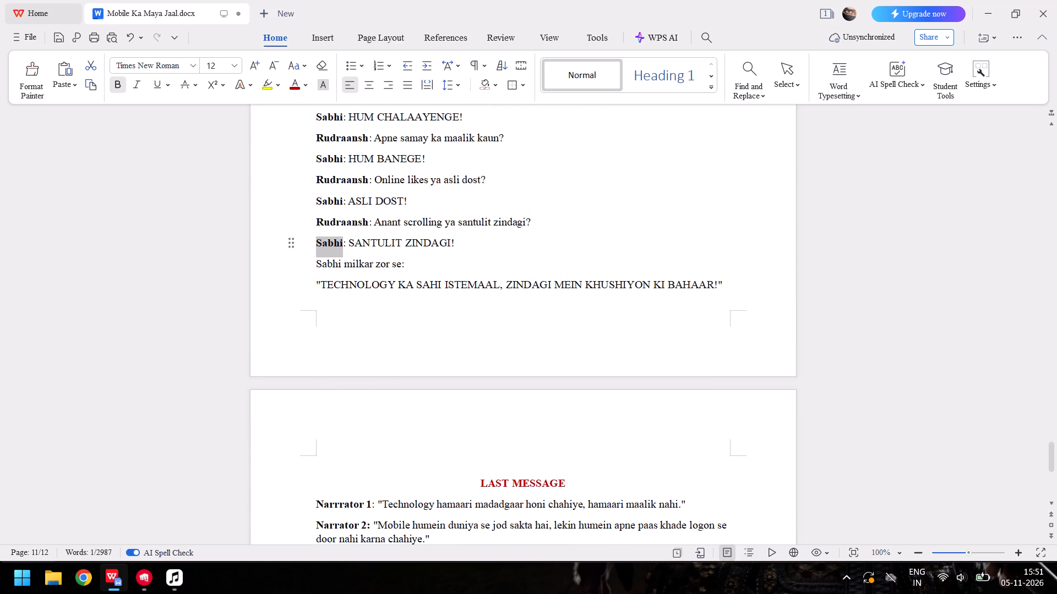
left_click(315, 266)
key("Return")
key("Return")
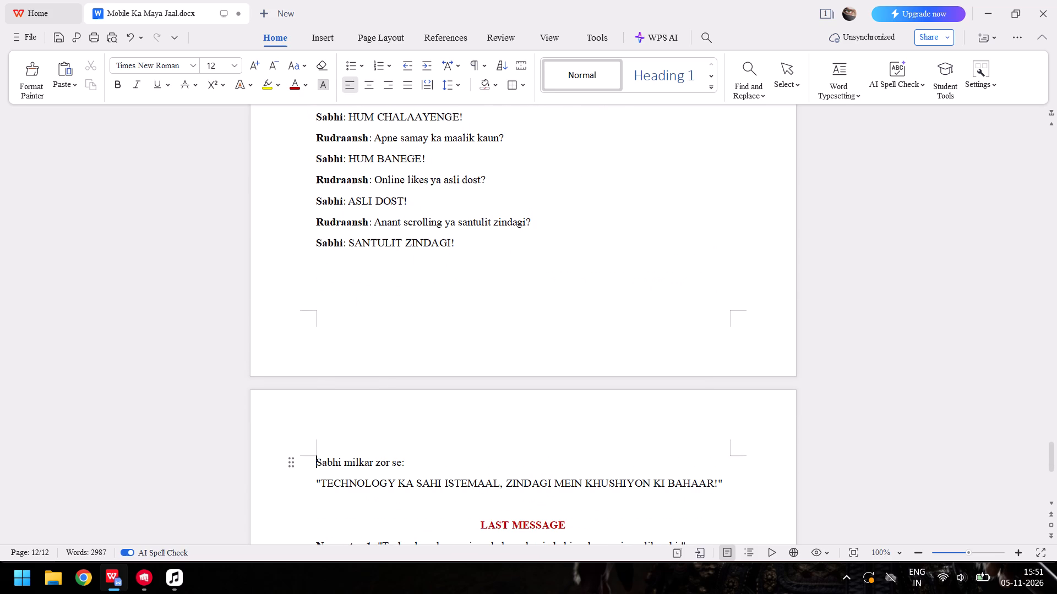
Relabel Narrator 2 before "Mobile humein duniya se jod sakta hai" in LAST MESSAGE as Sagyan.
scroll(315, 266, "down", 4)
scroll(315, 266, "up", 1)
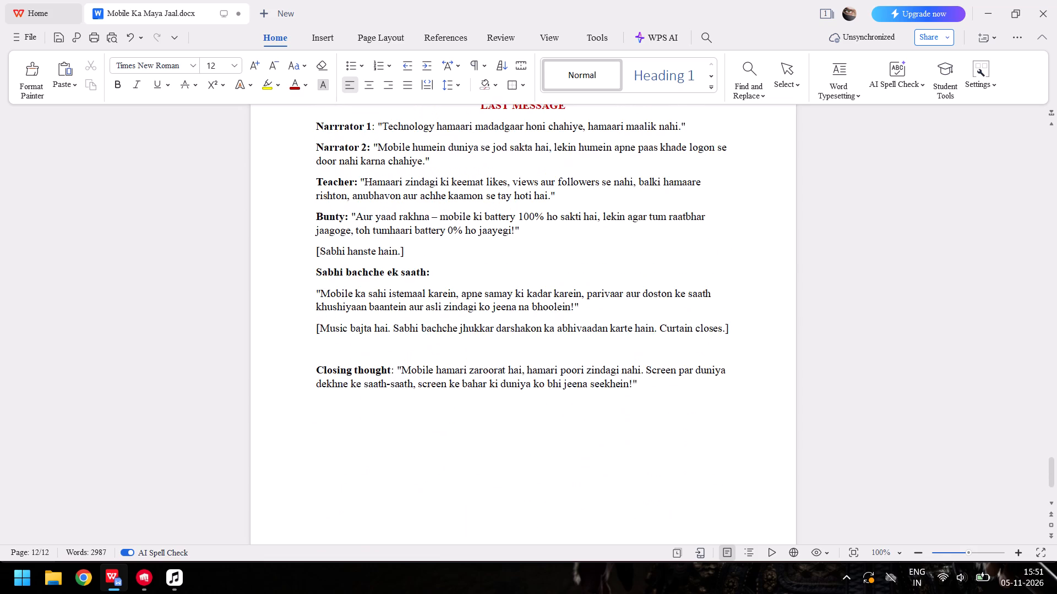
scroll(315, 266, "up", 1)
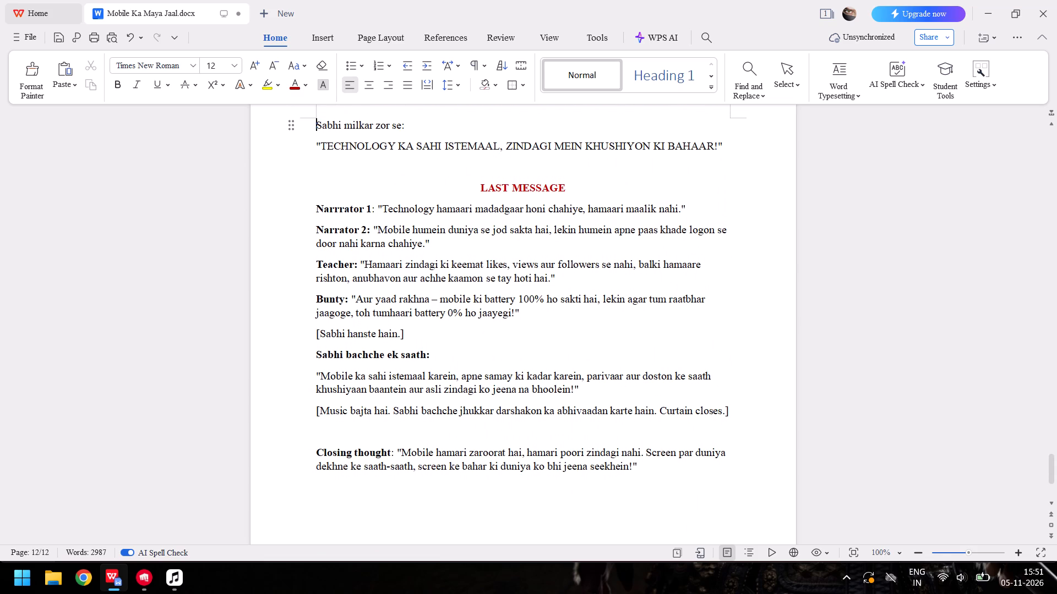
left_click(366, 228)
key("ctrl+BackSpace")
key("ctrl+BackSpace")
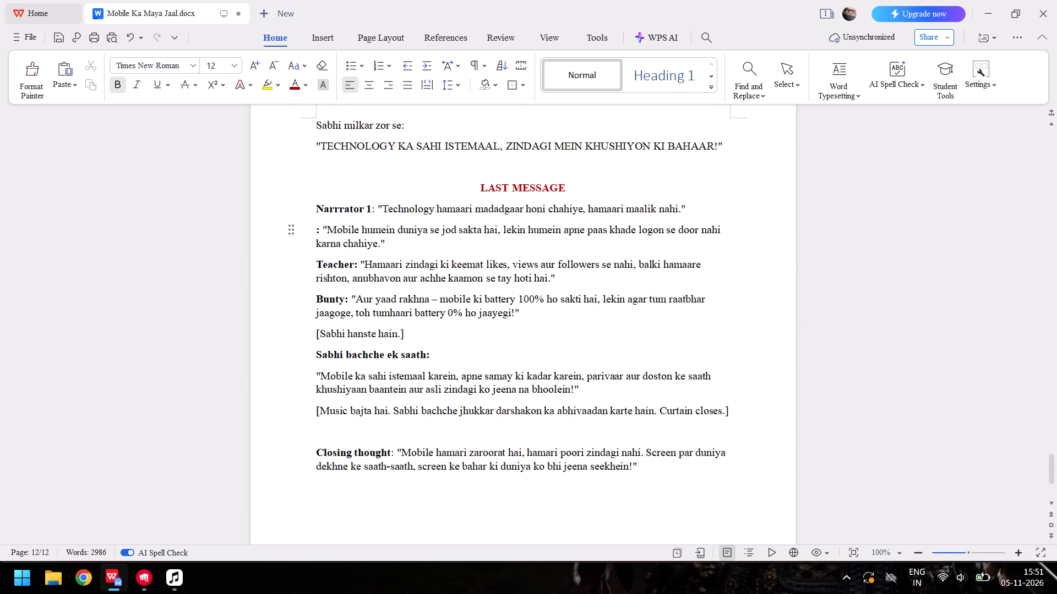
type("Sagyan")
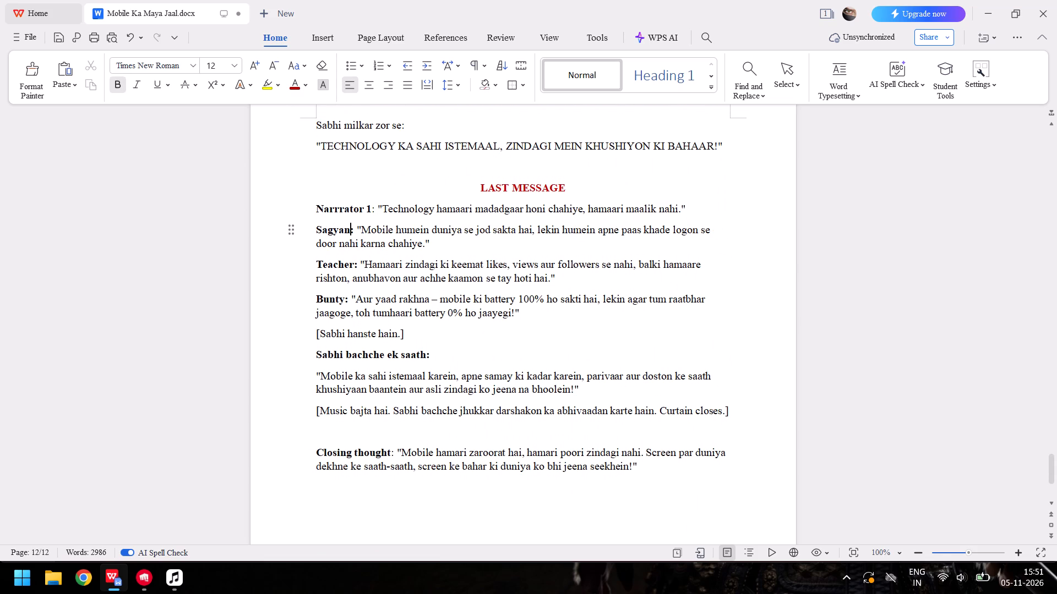
Replace the Narrrator 1 label before "Technology hamaari madadgaar honi chahiye" with Sagyan in bold, clearing Sagyan from the line below.
key("ctrl+Up")
key("ctrl+Up")
key("ctrl+Delete")
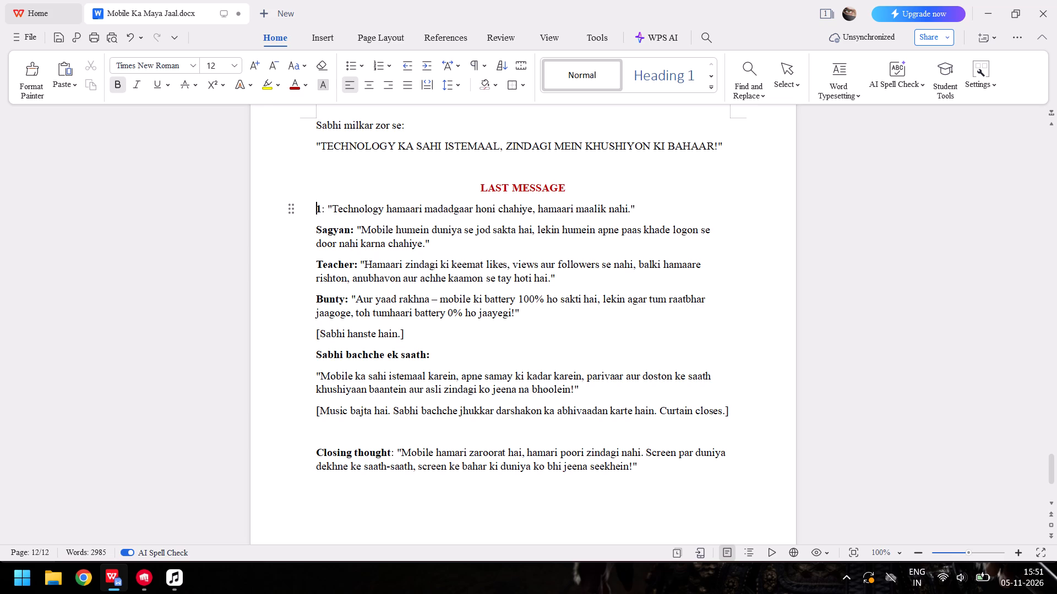
key("ctrl+Delete")
key("shift+s")
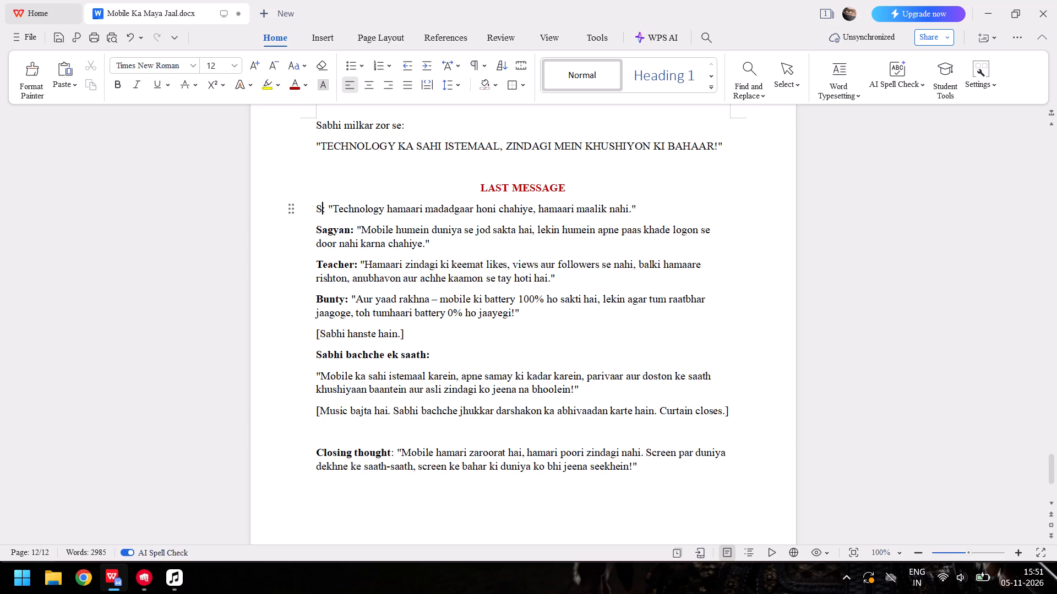
key("BackSpace")
key("Down")
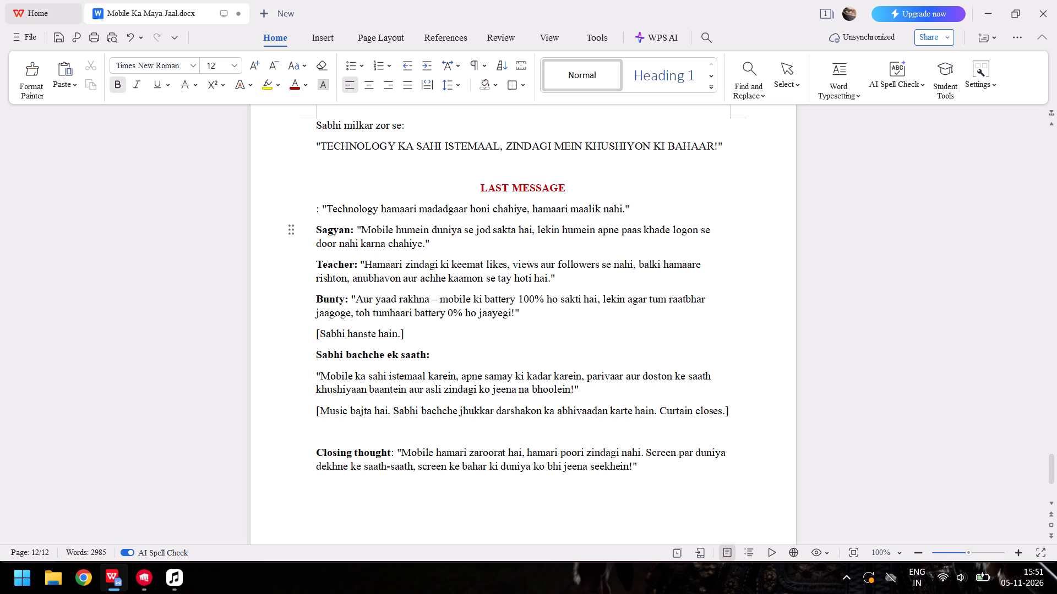
key("ctrl+Delete")
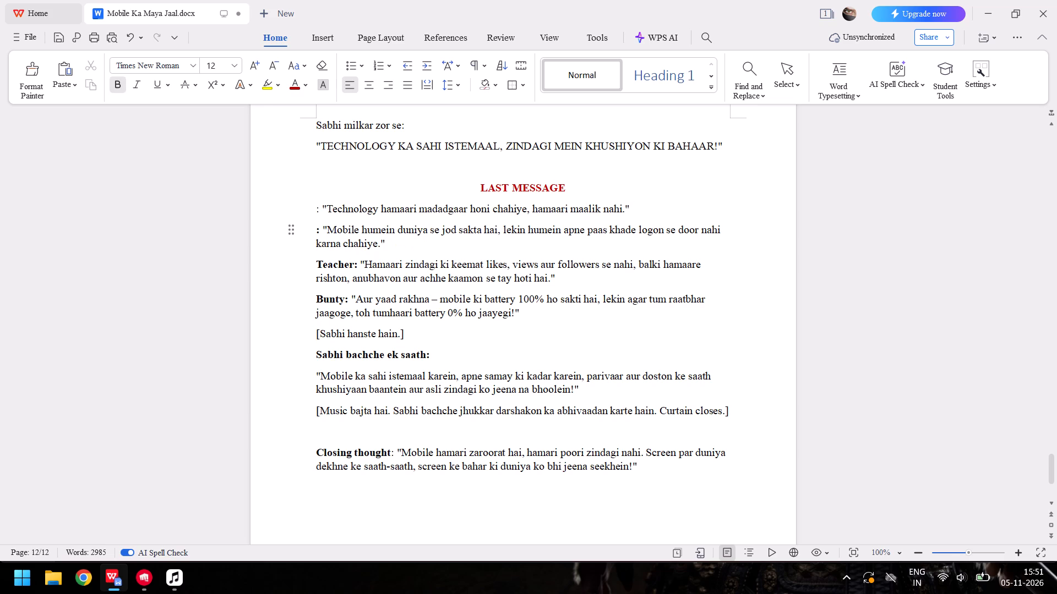
key("Up")
type("Sagyan")
key("ctrl+shift+Left")
key("ctrl+b")
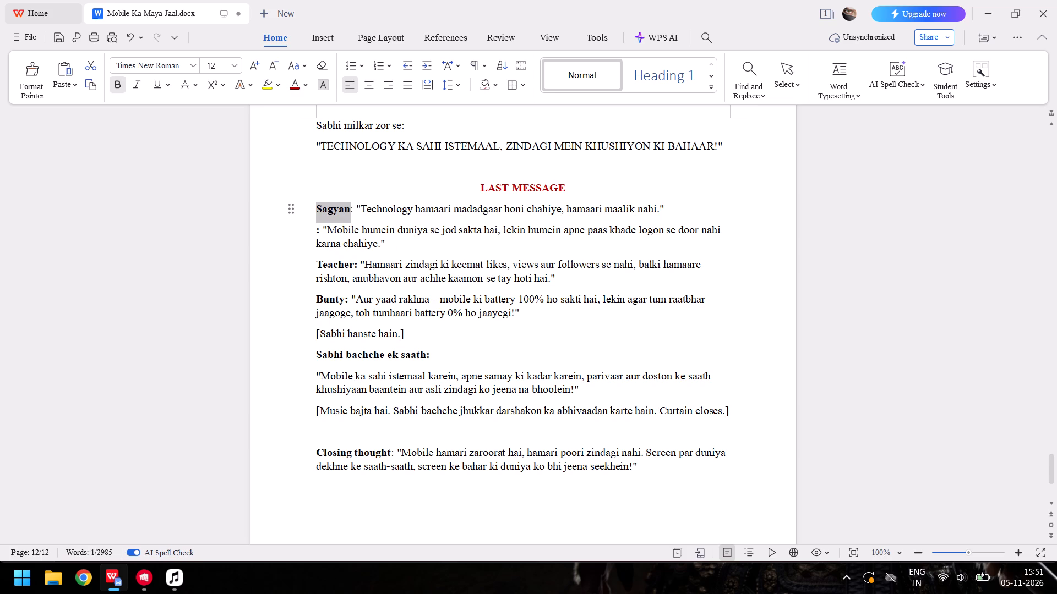
Place the text cursor before the bare colon that precedes "Mobile humein duniya se jod sakta hai" in LAST MESSAGE.
key("Down")
key("ctrl+Left")
key("ctrl+Left")
key("ctrl+Left")
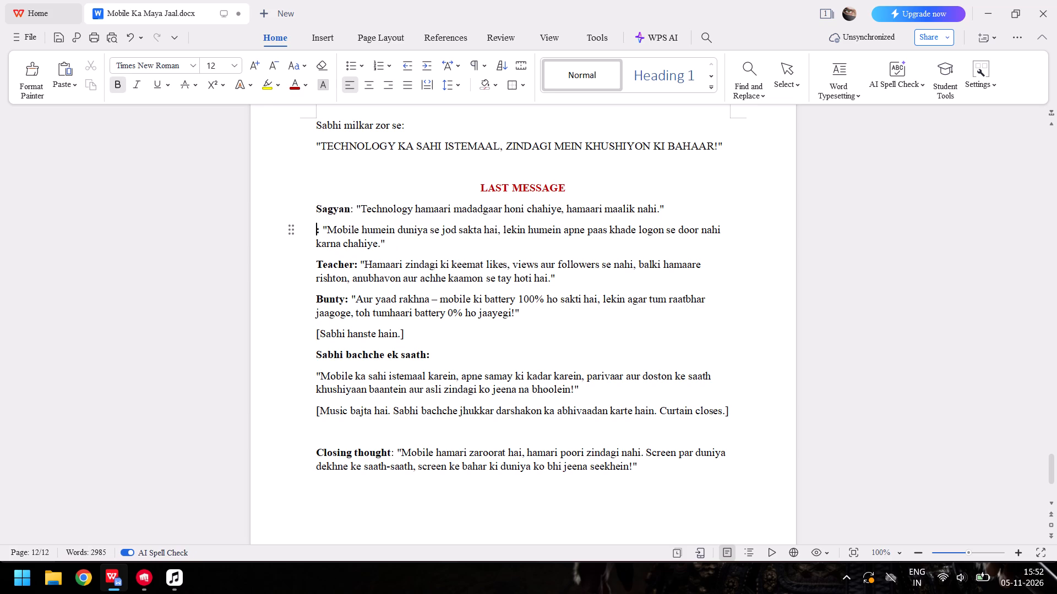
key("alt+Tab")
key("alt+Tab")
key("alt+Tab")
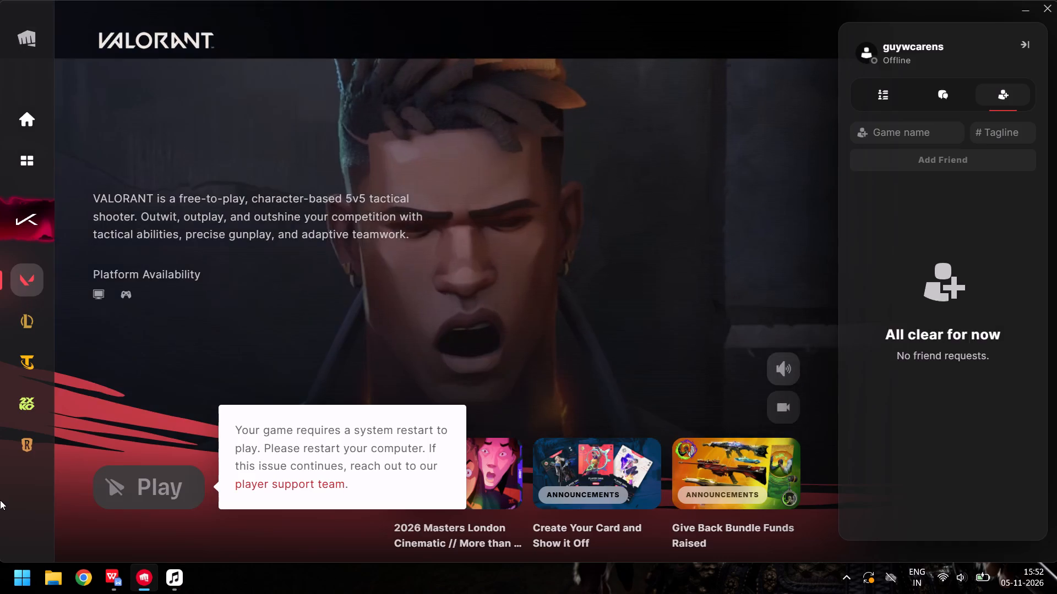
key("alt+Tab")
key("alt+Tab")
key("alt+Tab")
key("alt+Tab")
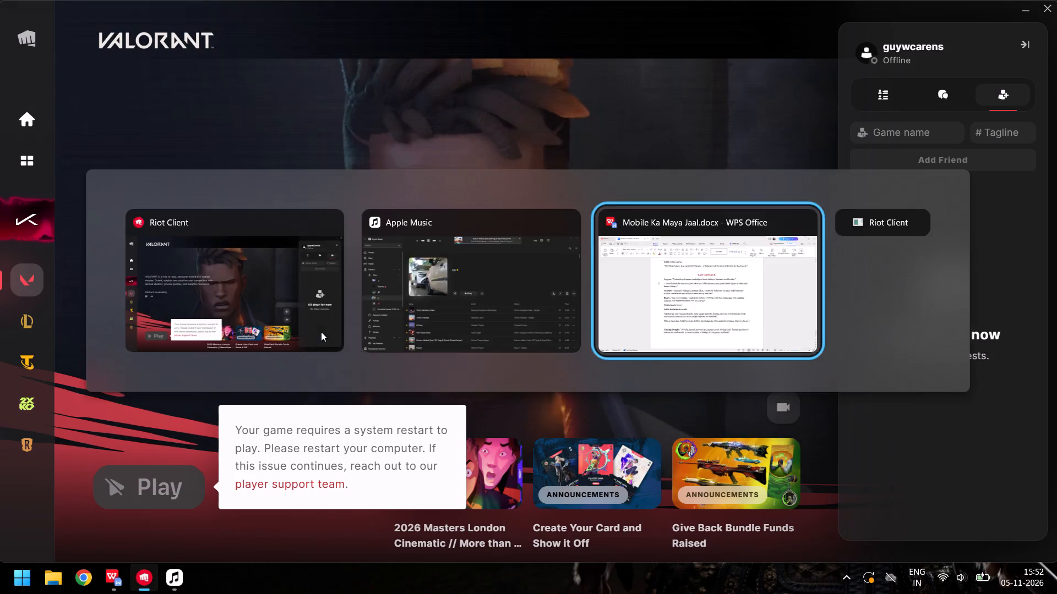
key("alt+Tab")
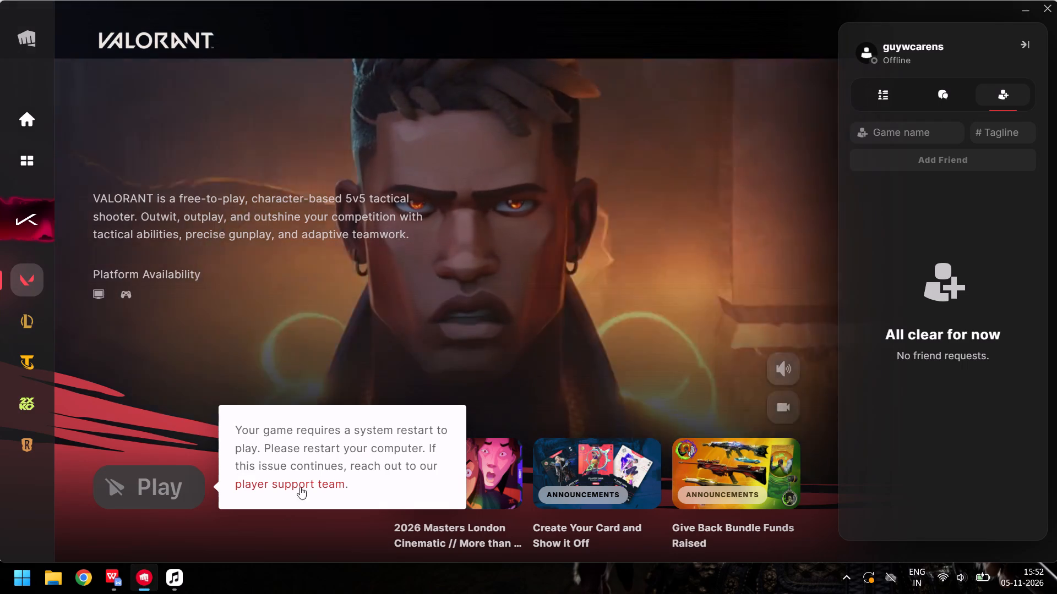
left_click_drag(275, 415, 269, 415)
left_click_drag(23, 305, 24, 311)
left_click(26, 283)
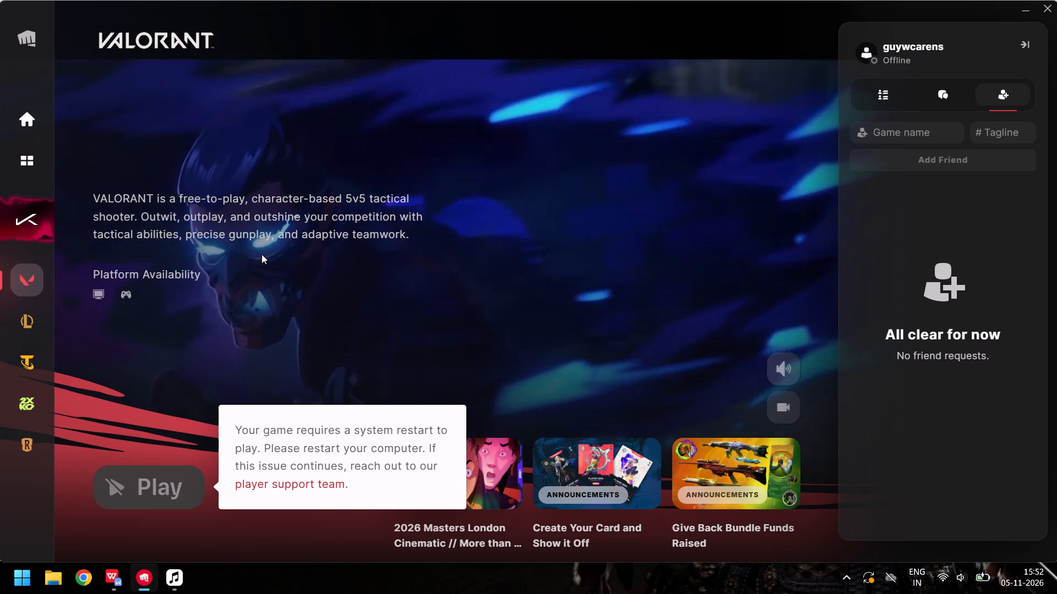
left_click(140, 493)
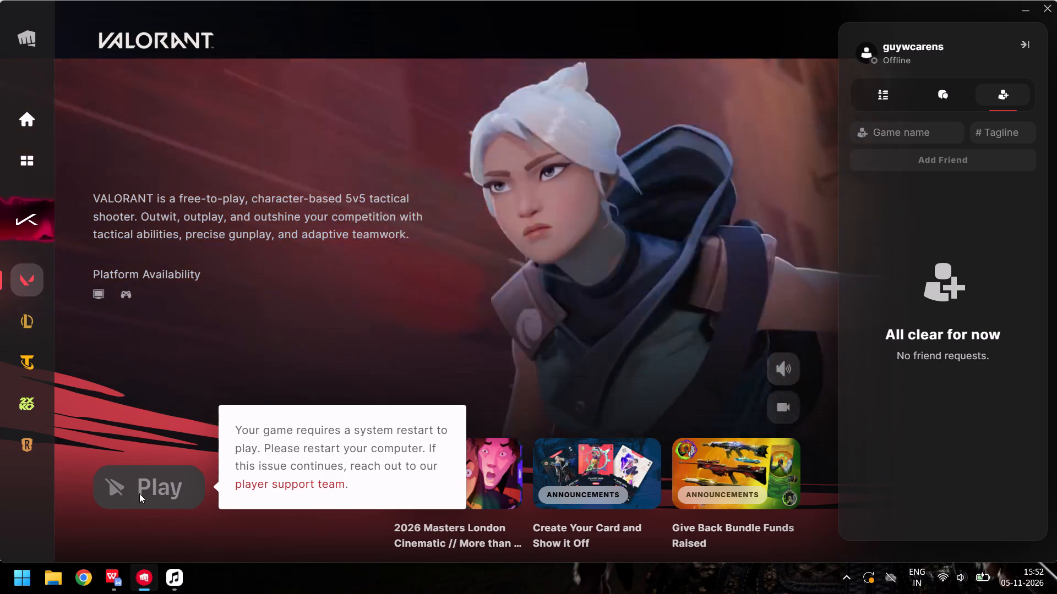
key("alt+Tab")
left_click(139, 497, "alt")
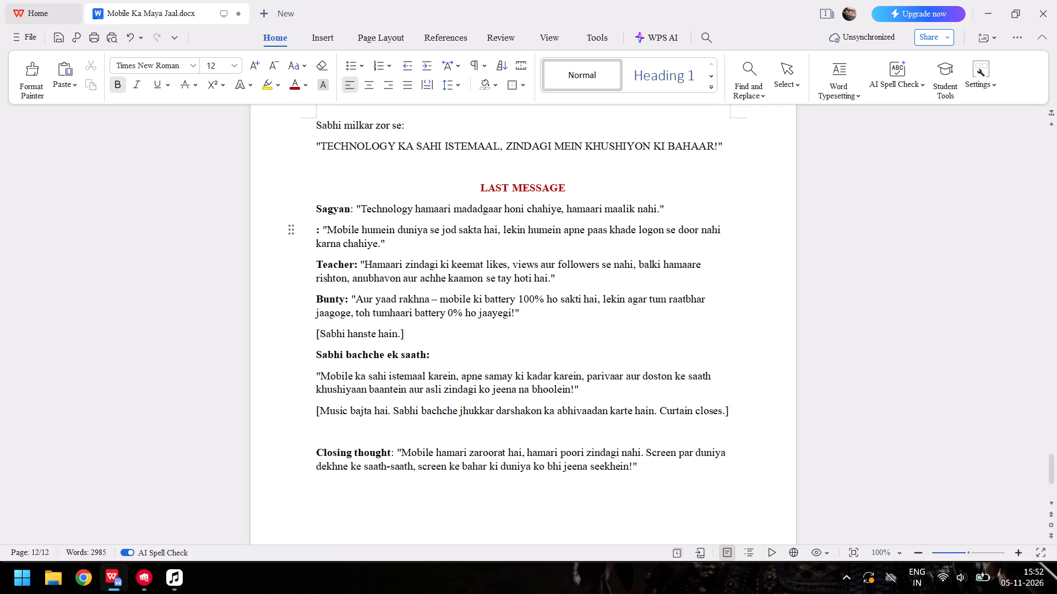
Label the "Mobile humein duniya se jod sakta hai" line in LAST MESSAGE with the speaker name Rudraansh in bold.
type("Ry")
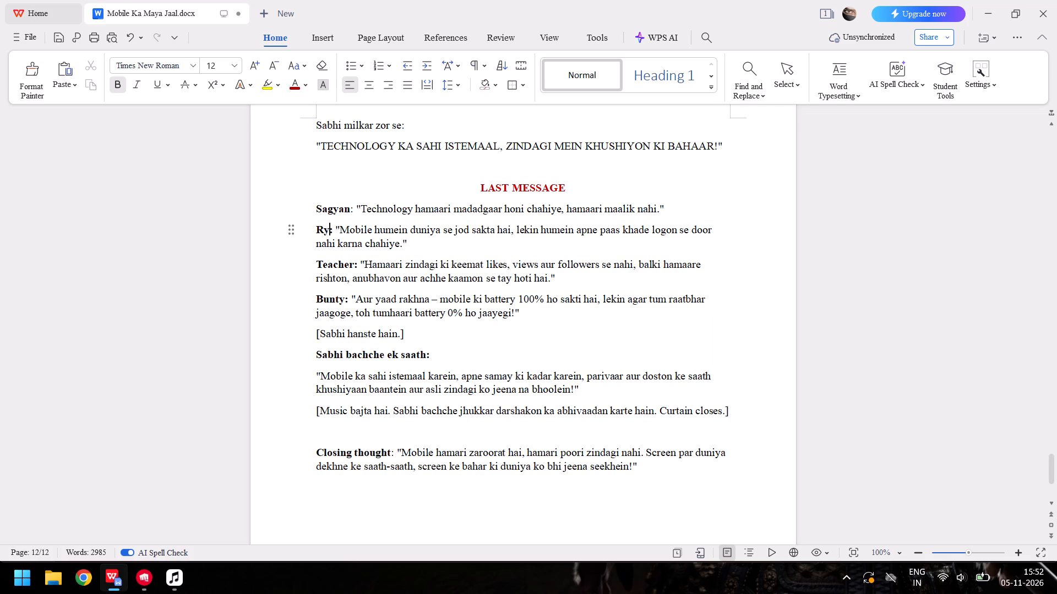
key("BackSpace")
type("udraansh")
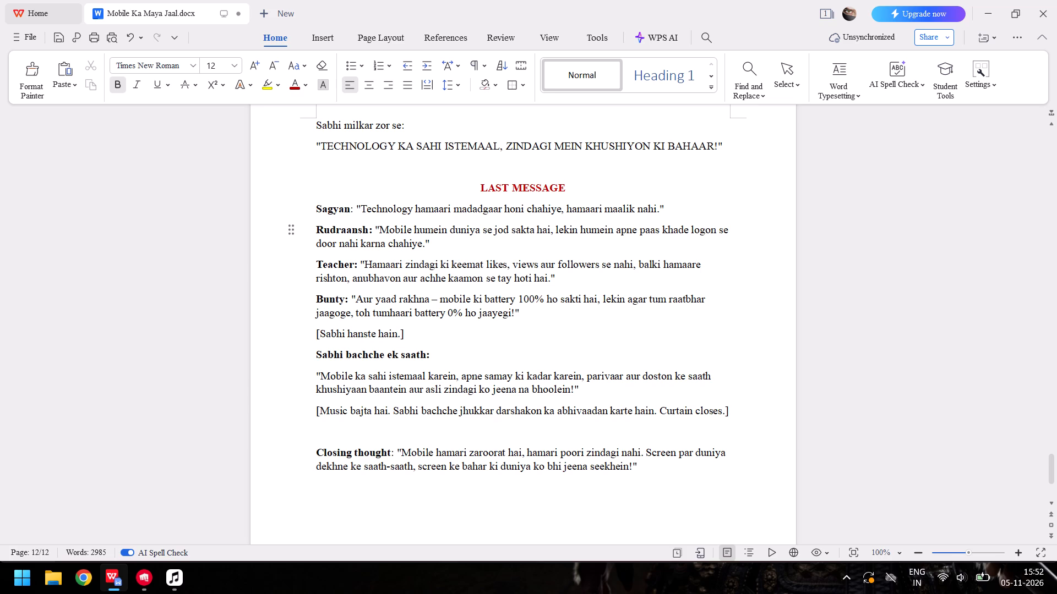
Switch to Apple Music and pause the current song.
key("space")
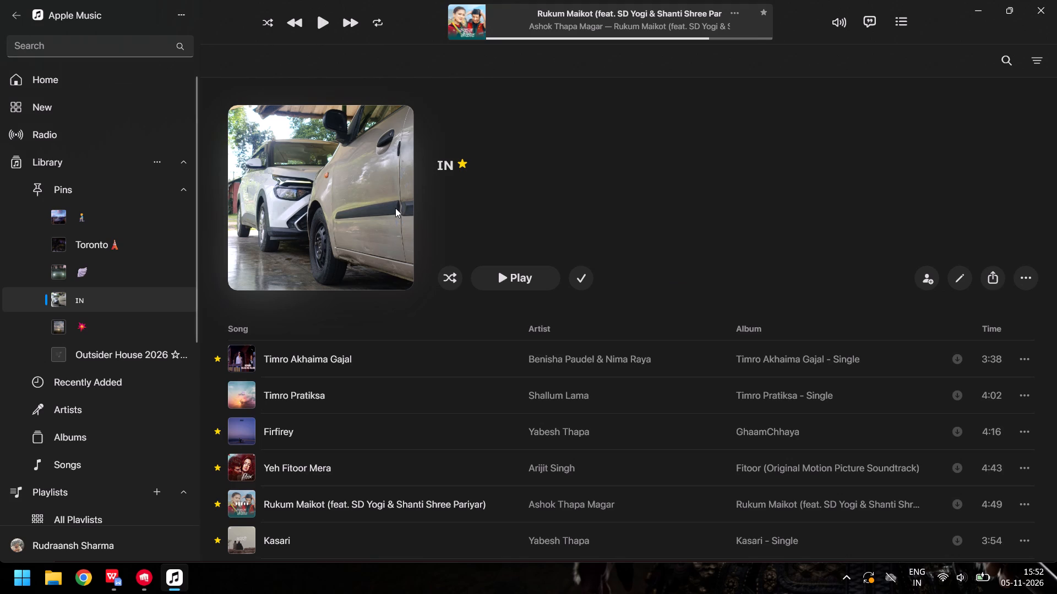
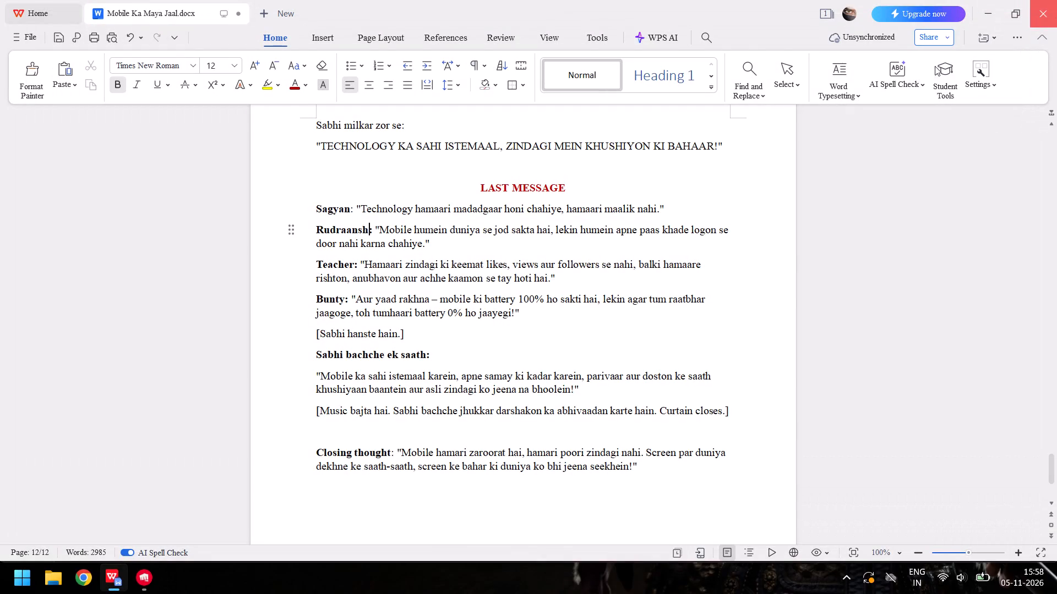
Save the edited Mobile Ka Maya Jaal document.
key("ctrl+s")
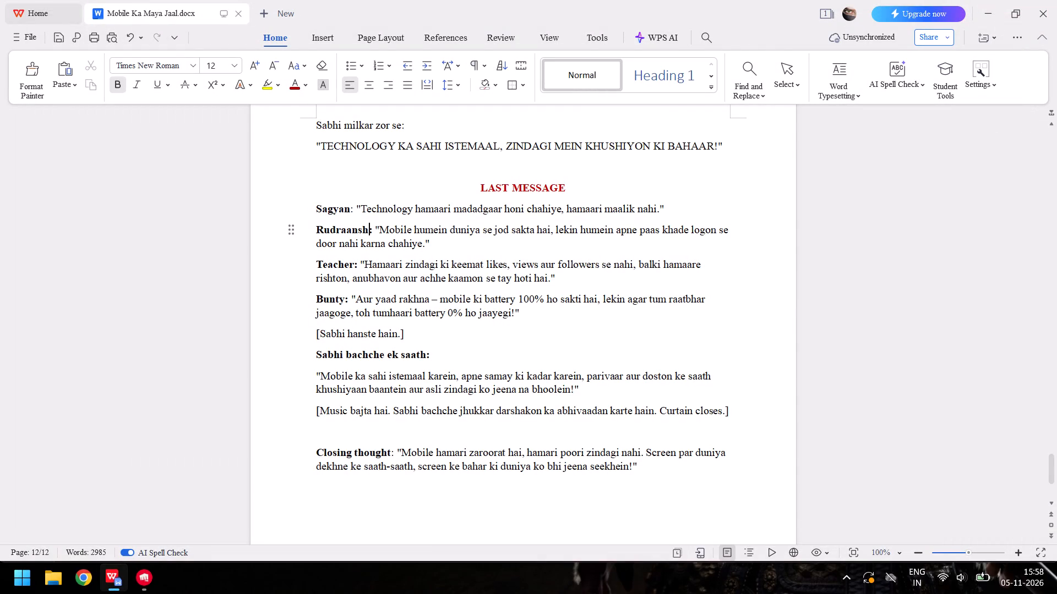
key("ctrl+s")
key("ctrl+s")
key("ctrl+s")
key("ctrl+s")
key("ctrl+s")
key("ctrl+s")
key("ctrl+s")
key("ctrl+s")
Close the WPS Office document window and the Riot Client window to return to the desktop.
left_click(1056, 0)
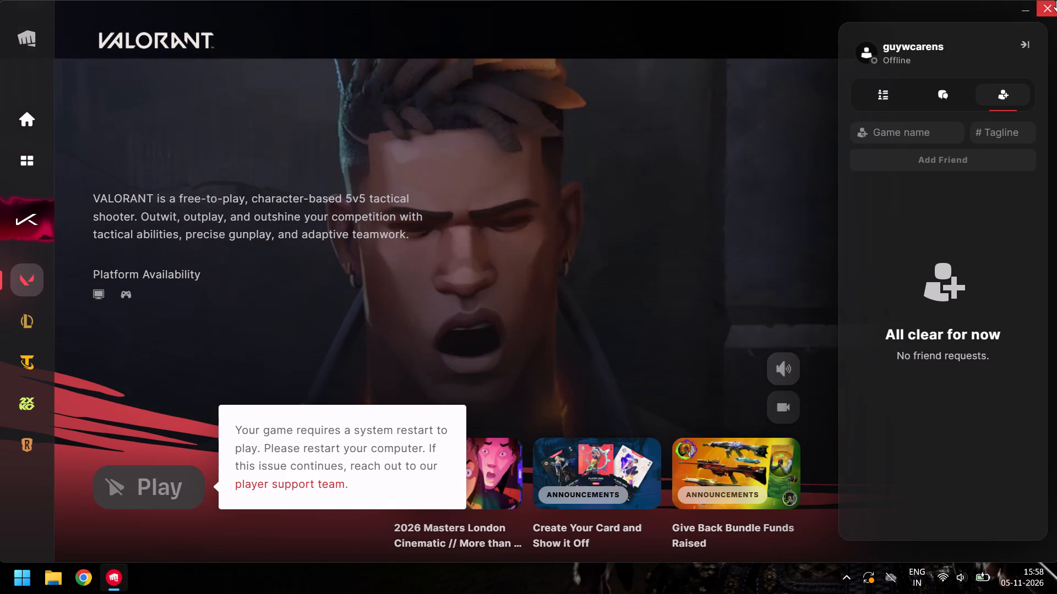
left_click(1050, 0)
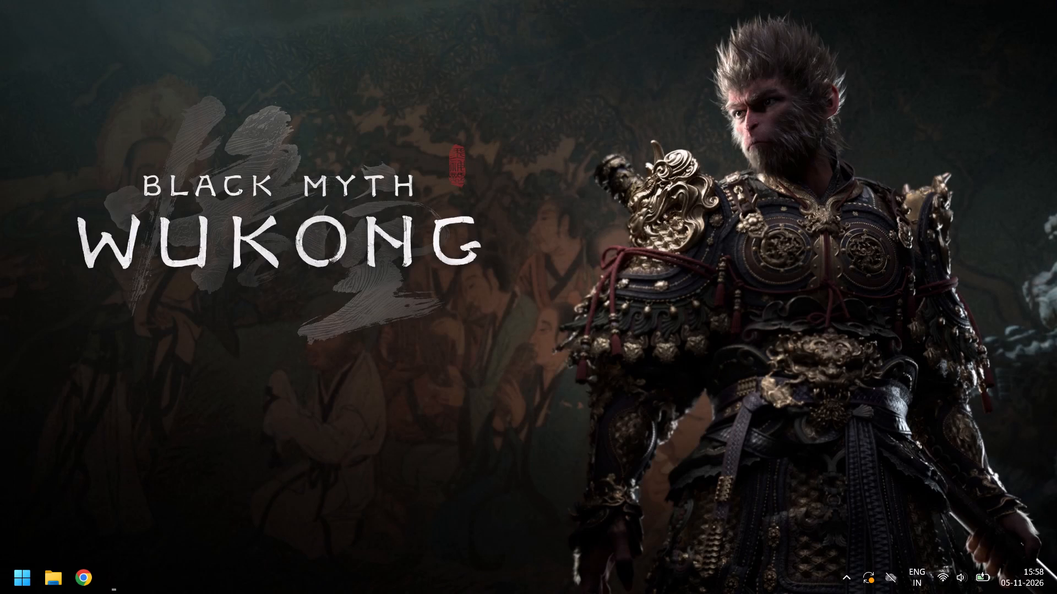
Bring up the Shut Down Windows dialog from the desktop and choose Restart as the action.
key("alt+F4")
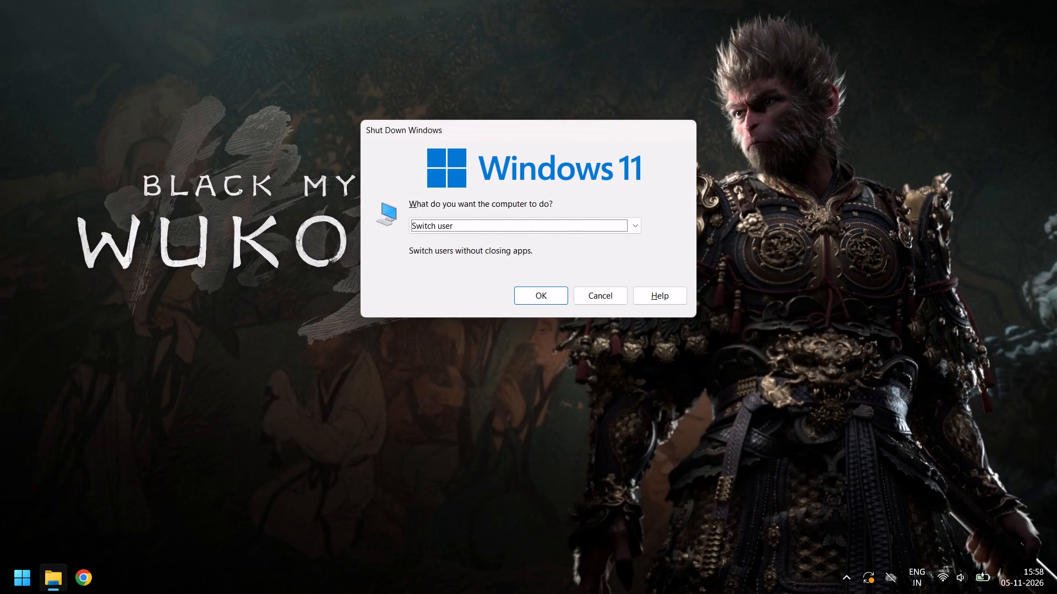
key("Down")
key("Down")
key("Down")
key("Down")
key("Down")
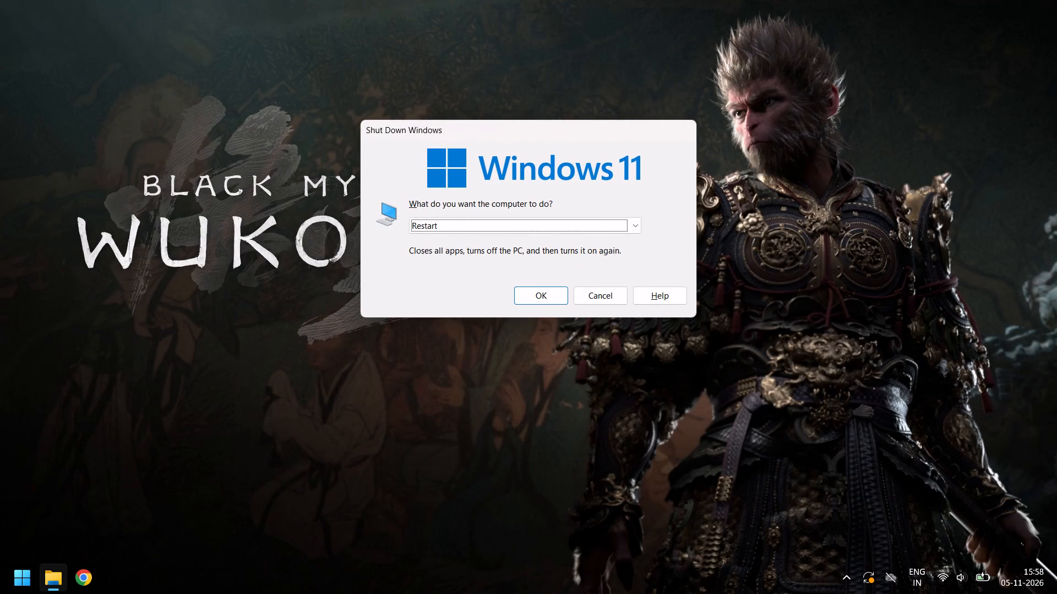